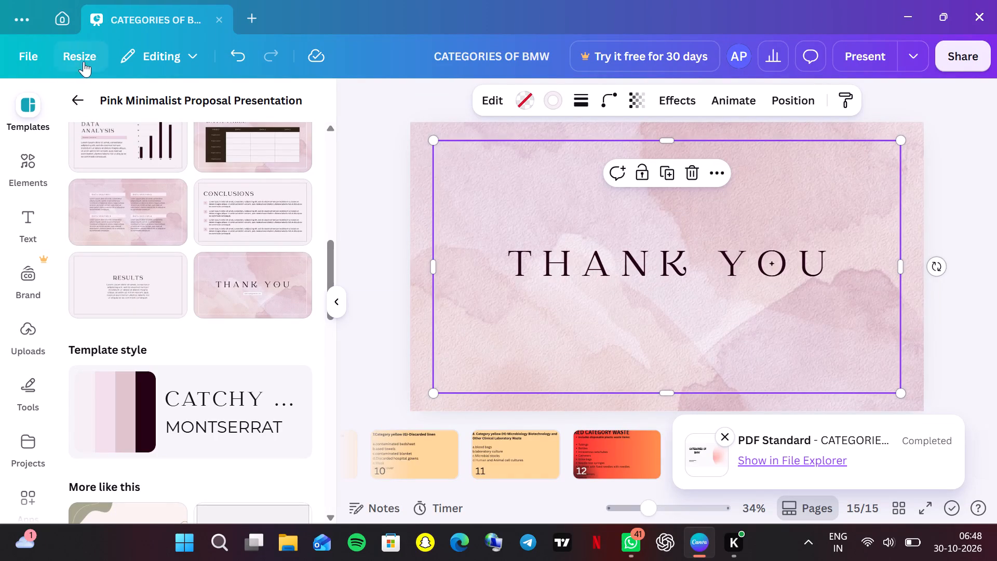
# Create a new blank Presentation (16:9) design.
pyautogui.click(266, 17)
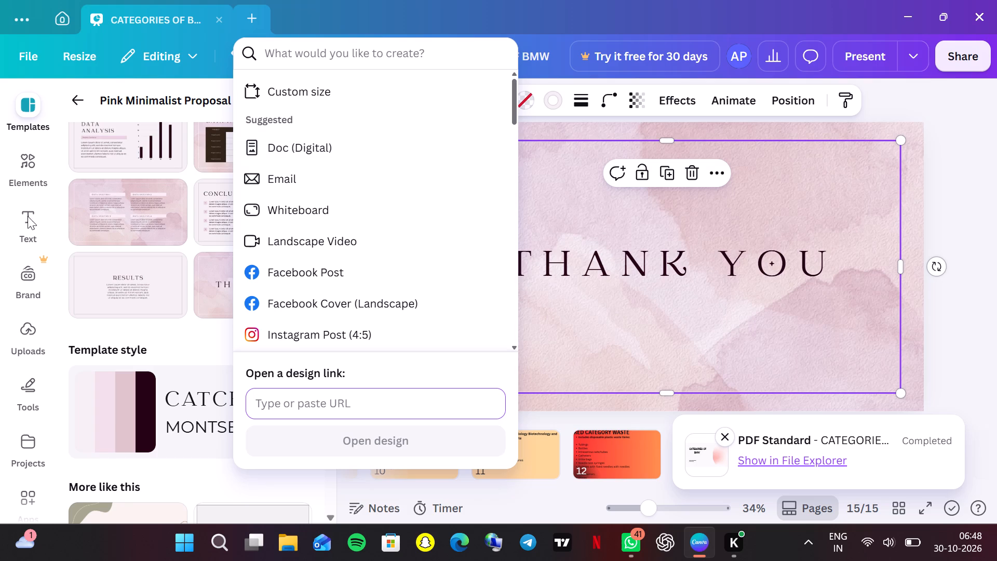
pyautogui.scroll(-2, 289, 211)
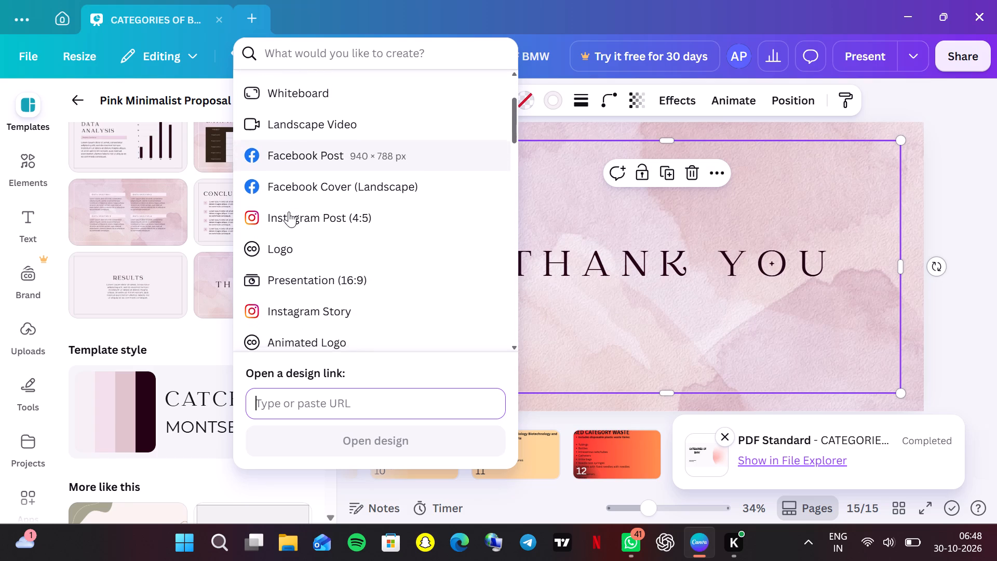
pyautogui.scroll(-1, 289, 211)
pyautogui.click(312, 280)
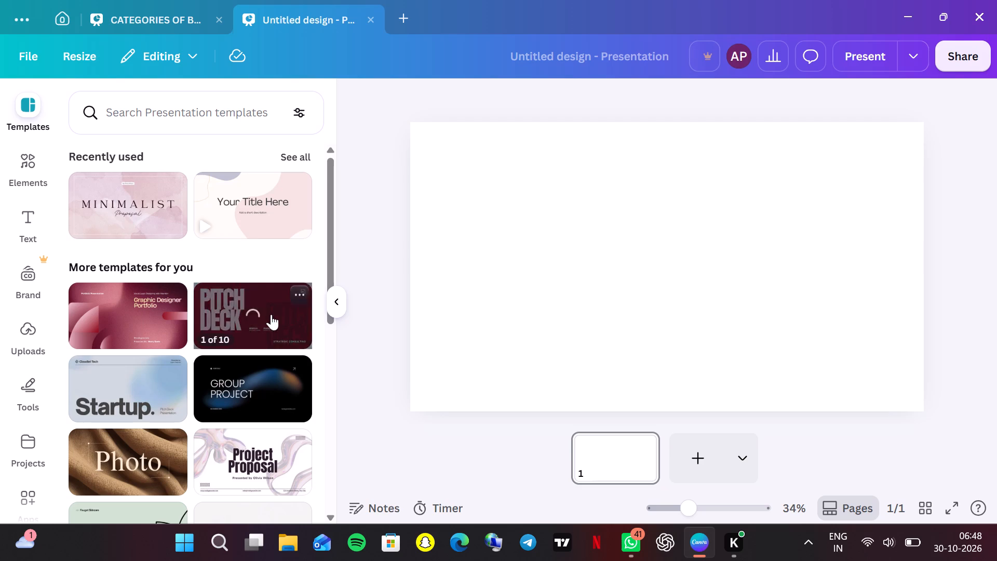
# Search the presentation templates for "ppt presentation for college".
pyautogui.scroll(-1, 211, 334)
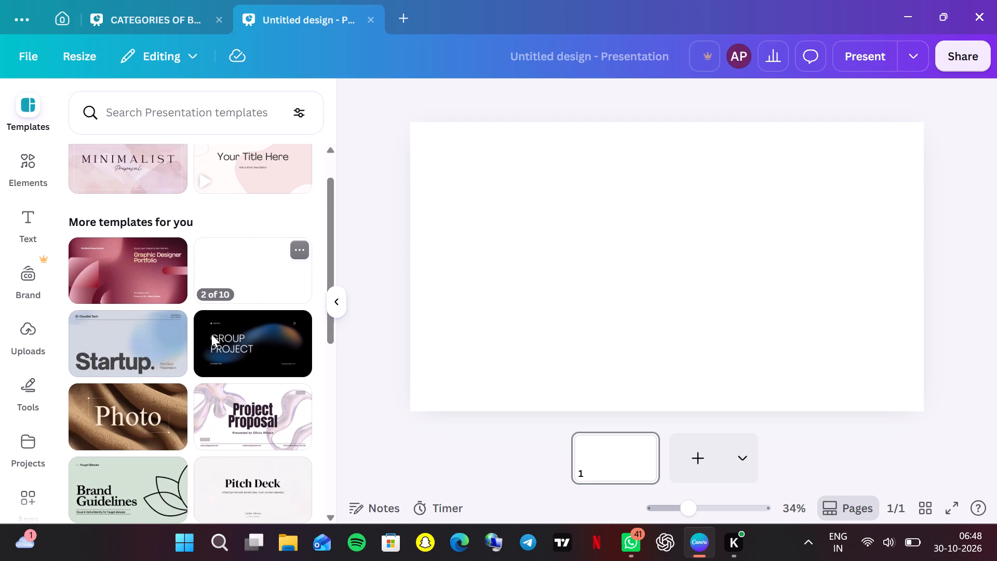
pyautogui.scroll(-1, 211, 334)
pyautogui.scroll(2, 211, 334)
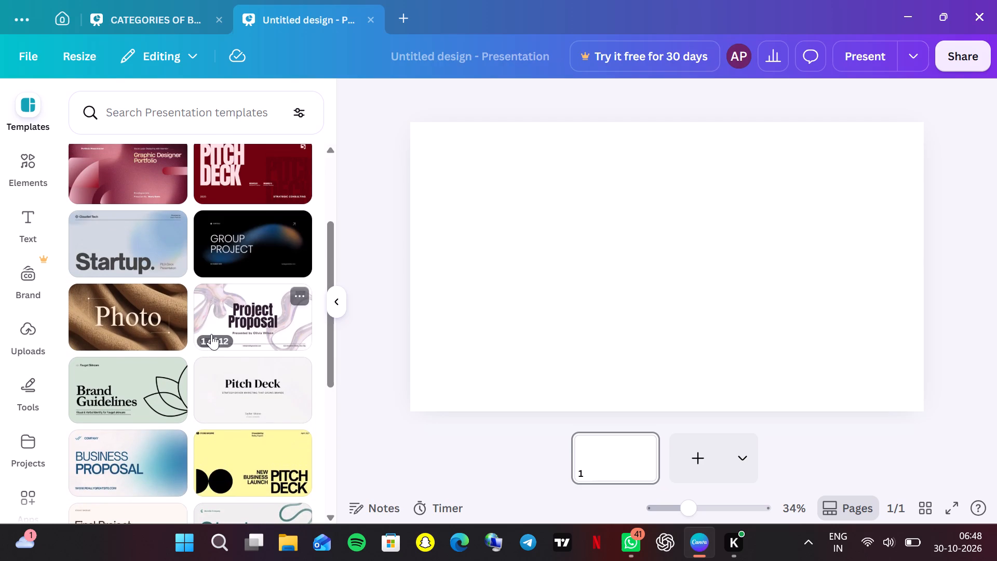
pyautogui.scroll(1, 211, 334)
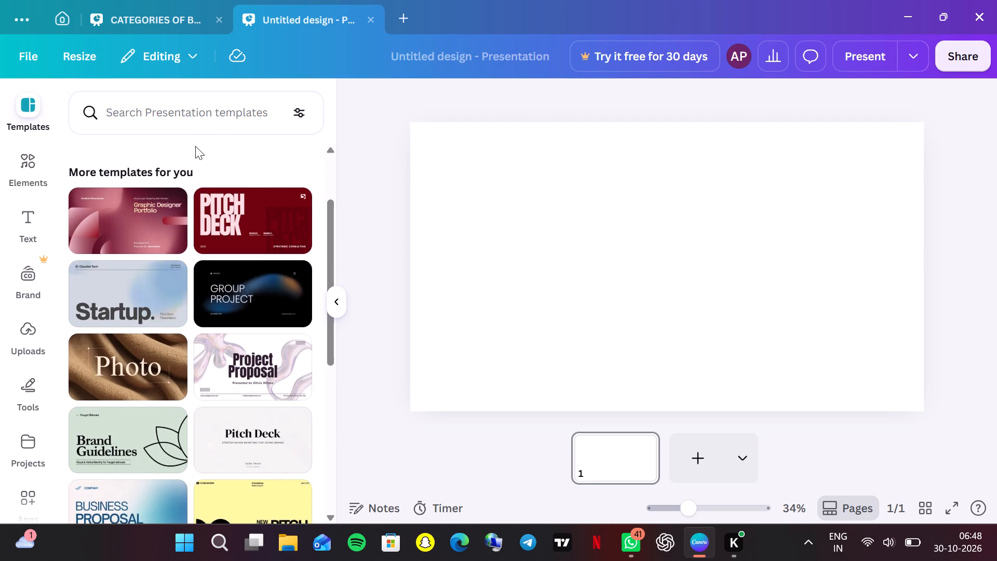
pyautogui.click(197, 115)
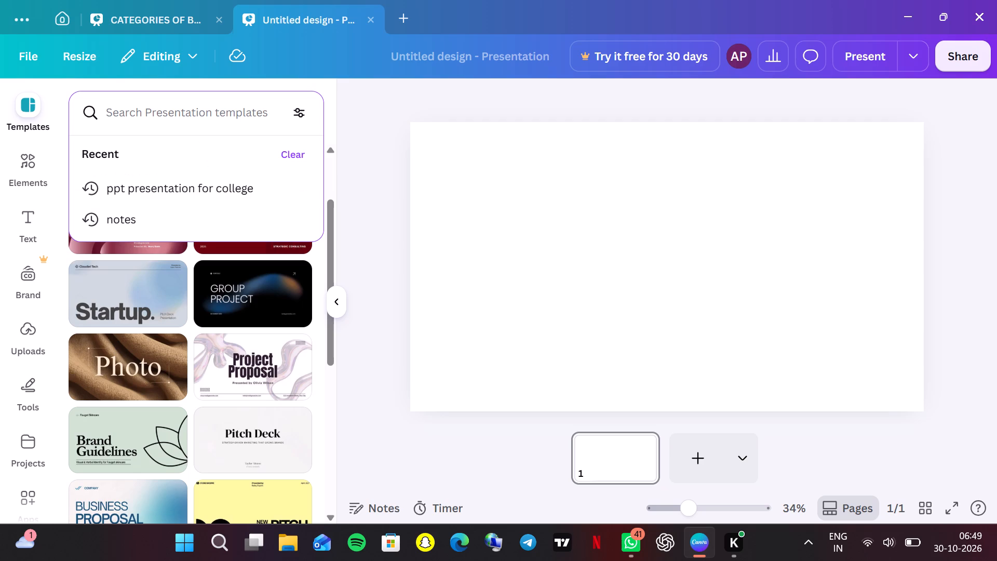
pyautogui.click(205, 184)
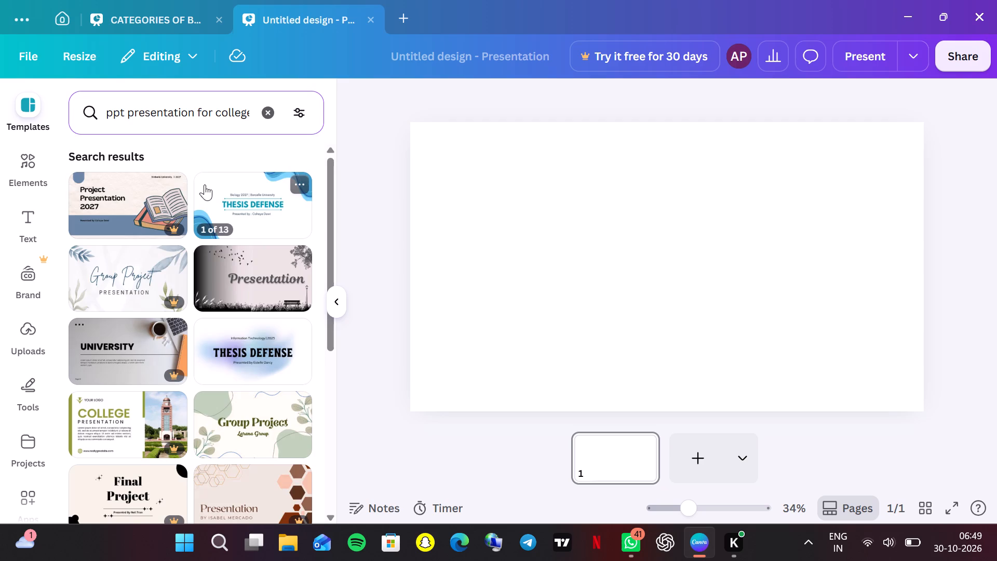
# Apply the cover page of the Pink Floral Illustrative Watercolor Presentation template to page 1.
pyautogui.scroll(-3, 205, 184)
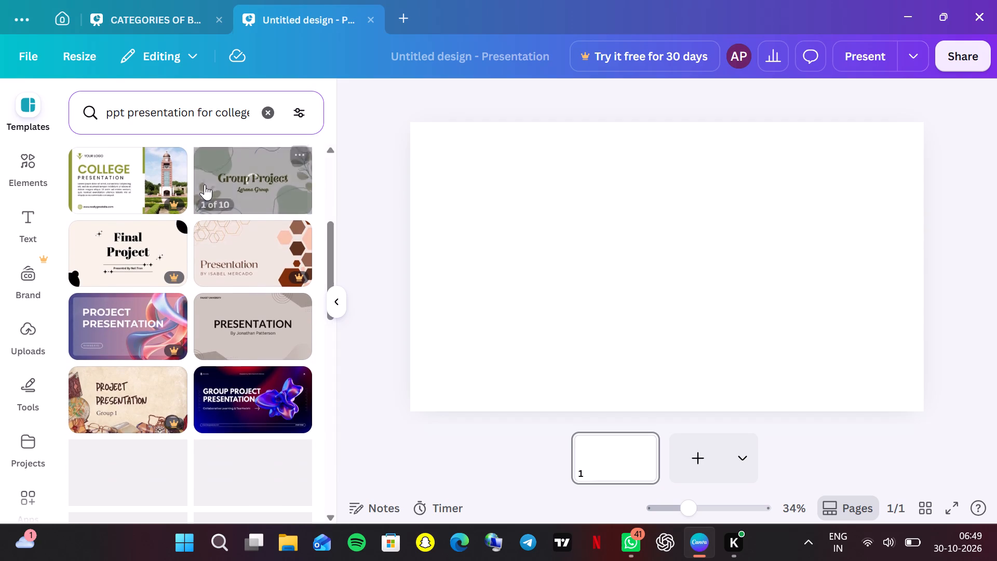
pyautogui.scroll(-2, 205, 184)
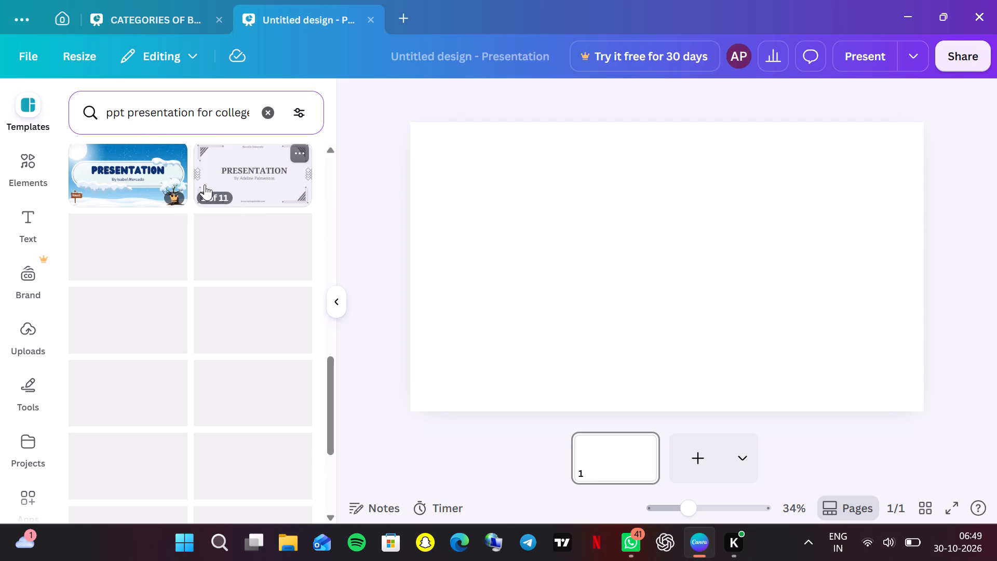
pyautogui.scroll(6, 205, 184)
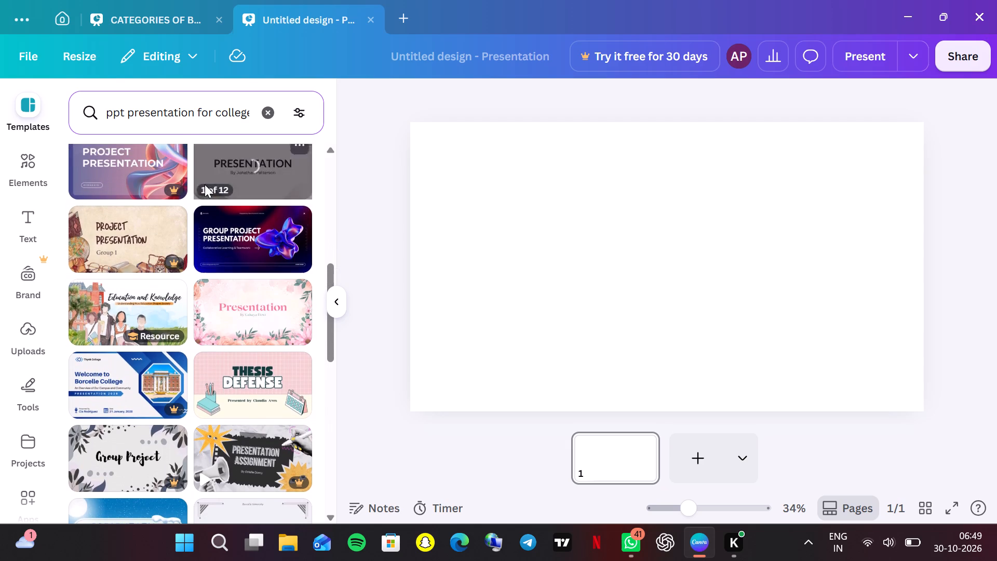
pyautogui.click(239, 296)
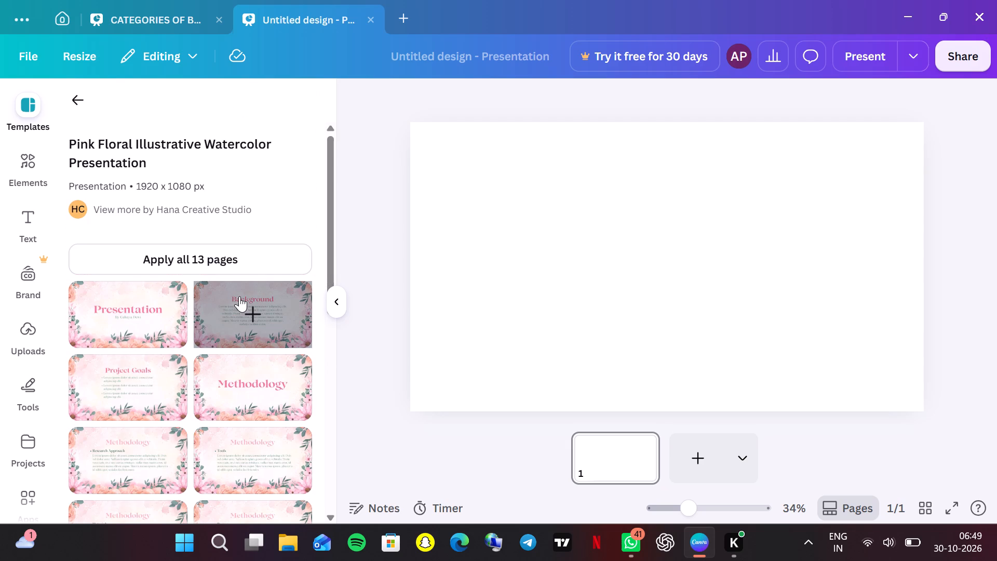
pyautogui.click(155, 309)
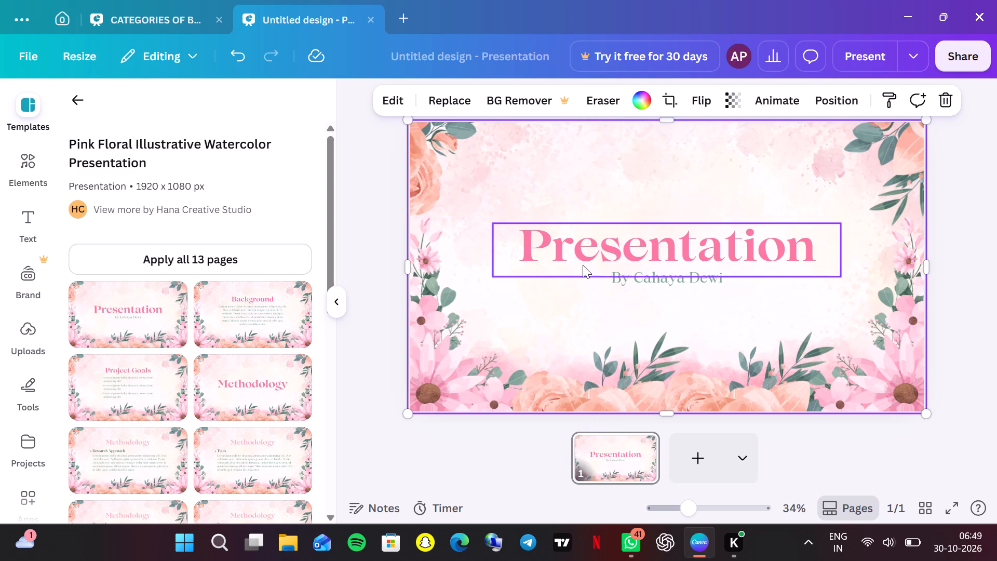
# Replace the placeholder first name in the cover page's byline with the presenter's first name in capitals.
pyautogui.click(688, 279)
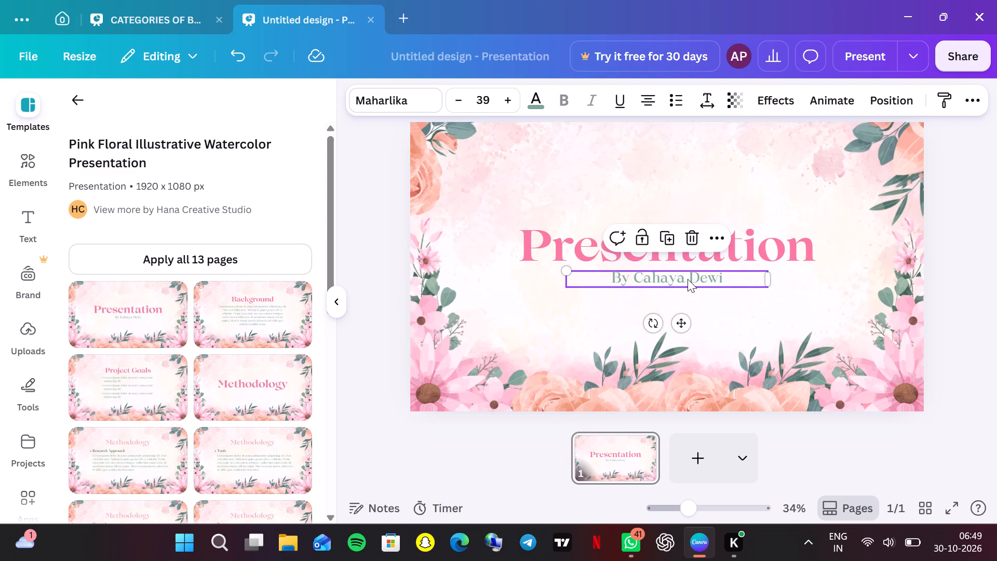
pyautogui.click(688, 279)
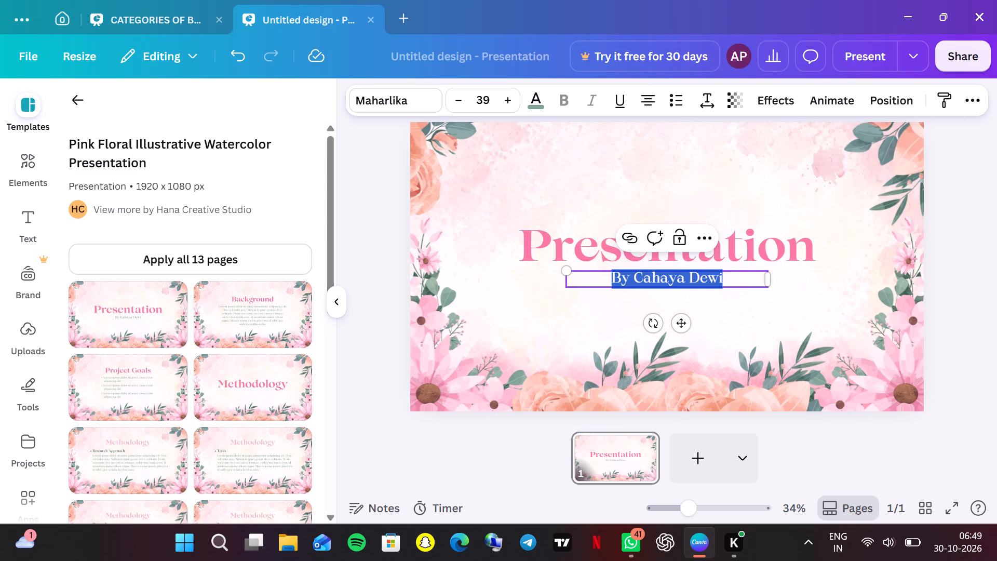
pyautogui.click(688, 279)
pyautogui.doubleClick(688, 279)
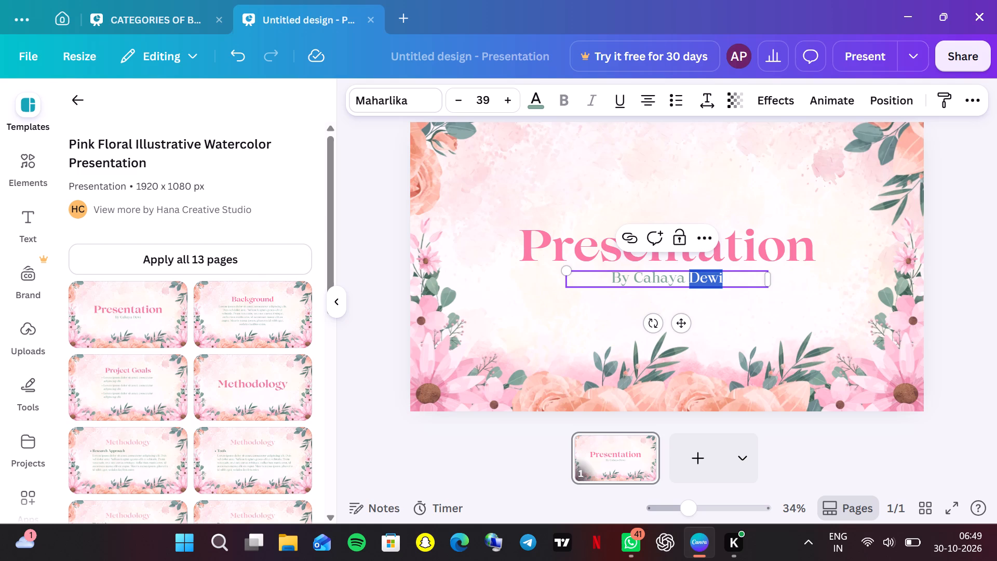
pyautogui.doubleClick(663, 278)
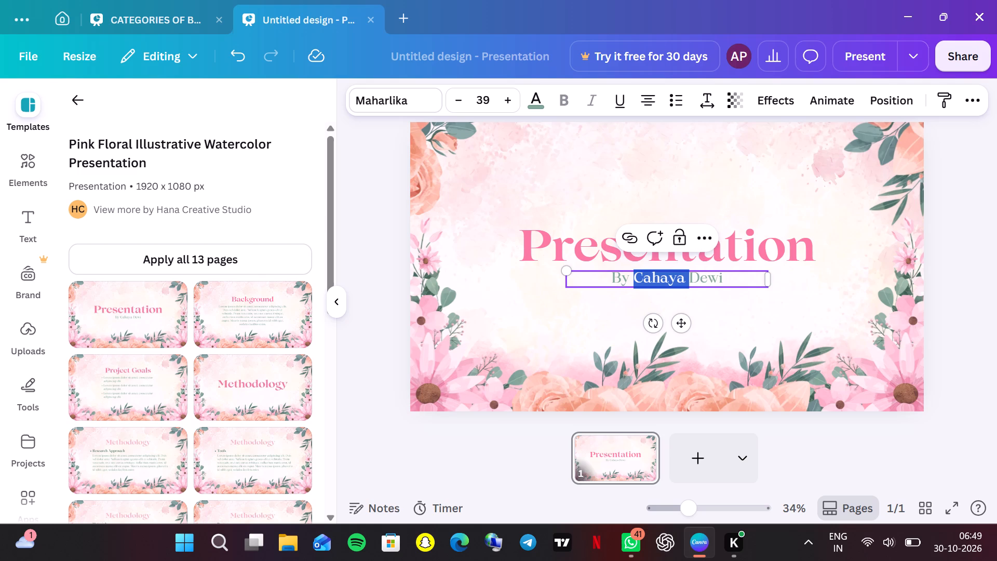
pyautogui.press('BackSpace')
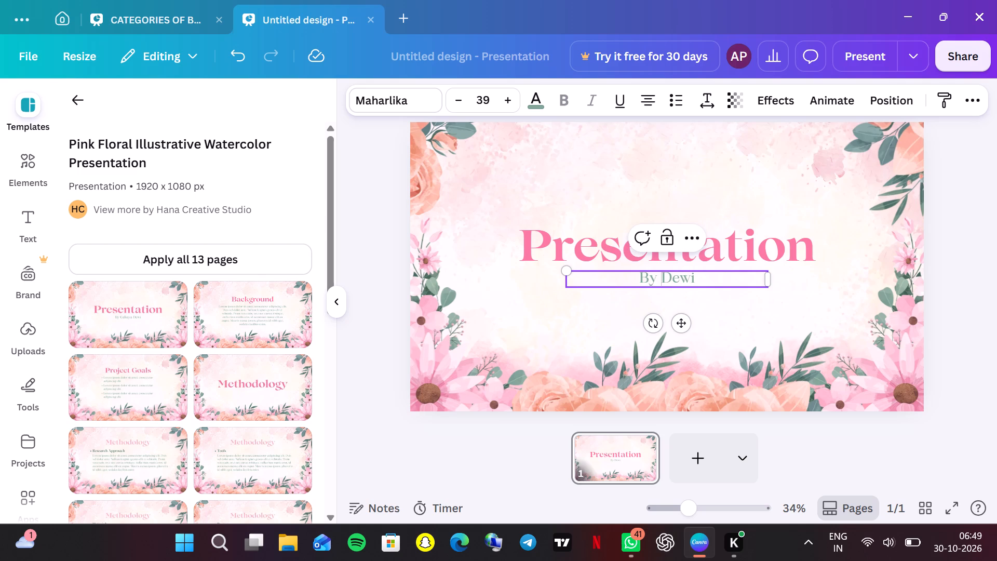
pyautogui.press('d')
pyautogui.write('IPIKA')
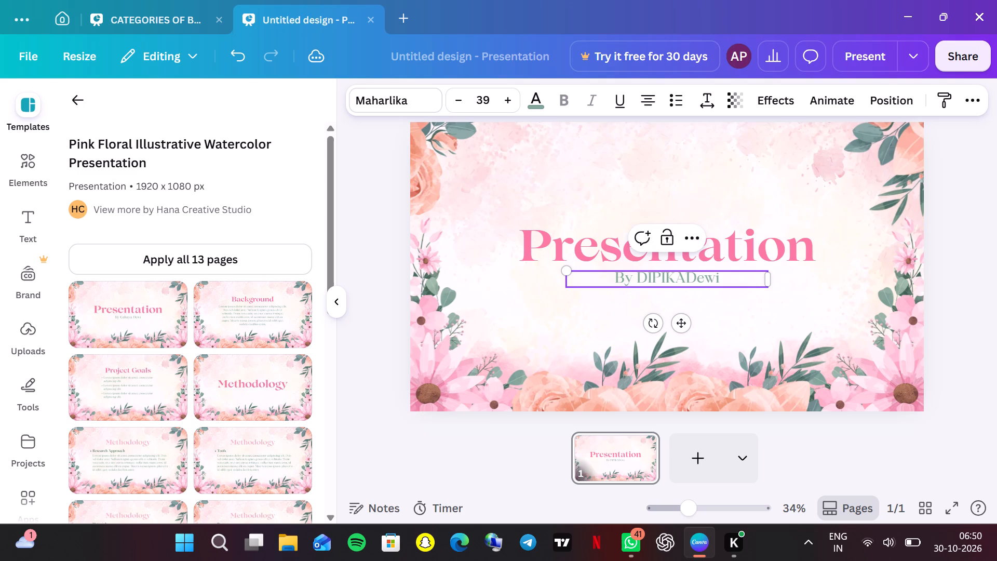
# Replace the name after "By" in the cover page's byline with the presenter's full name, capitalising only the initials.
pyautogui.doubleClick(706, 278)
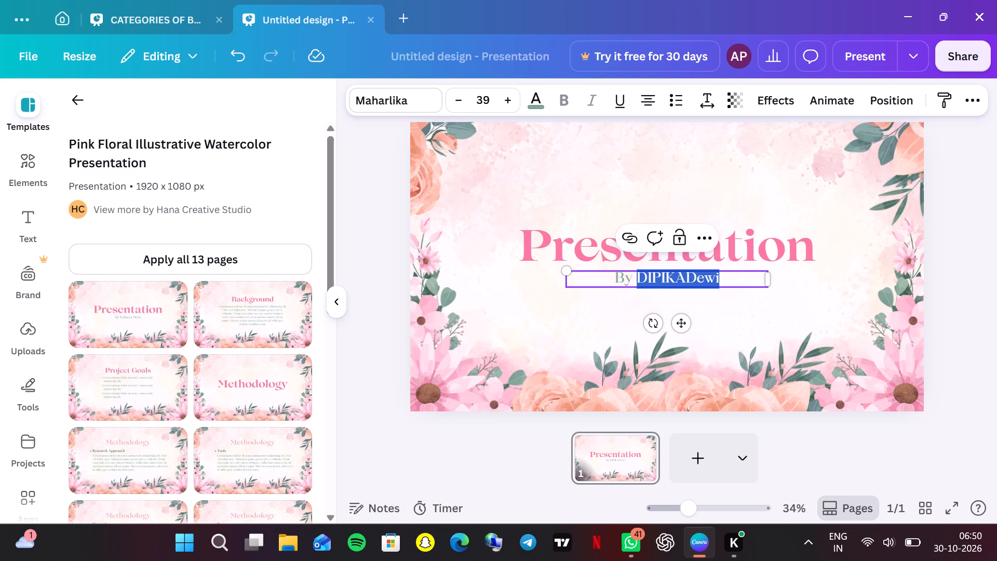
pyautogui.press('BackSpace')
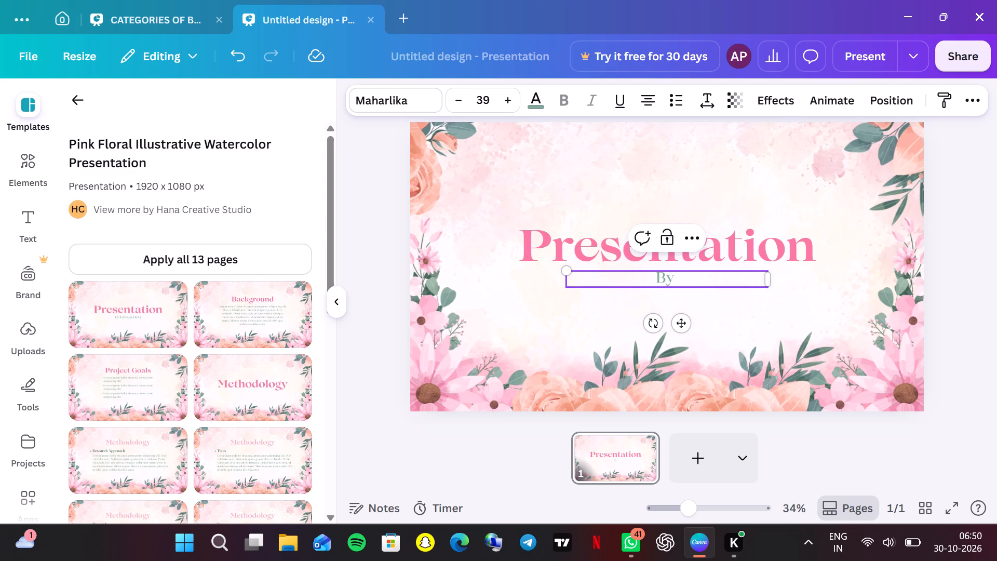
pyautogui.press('d')
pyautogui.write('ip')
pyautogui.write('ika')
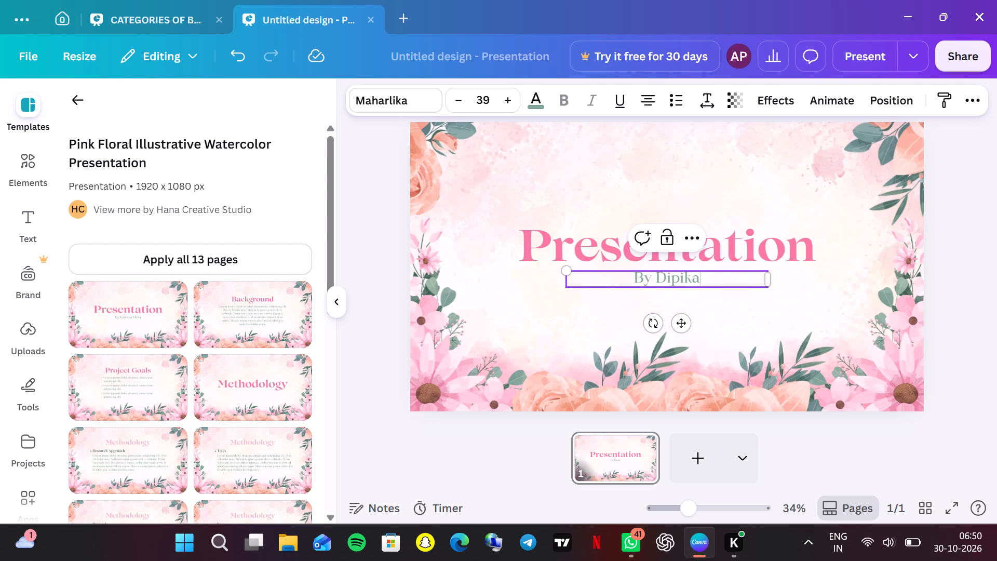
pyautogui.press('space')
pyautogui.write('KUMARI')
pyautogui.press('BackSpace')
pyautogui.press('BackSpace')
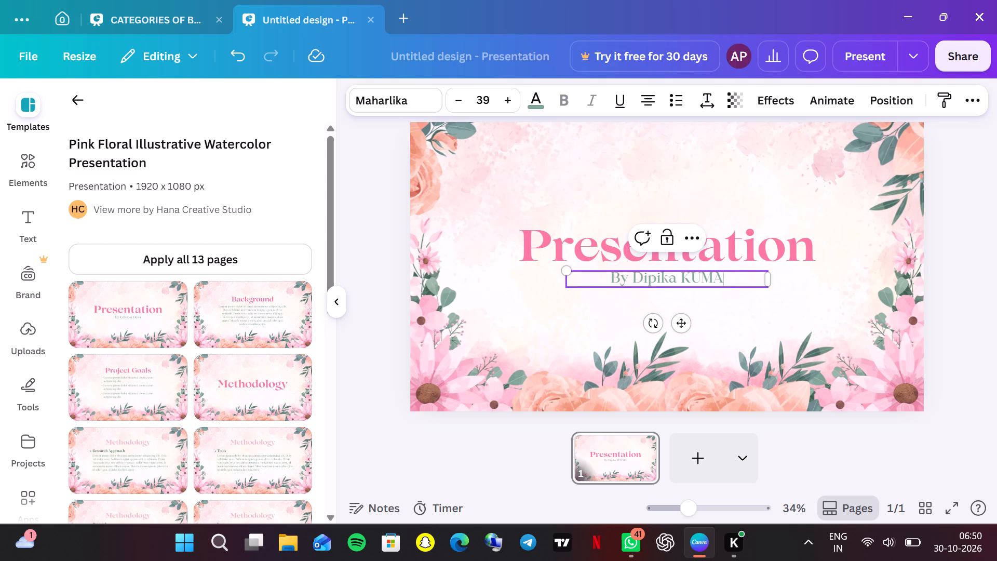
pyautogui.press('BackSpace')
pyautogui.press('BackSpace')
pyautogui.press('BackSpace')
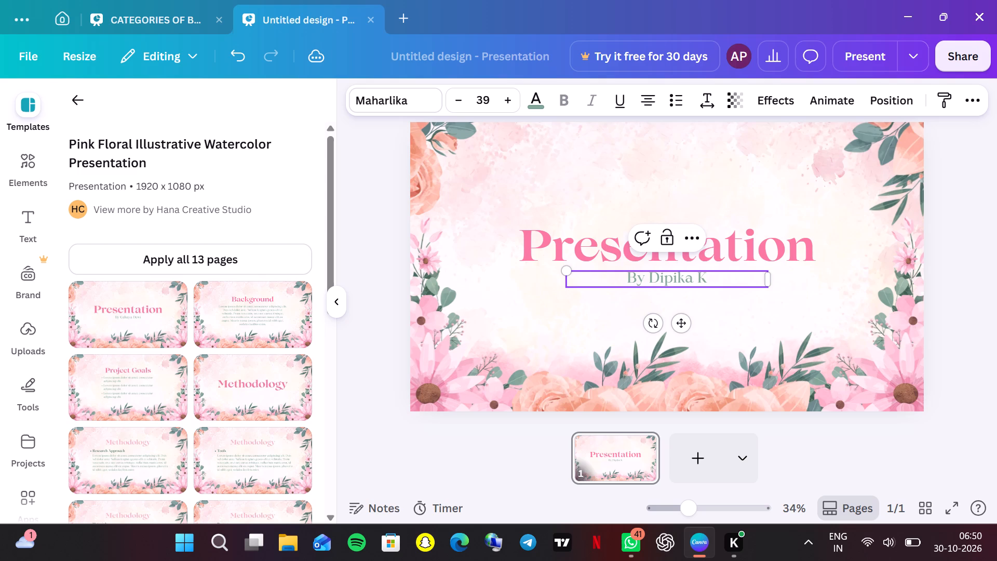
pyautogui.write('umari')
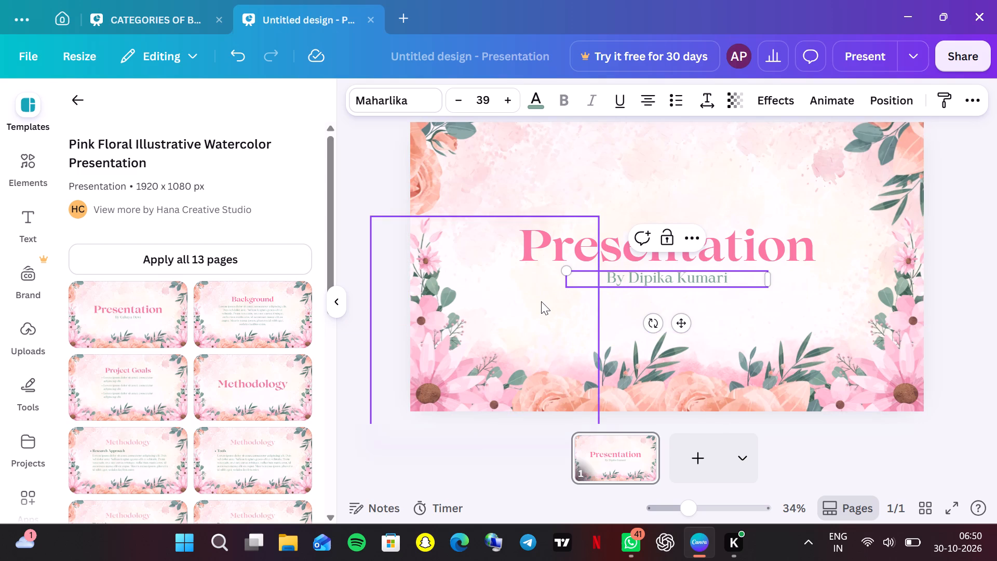
pyautogui.click(541, 301)
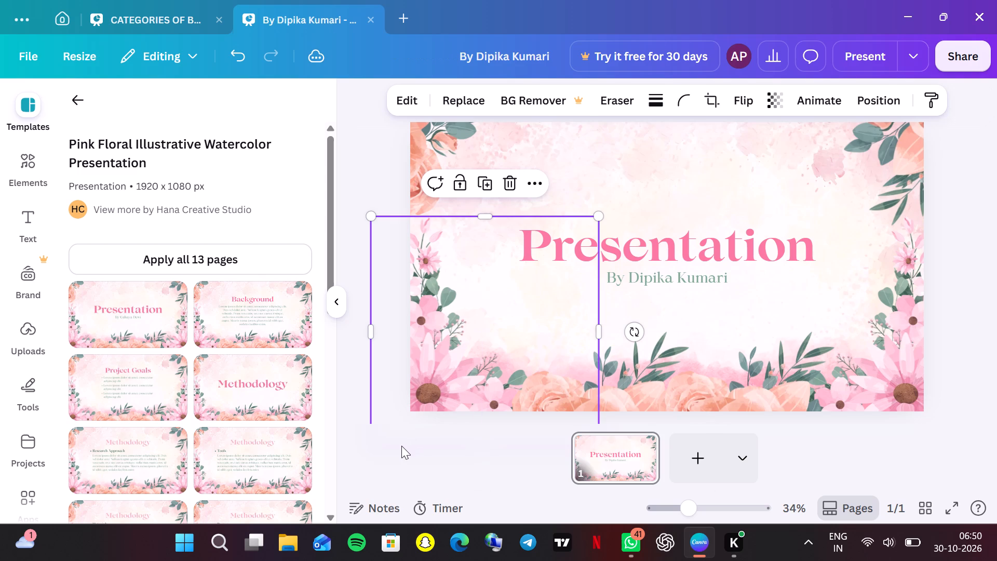
pyautogui.click(401, 446)
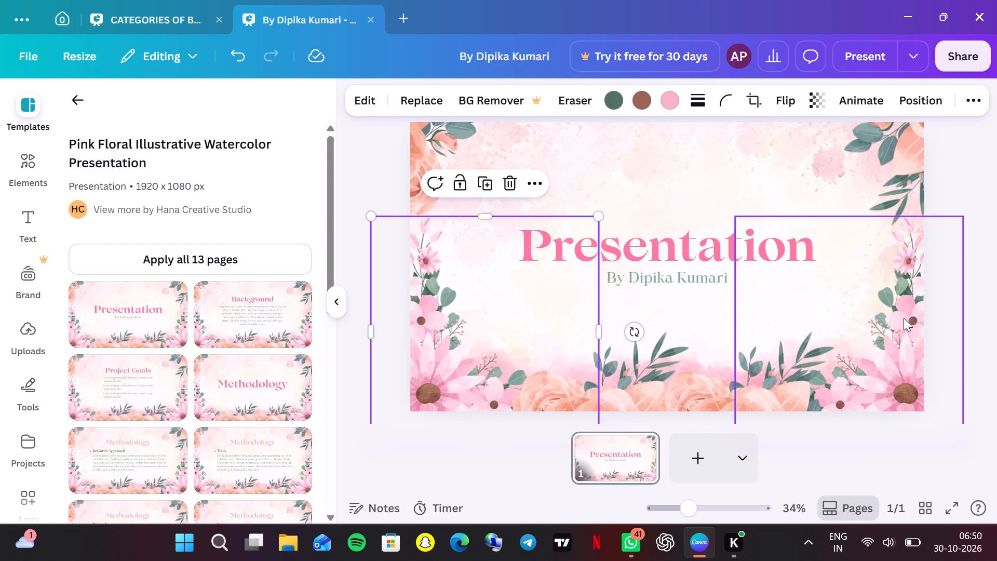
pyautogui.click(979, 307)
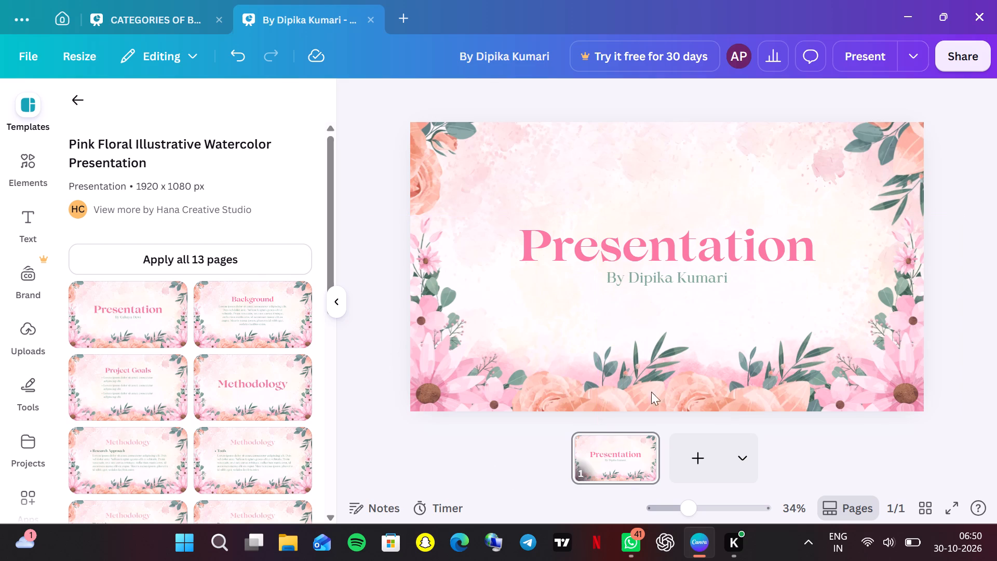
# Add a second page and apply the template's large centred "Methodology" title page to it.
pyautogui.click(678, 454)
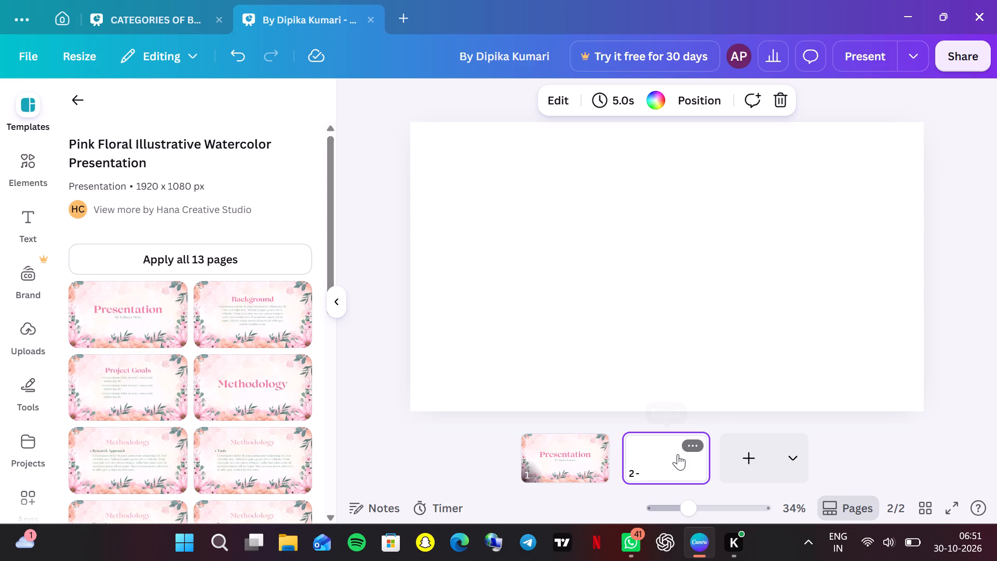
pyautogui.click(259, 360)
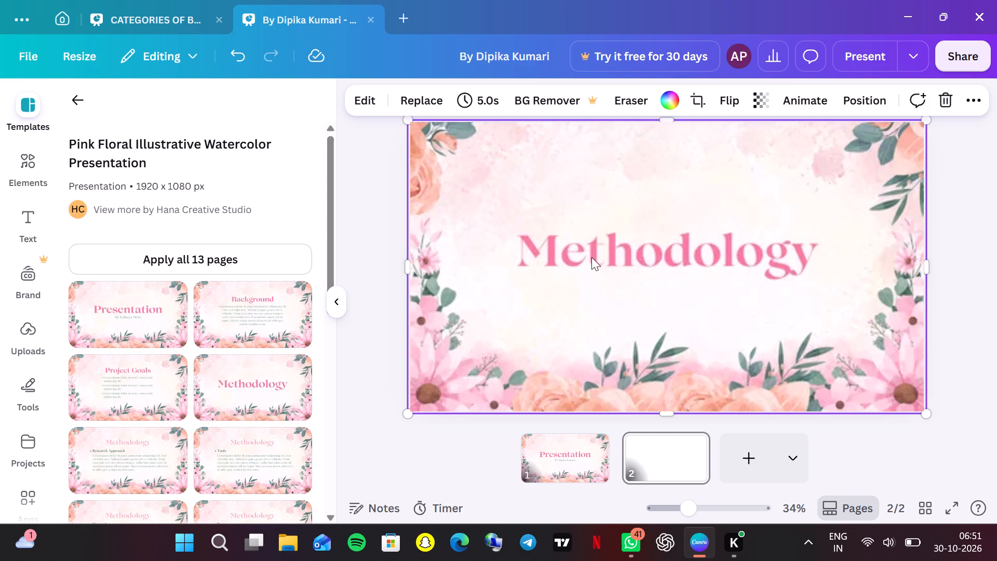
# Clear the "Methodology" heading text on page 2.
pyautogui.doubleClick(591, 257)
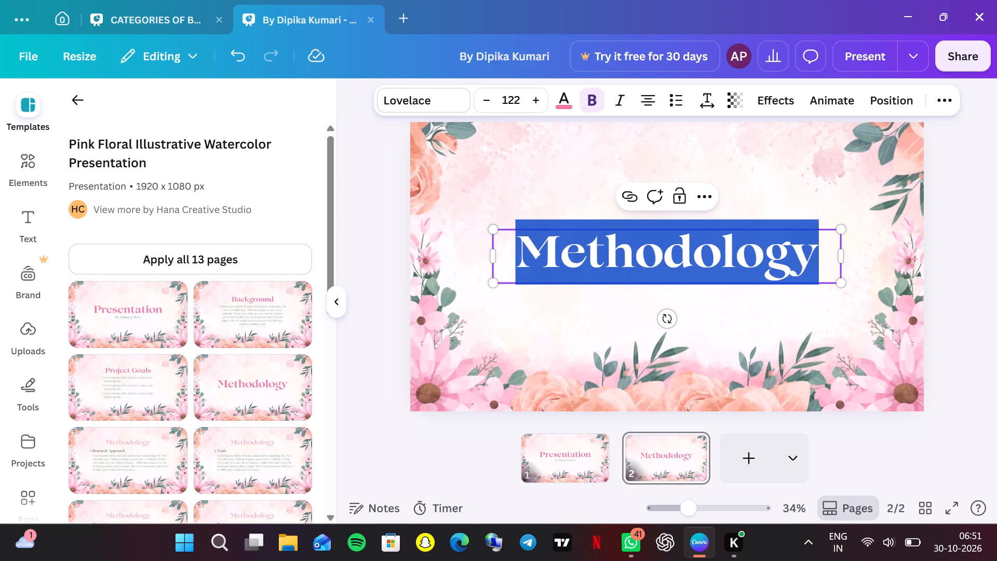
pyautogui.press('BackSpace')
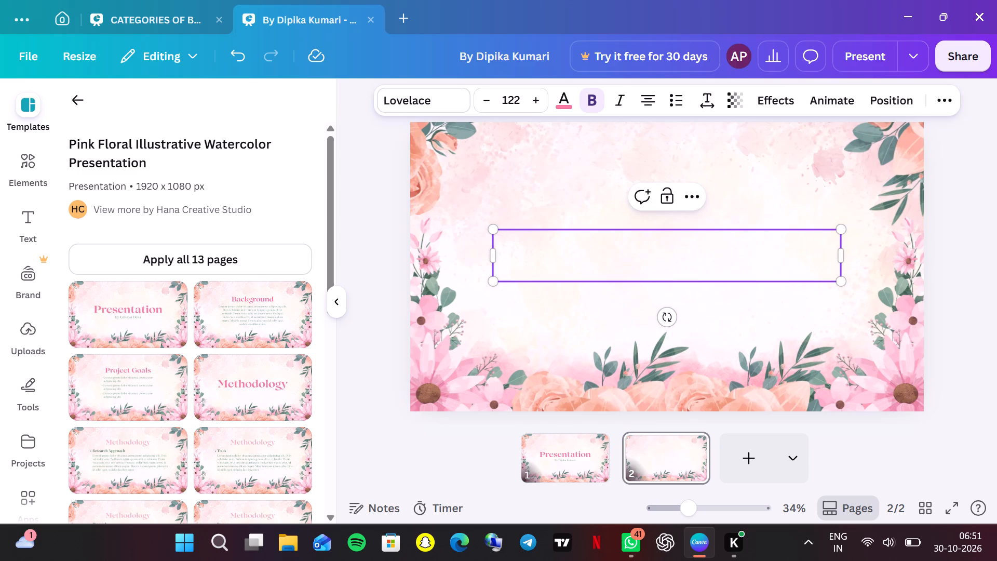
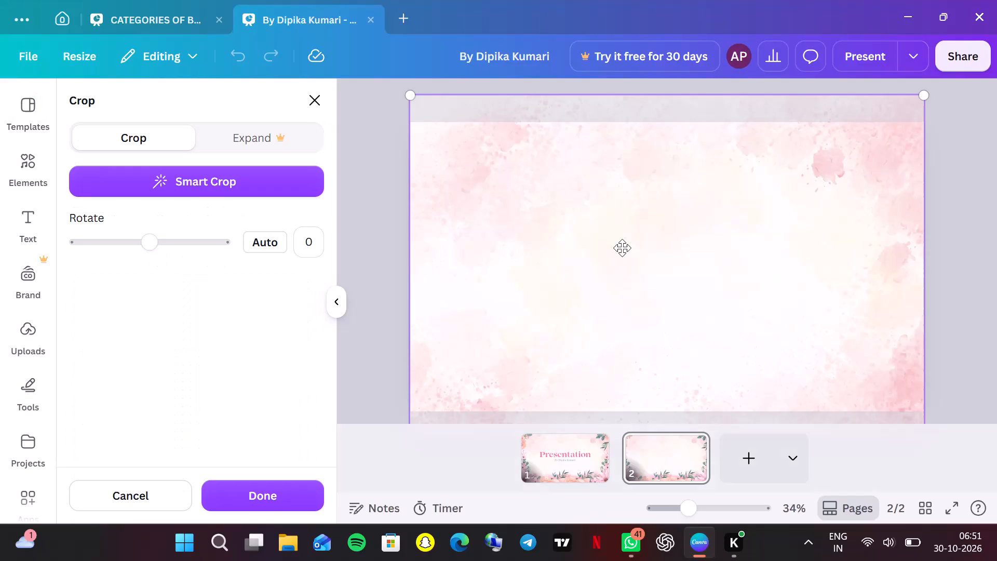
# Add a subheading to page 2 reading "Criteria For Storage Areas For Biomedical Waste".
pyautogui.click(622, 248)
pyautogui.click(971, 242)
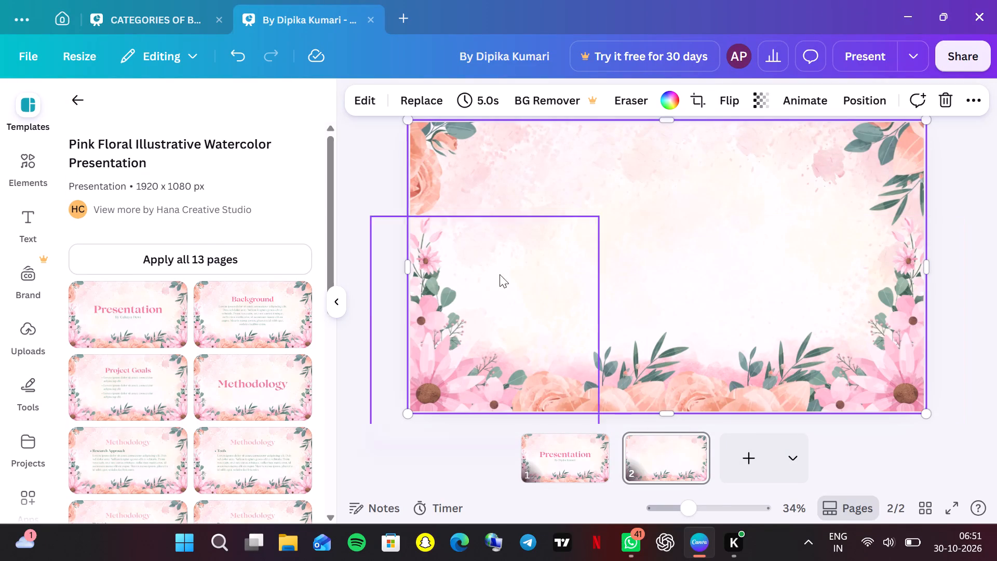
pyautogui.click(24, 229)
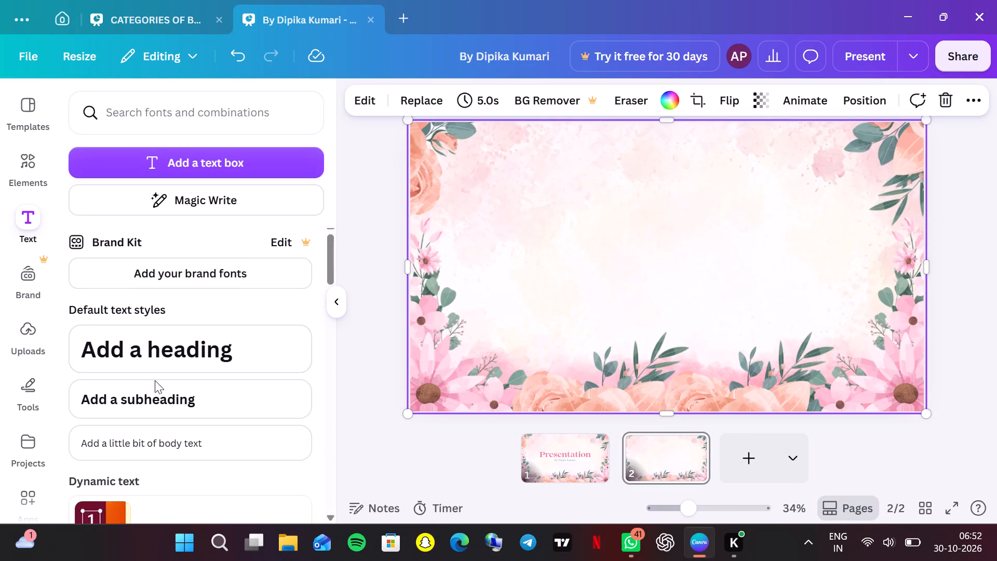
pyautogui.click(164, 397)
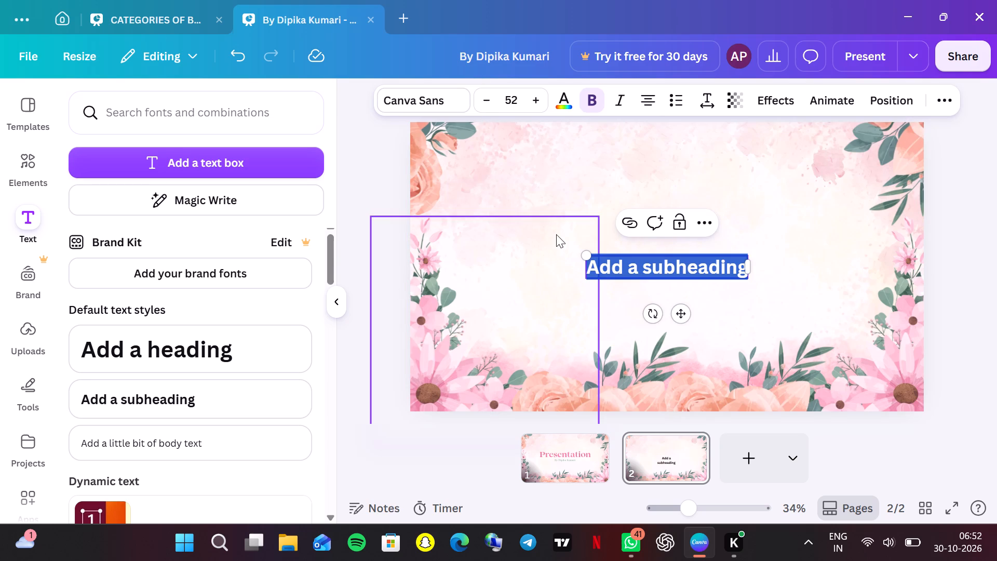
pyautogui.hotkey('ctrl', 'v')
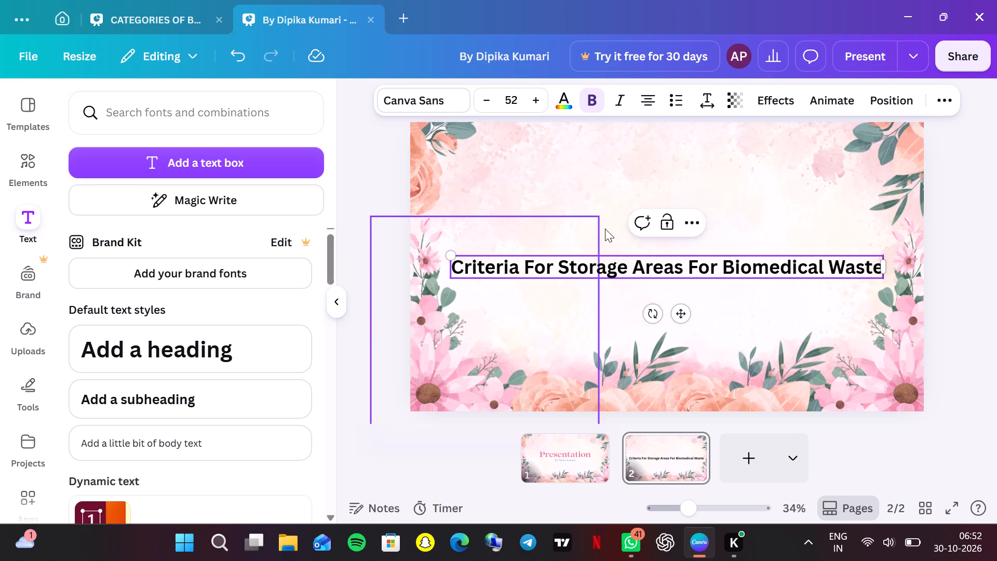
# Add a second line to the page 2 subheading reading "(International committee of the Red Cross)".
pyautogui.click(871, 269)
pyautogui.press('Right')
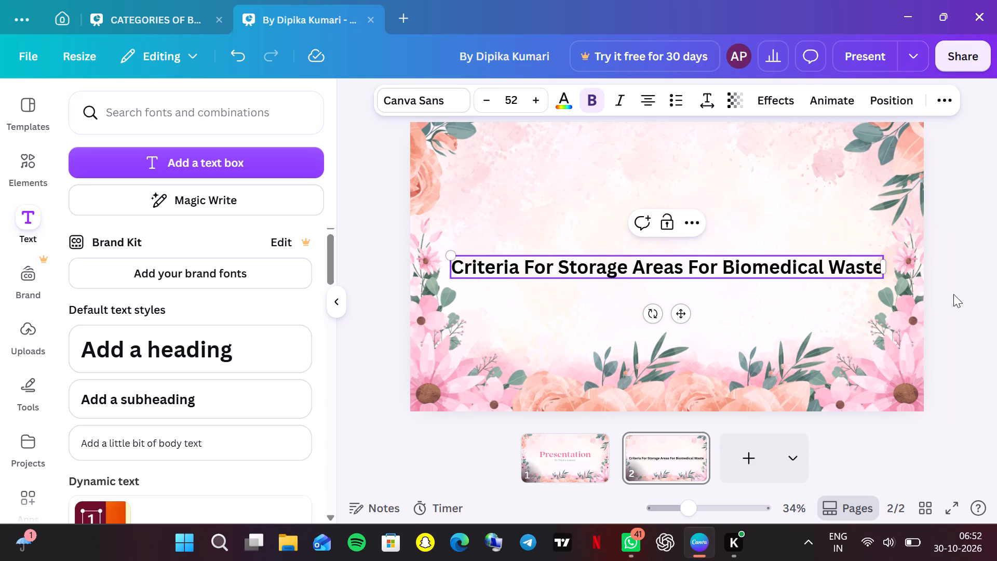
pyautogui.press('Return')
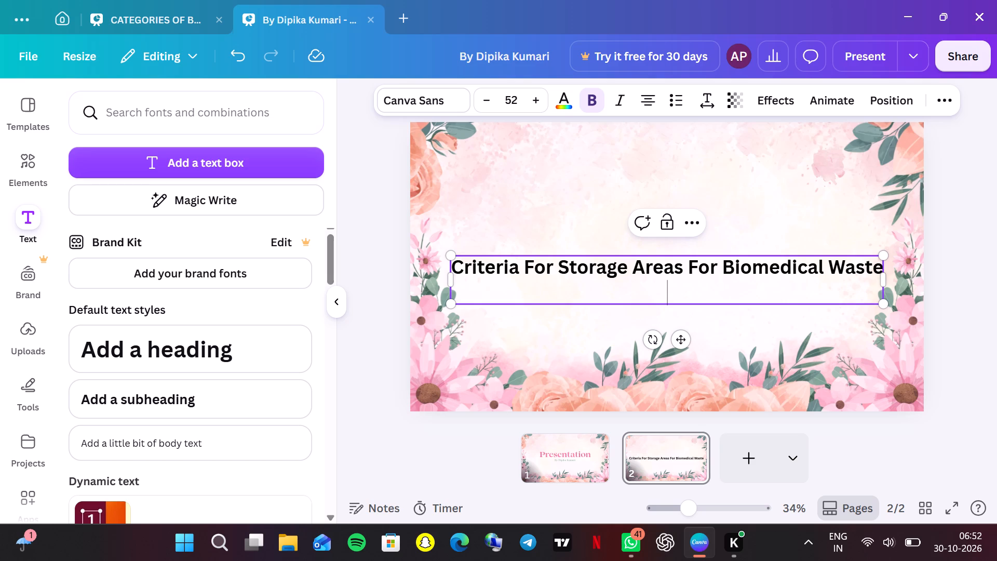
pyautogui.hotkey('shift', '(')
pyautogui.press('i')
pyautogui.press('n')
pyautogui.write('ternatio')
pyautogui.write('nal')
pyautogui.press('space')
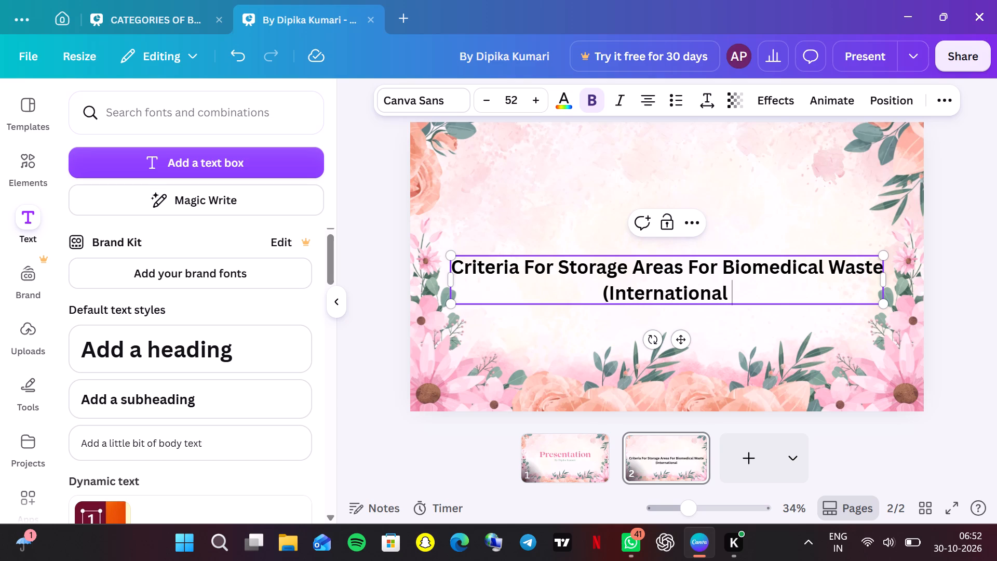
pyautogui.write('co')
pyautogui.write('mm')
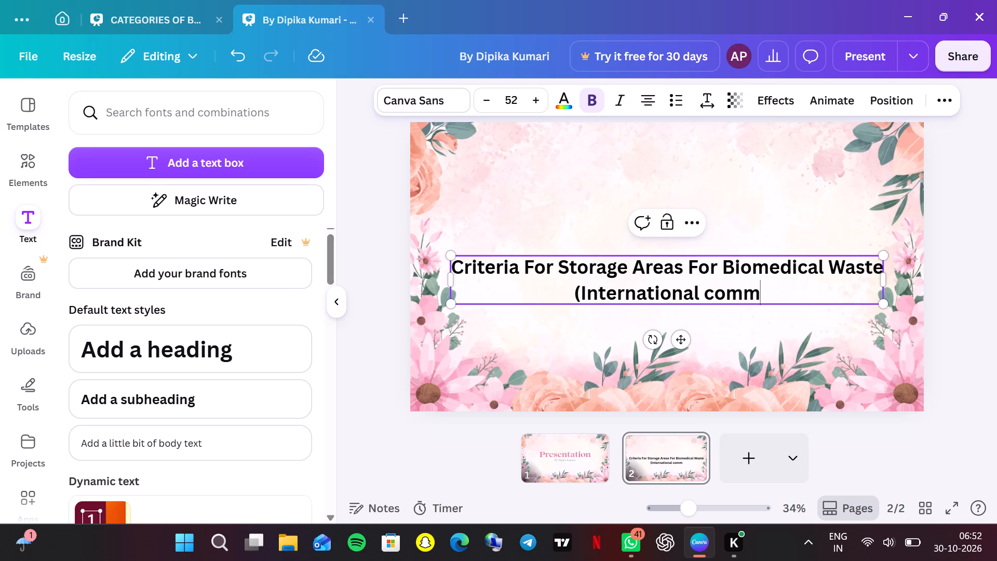
pyautogui.write('itt')
pyautogui.write('ee')
pyautogui.press('space')
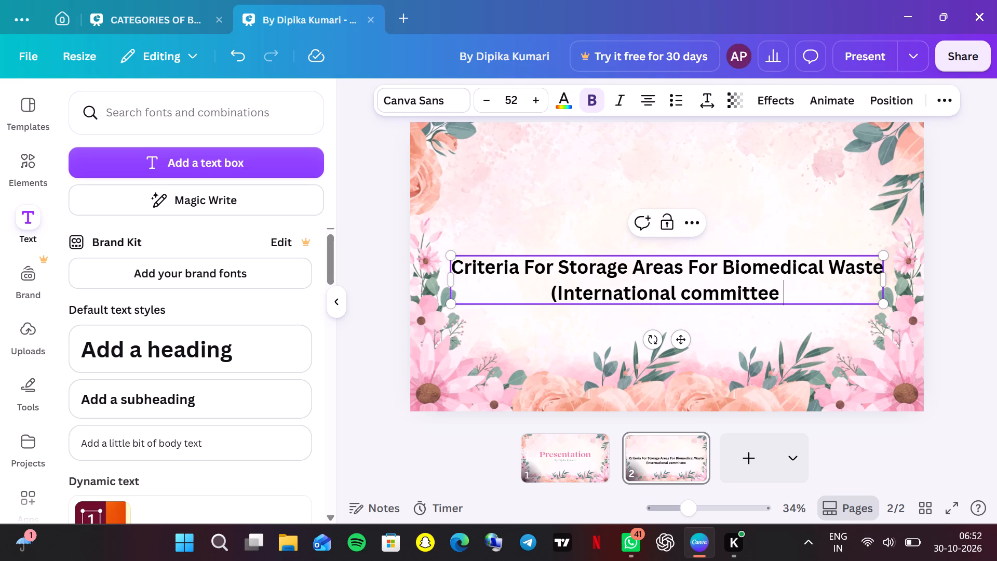
pyautogui.press('o')
pyautogui.write('f')
pyautogui.press('space')
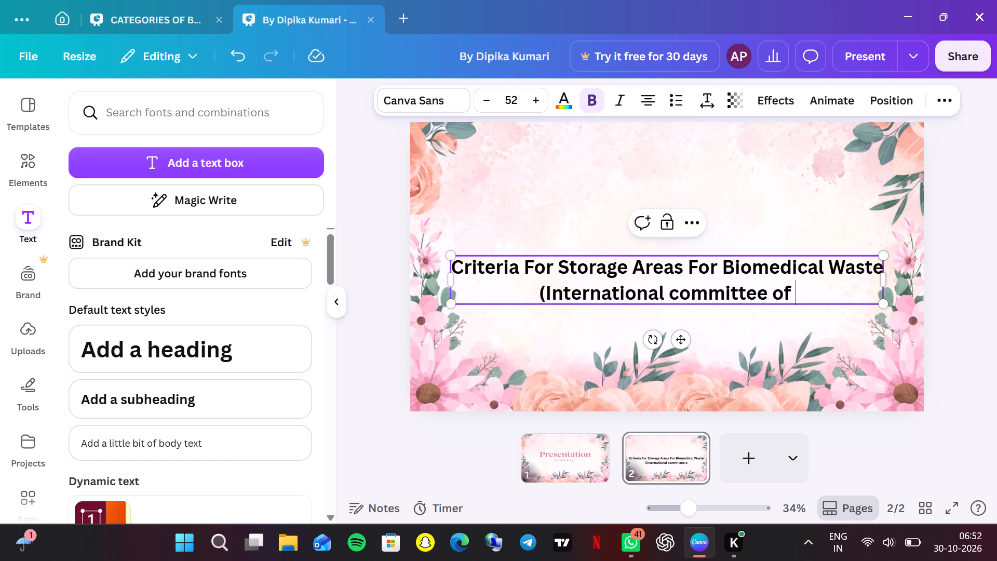
pyautogui.write('the')
pyautogui.press('space')
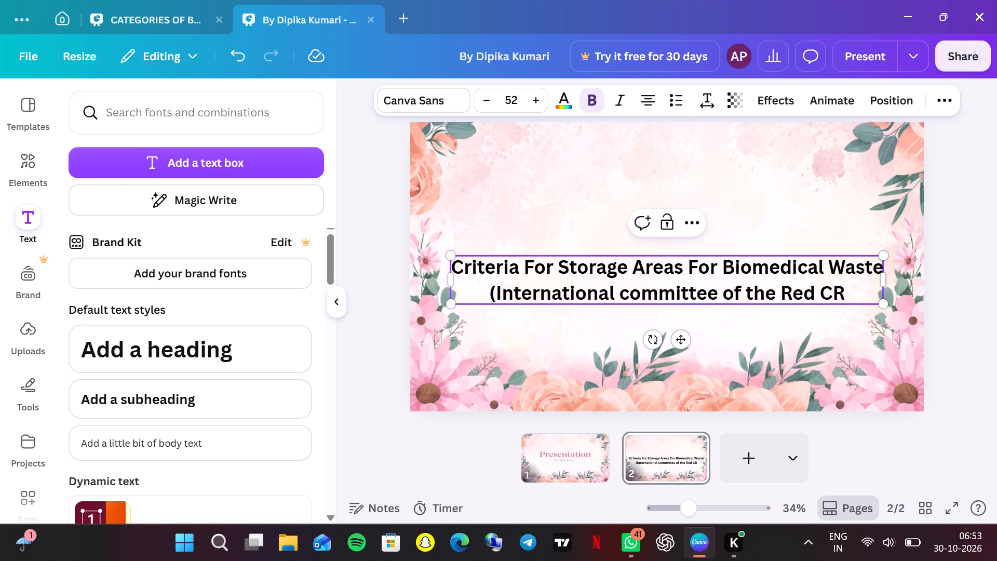
pyautogui.write('ro')
pyautogui.write('ss')
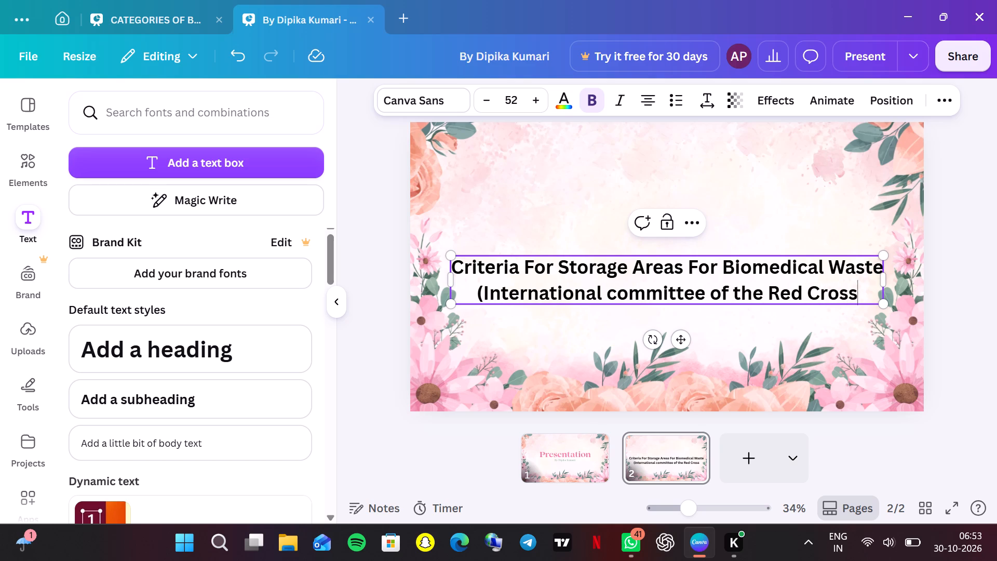
pyautogui.hotkey('shift', ')')
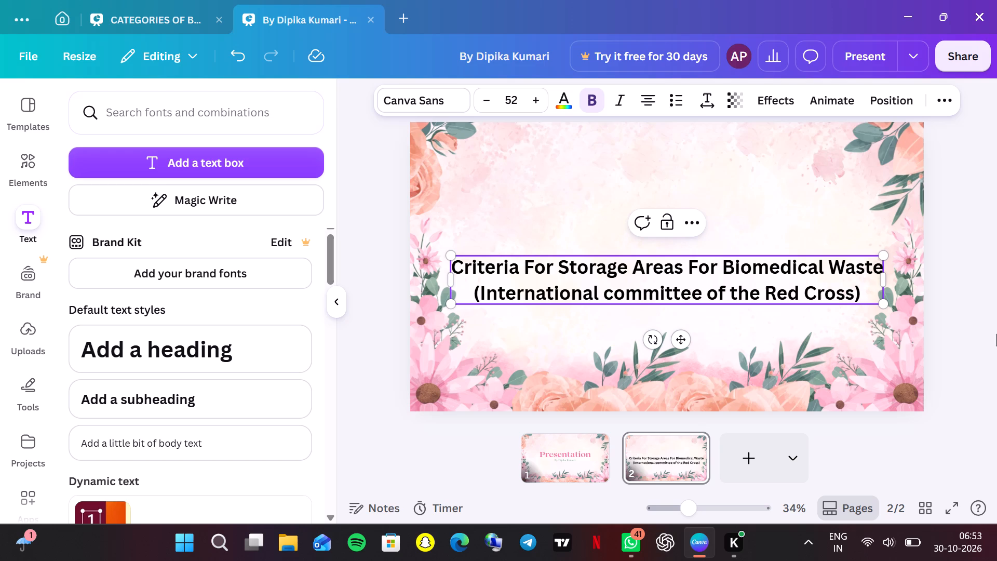
pyautogui.click(973, 374)
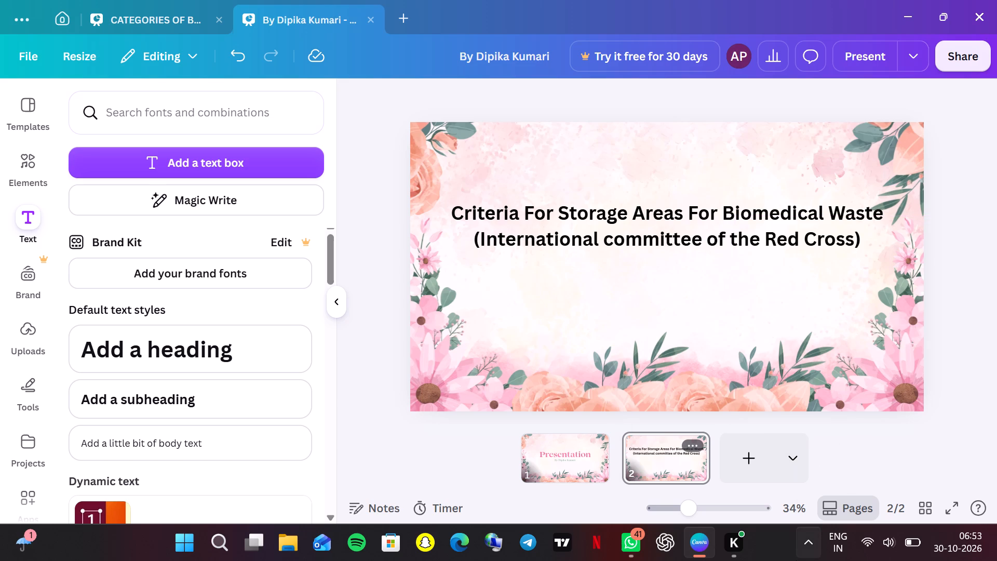
# Add a blank third page and paste the copied bulleted heading "Criteria For Storage Areas For Biomedical Waste" onto it.
pyautogui.click(750, 463)
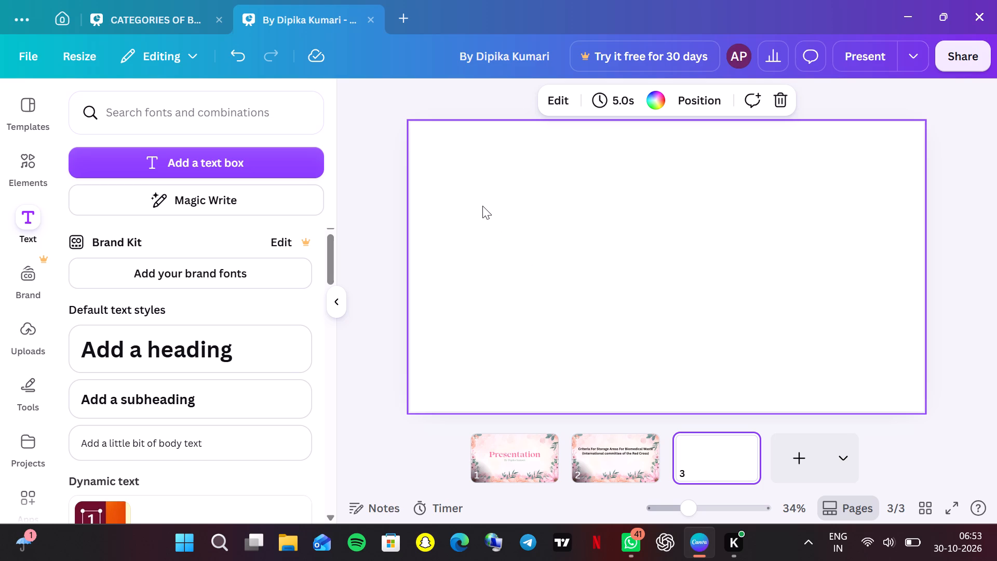
pyautogui.hotkey('ctrl', 'v')
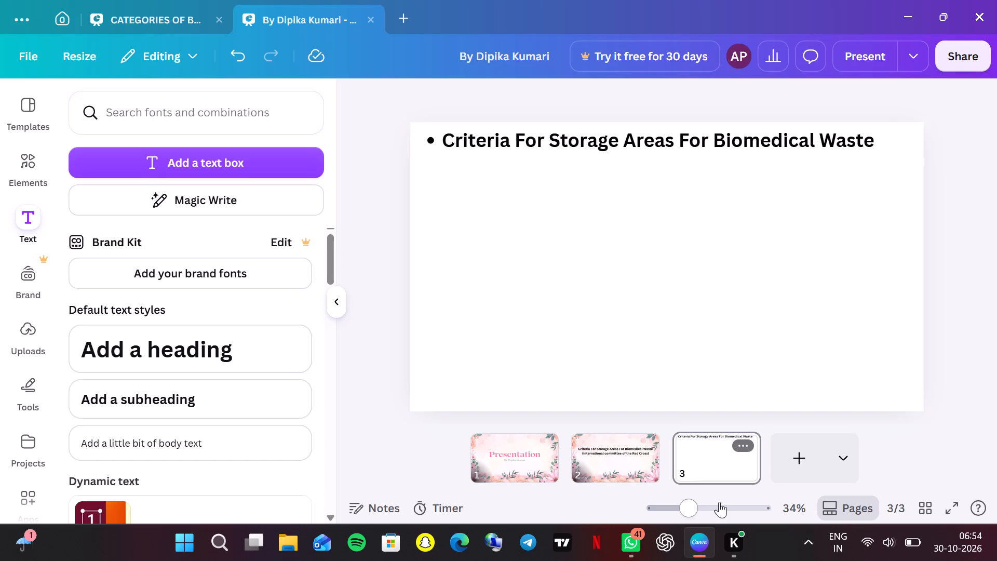
# Add a body text box to page 3 below the bulleted heading.
pyautogui.click(209, 445)
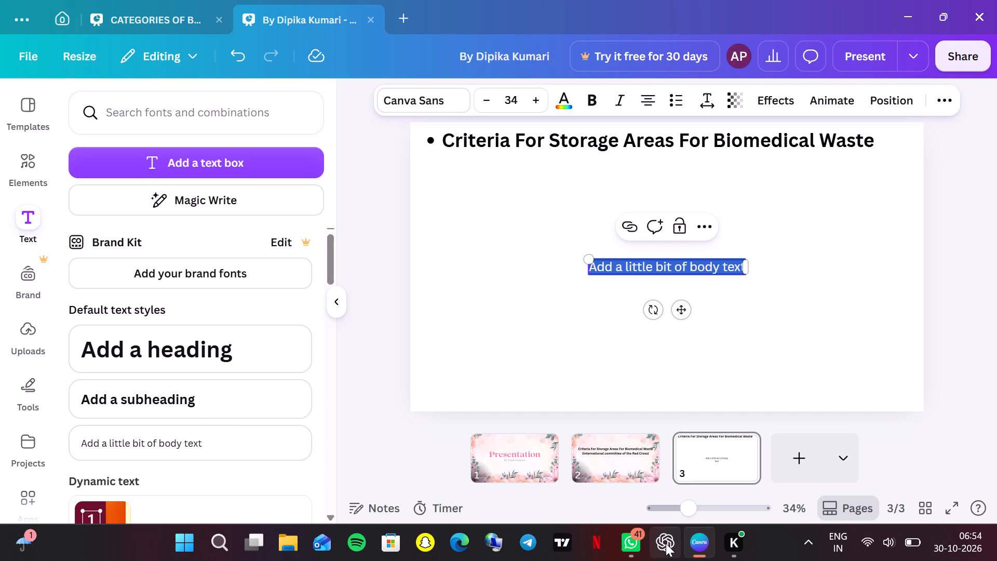
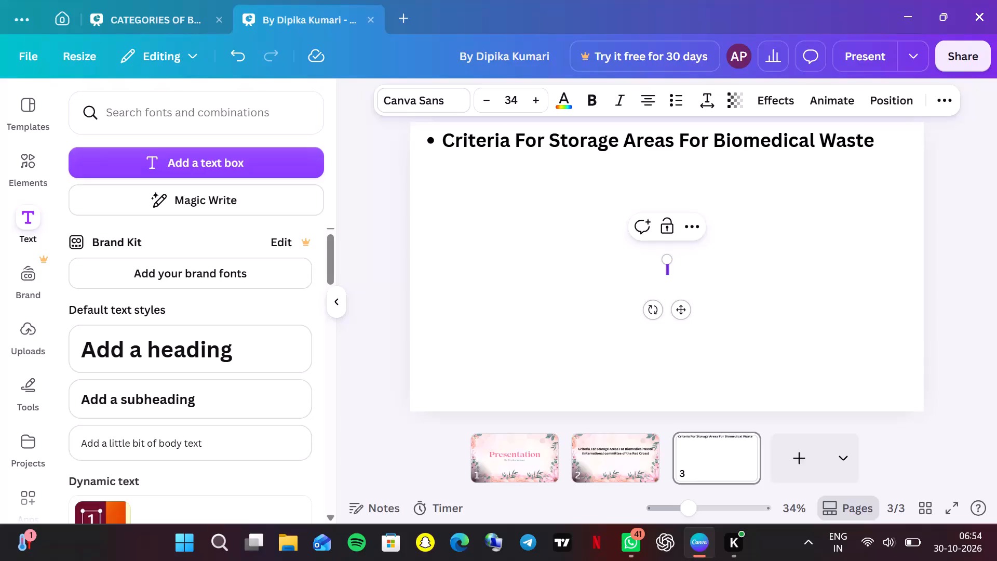
# Widen the empty body text box below the page 3 heading and try to paste the copied text into it.
pyautogui.hotkey('ctrl', 'c')
pyautogui.hotkey('ctrl', 'v')
pyautogui.hotkey('ctrl', 'v')
pyautogui.click(667, 268)
pyautogui.click(667, 268)
pyautogui.moveTo(667, 268); pyautogui.dragTo(706, 273)
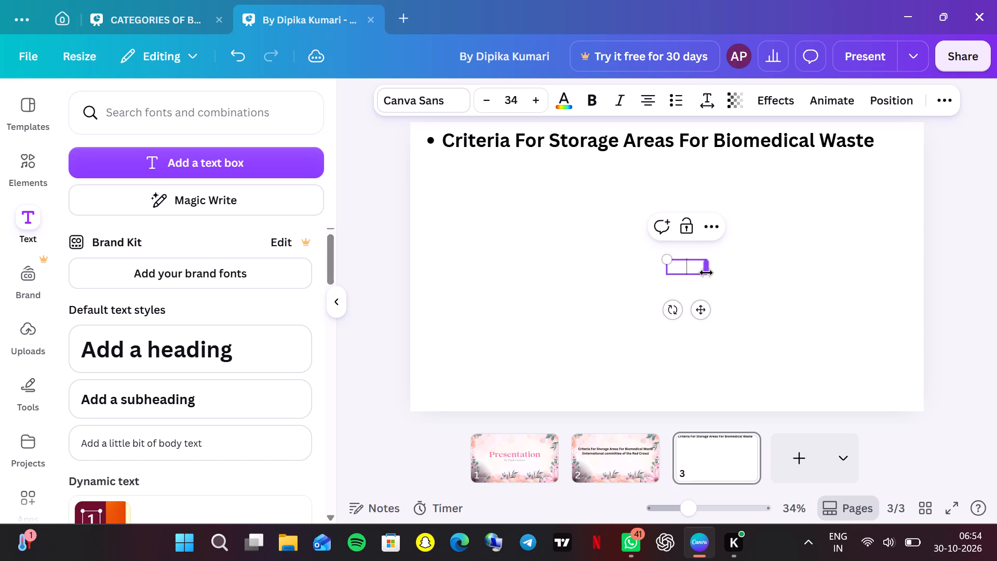
pyautogui.click(680, 270)
pyautogui.hotkey('ctrl', 'v')
pyautogui.hotkey('ctrl', 'v')
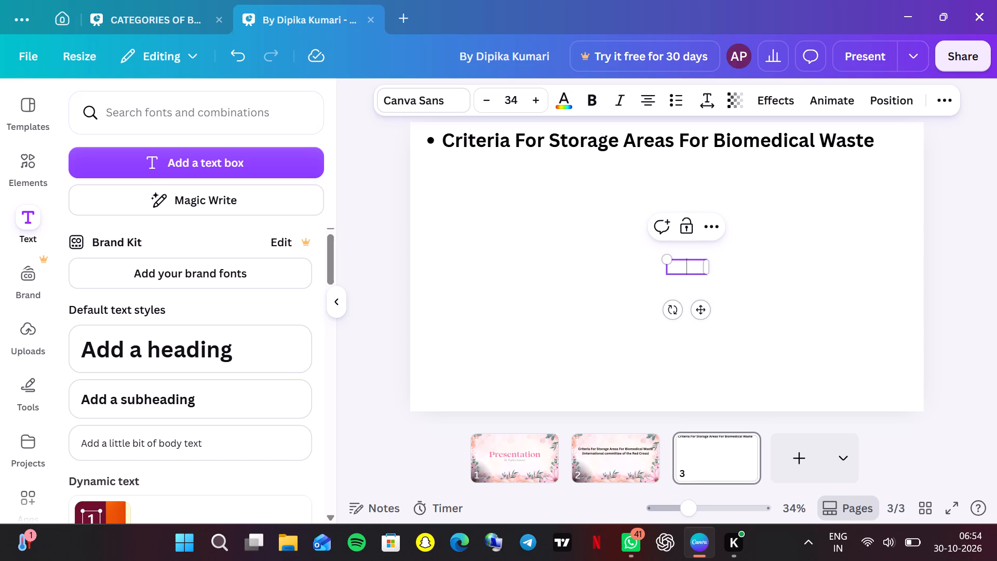
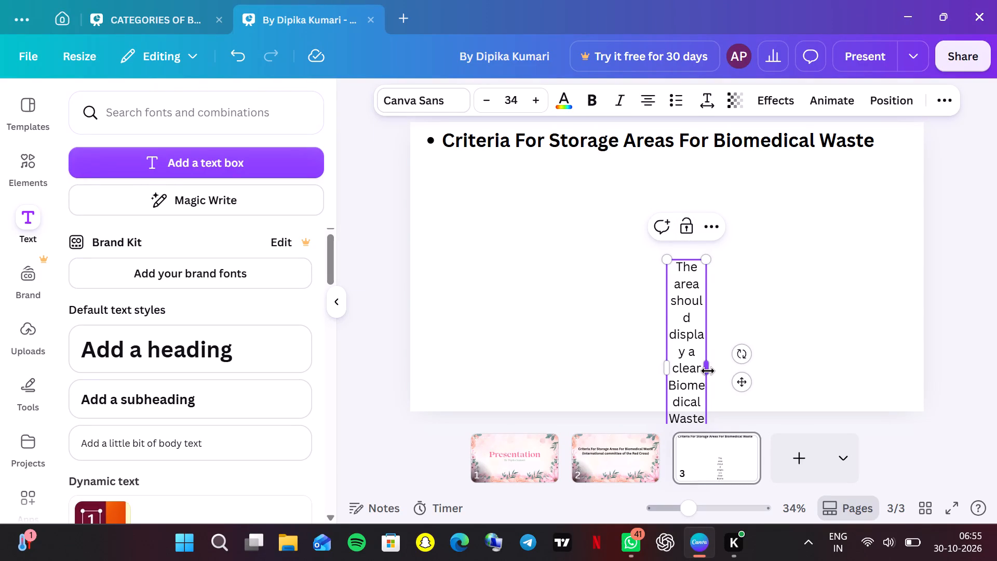
# Widen the text box with the biomedical waste sign sentence on page 3 until the sentence fits on one line.
pyautogui.moveTo(708, 371); pyautogui.dragTo(920, 333)
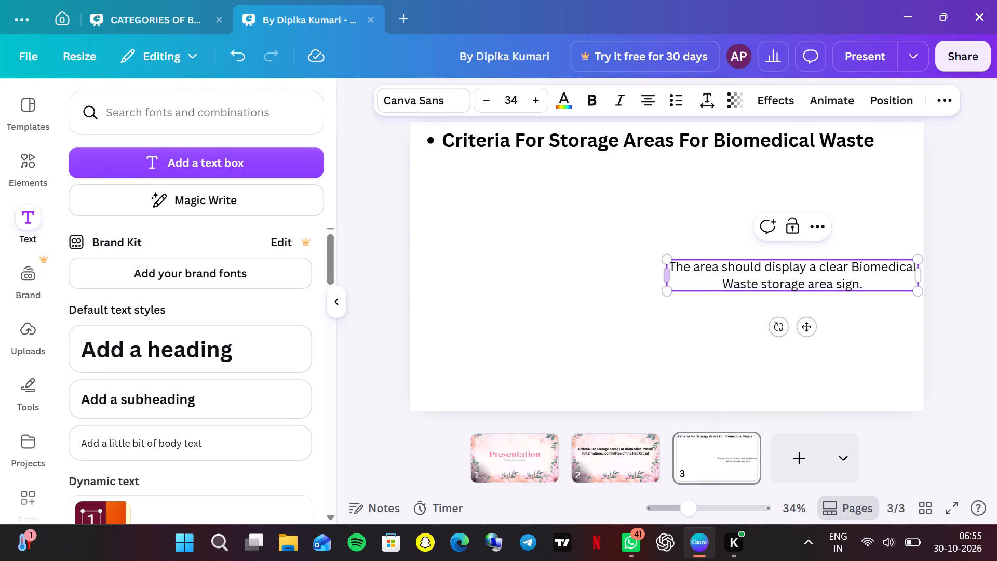
pyautogui.moveTo(663, 274); pyautogui.dragTo(596, 265)
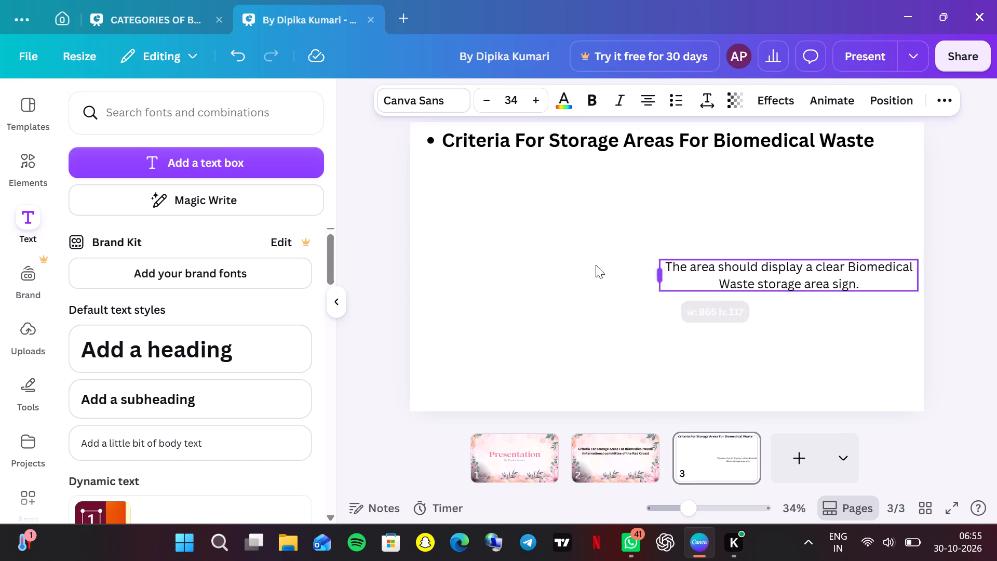
pyautogui.moveTo(596, 265); pyautogui.dragTo(461, 261)
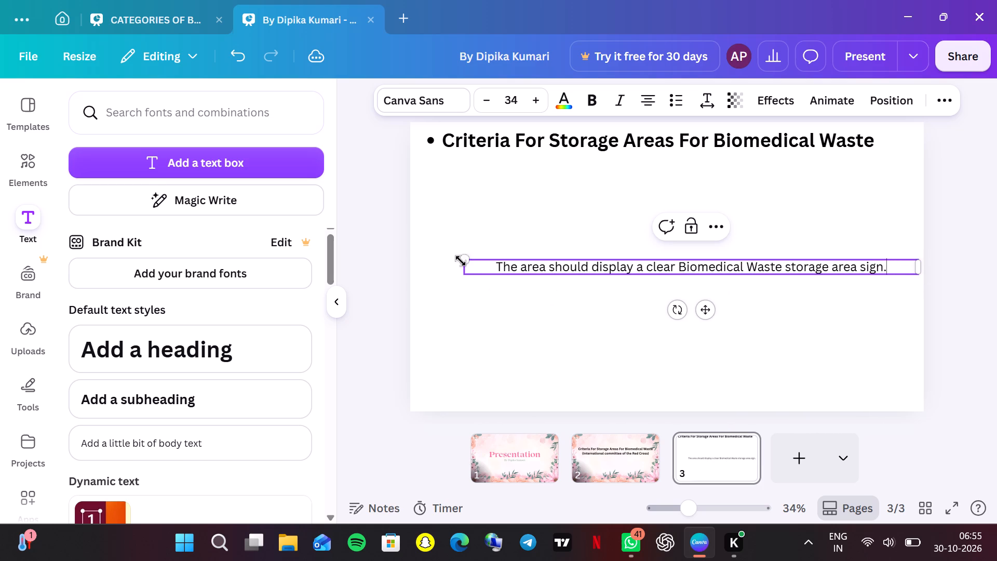
# Try to move the sign sentence's text box closer to the heading on page 3.
pyautogui.moveTo(568, 268); pyautogui.dragTo(535, 247)
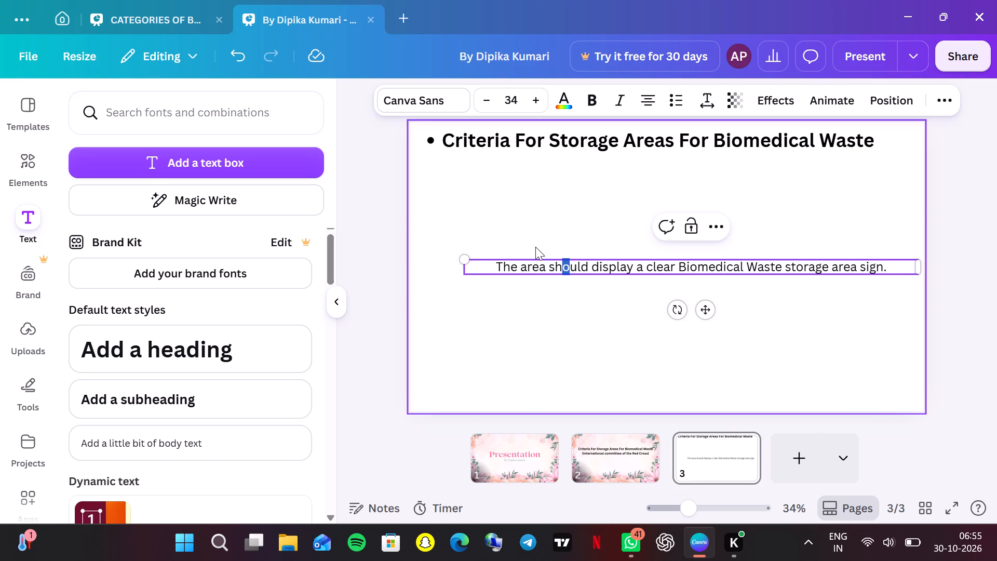
# Place the biomedical waste sign sentence directly beneath the page 3 heading as a left-aligned bullet point.
pyautogui.moveTo(535, 247); pyautogui.dragTo(510, 231)
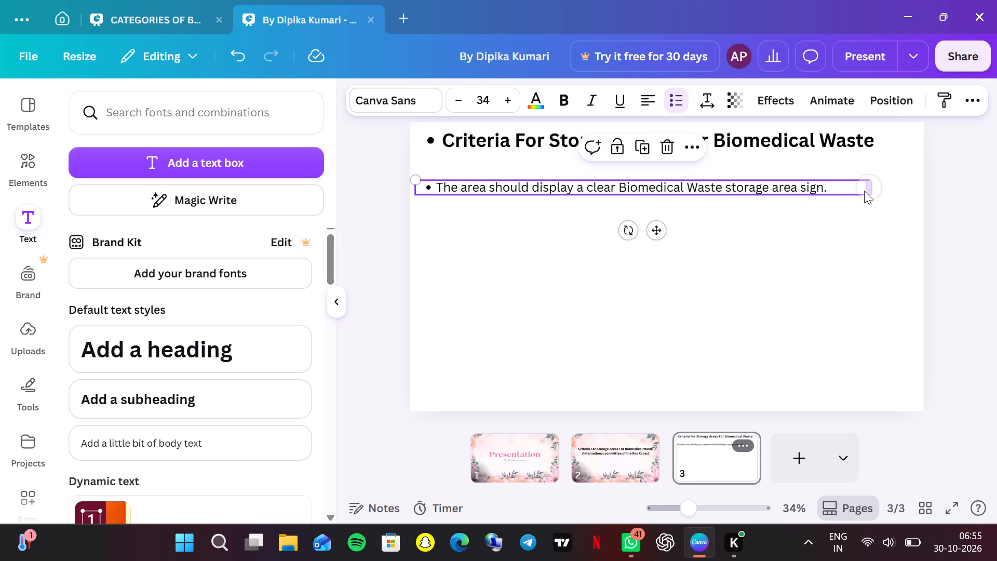
# Start a new bullet point after the biomedical waste sign sentence on page 3.
pyautogui.click(831, 187)
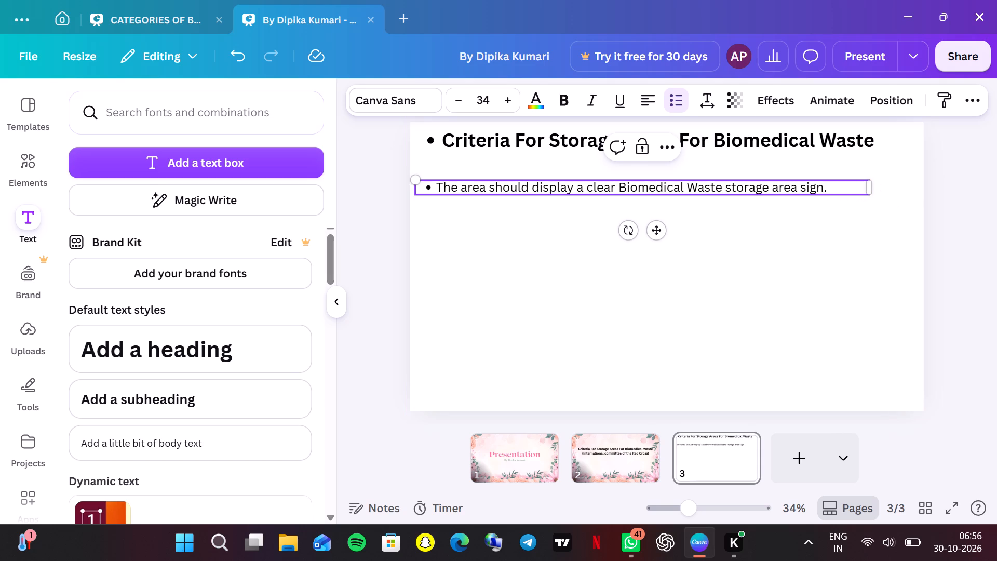
pyautogui.press('Return')
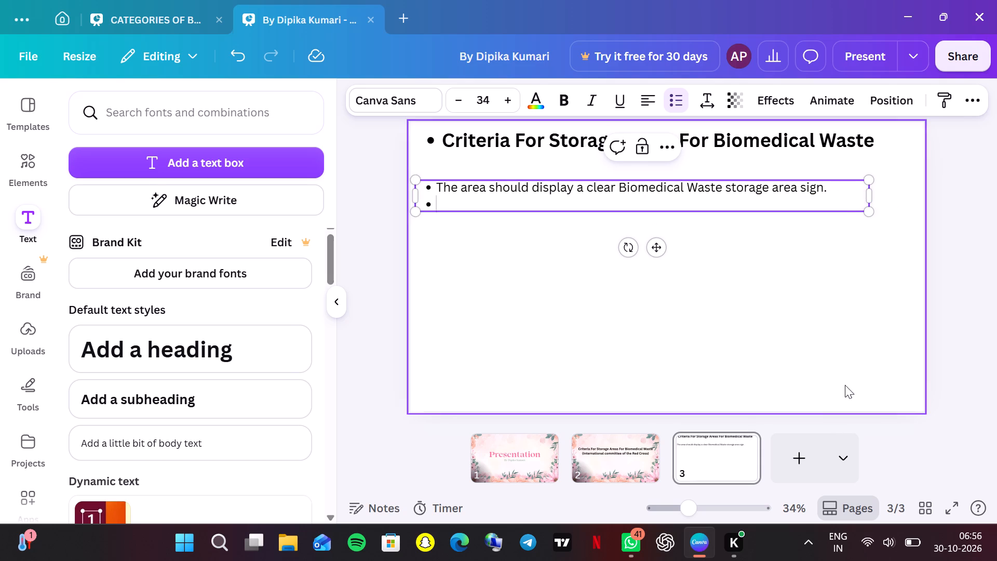
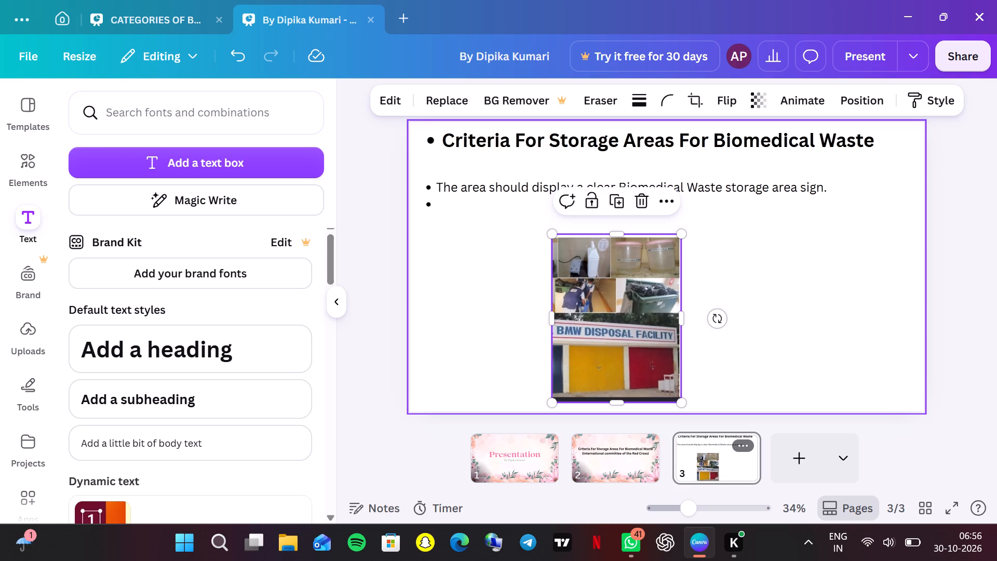
# Open the empty second bullet below the biomedical waste sign sentence on page 3 for text entry.
pyautogui.click(453, 204)
pyautogui.doubleClick(453, 204)
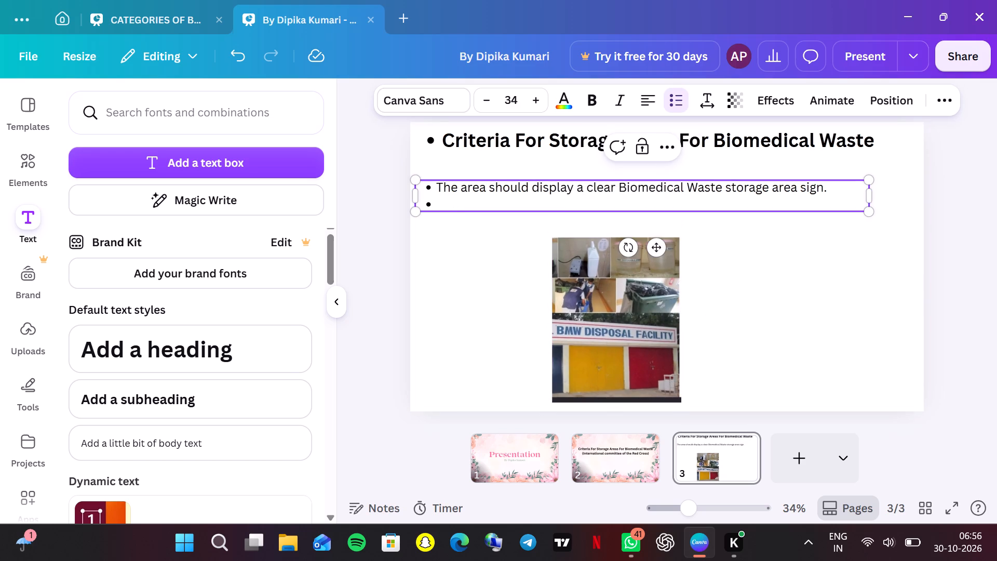
# Remove the empty bullet below the biomedical waste storage area sign sentence on page 3.
pyautogui.click(453, 204)
pyautogui.press('BackSpace')
# Increase the font size of the biomedical waste storage area sign sentence on page 3 to 40.
pyautogui.tripleClick(538, 99)
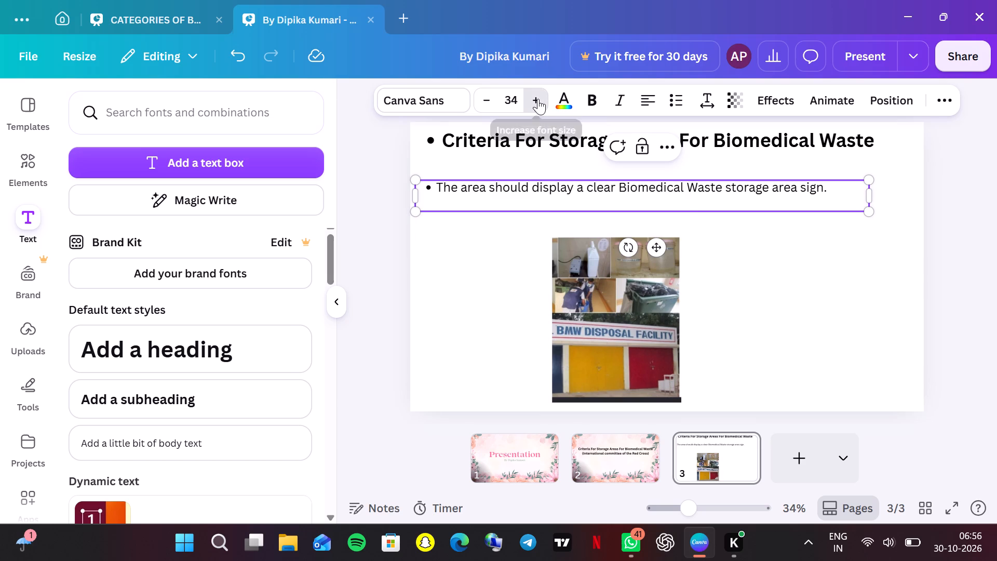
pyautogui.click(538, 99)
pyautogui.doubleClick(538, 99)
pyautogui.moveTo(538, 99); pyautogui.dragTo(554, 116)
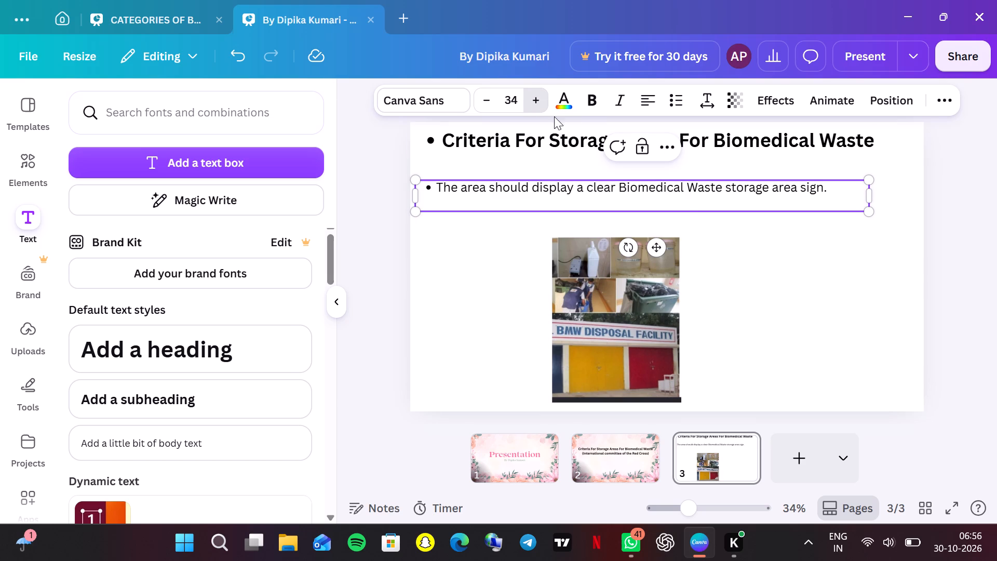
pyautogui.moveTo(554, 116); pyautogui.dragTo(813, 189)
pyautogui.click(813, 189)
pyautogui.tripleClick(529, 107)
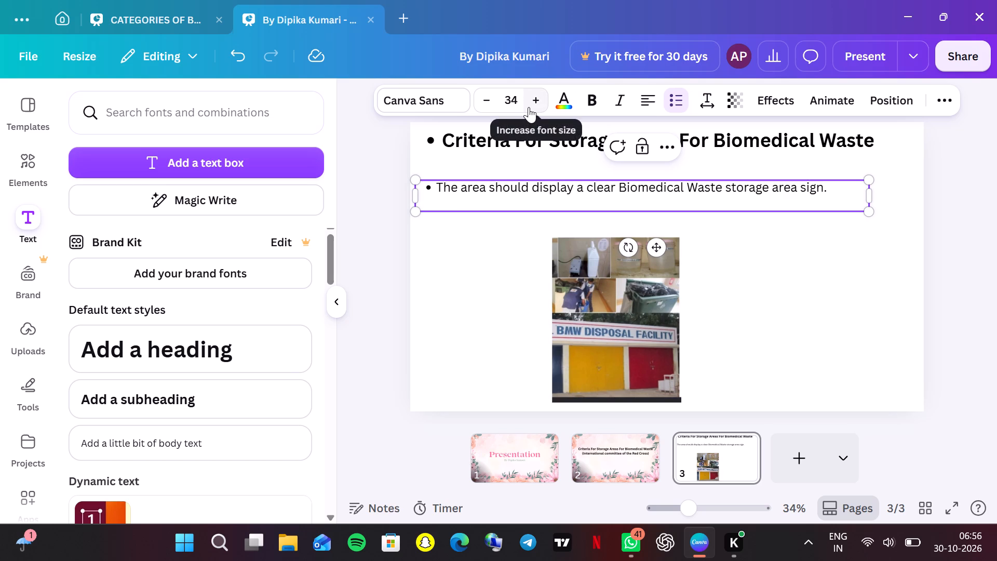
pyautogui.click(529, 107)
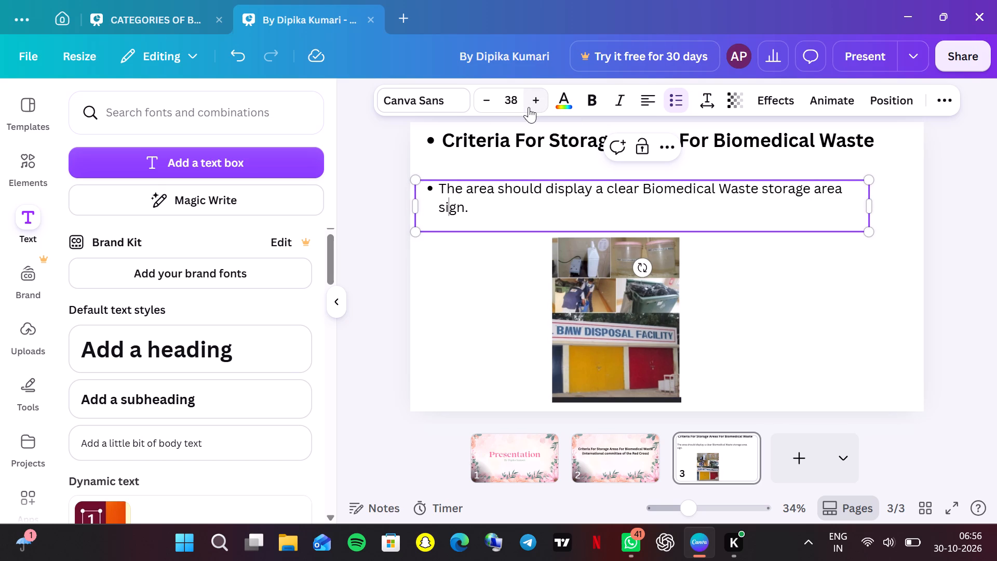
pyautogui.click(529, 107)
pyautogui.click(529, 107)
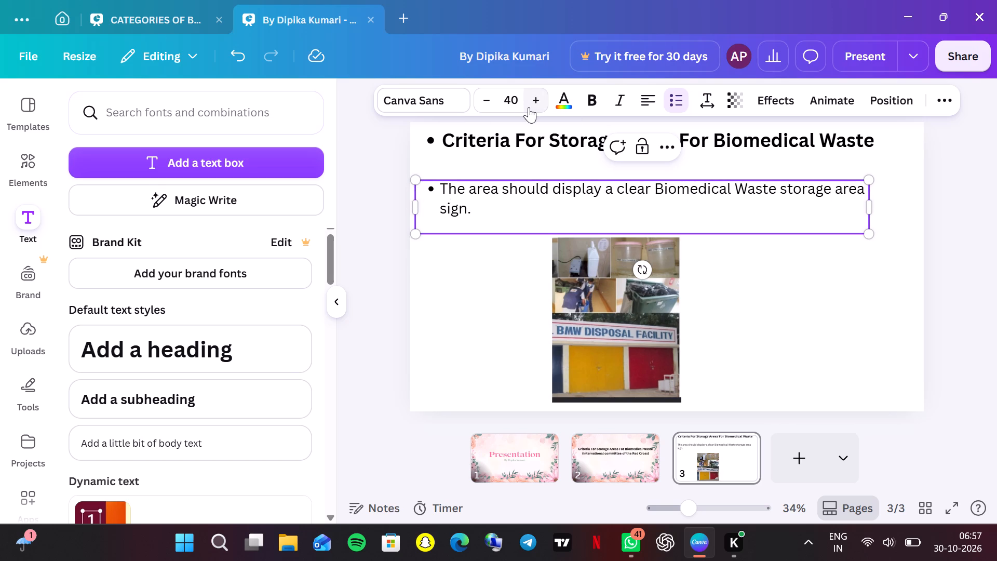
pyautogui.click(528, 169)
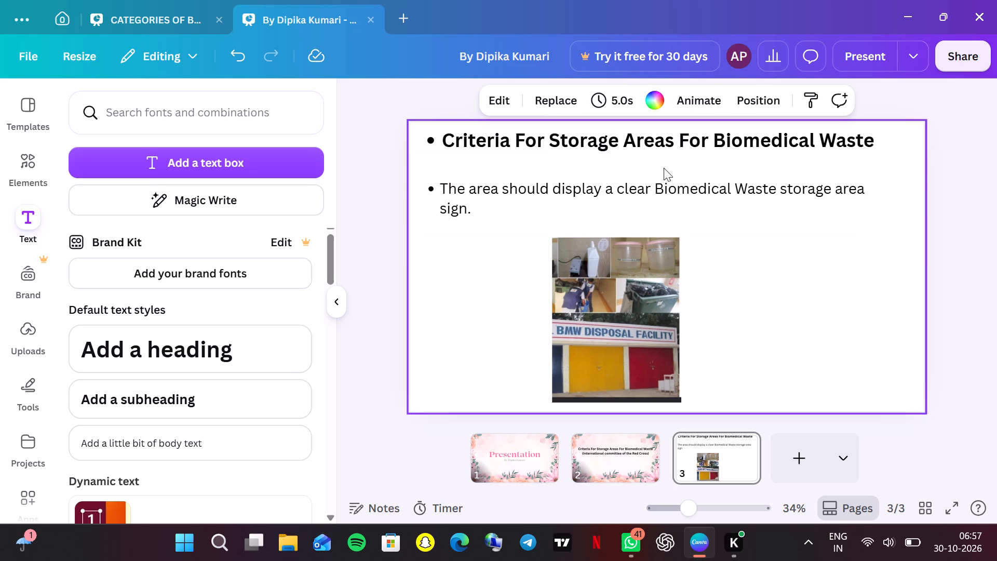
# Append " :-" to the end of the heading "Criteria For Storage Areas For Biomedical Waste" on page 3.
pyautogui.click(877, 139)
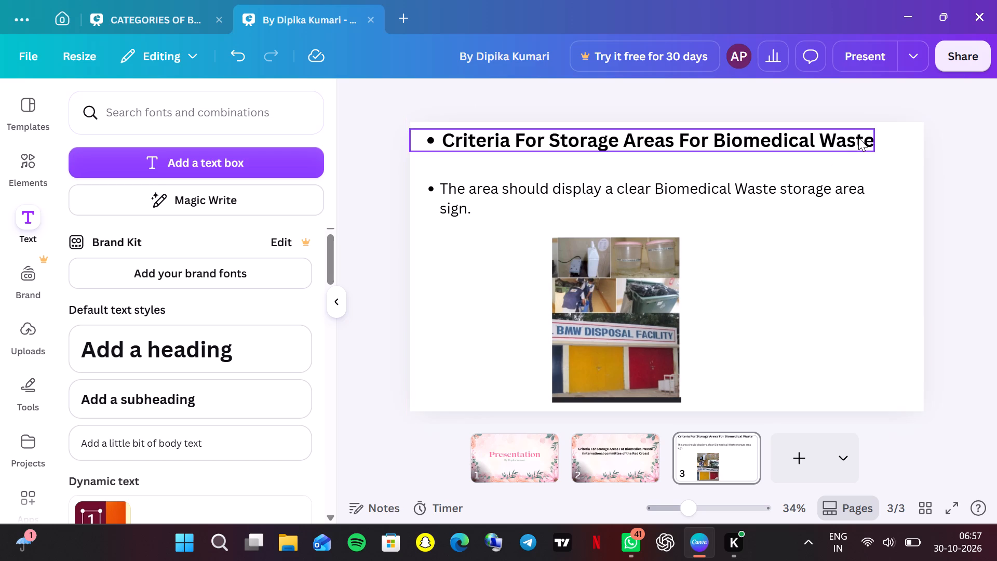
pyautogui.doubleClick(868, 138)
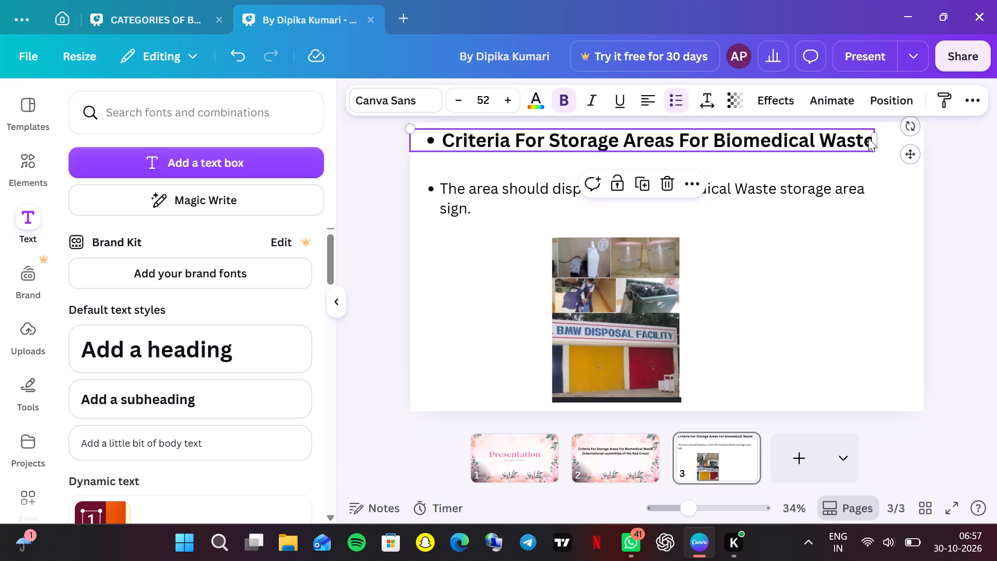
pyautogui.click(868, 138)
pyautogui.click(868, 138)
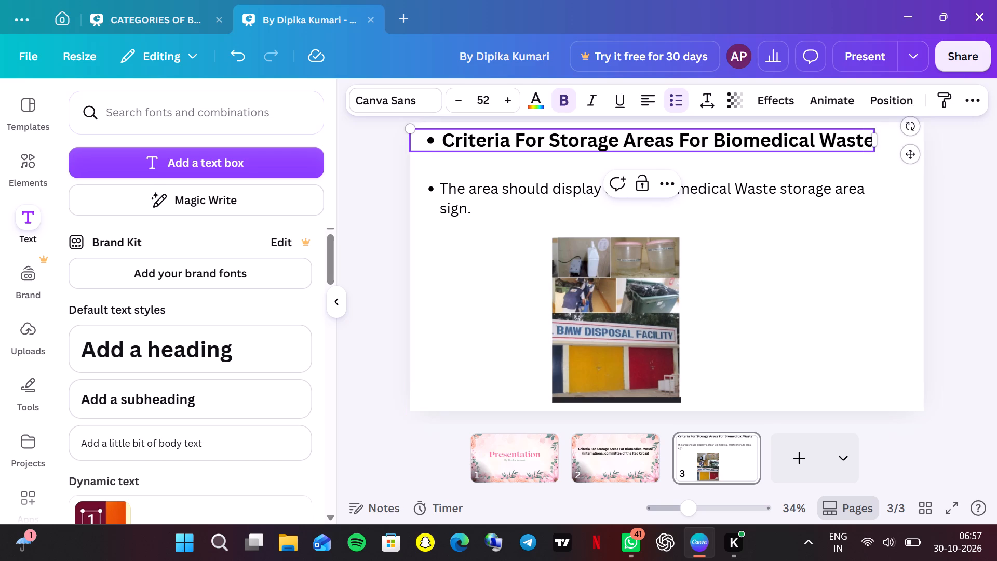
pyautogui.click(869, 139)
pyautogui.press('Right')
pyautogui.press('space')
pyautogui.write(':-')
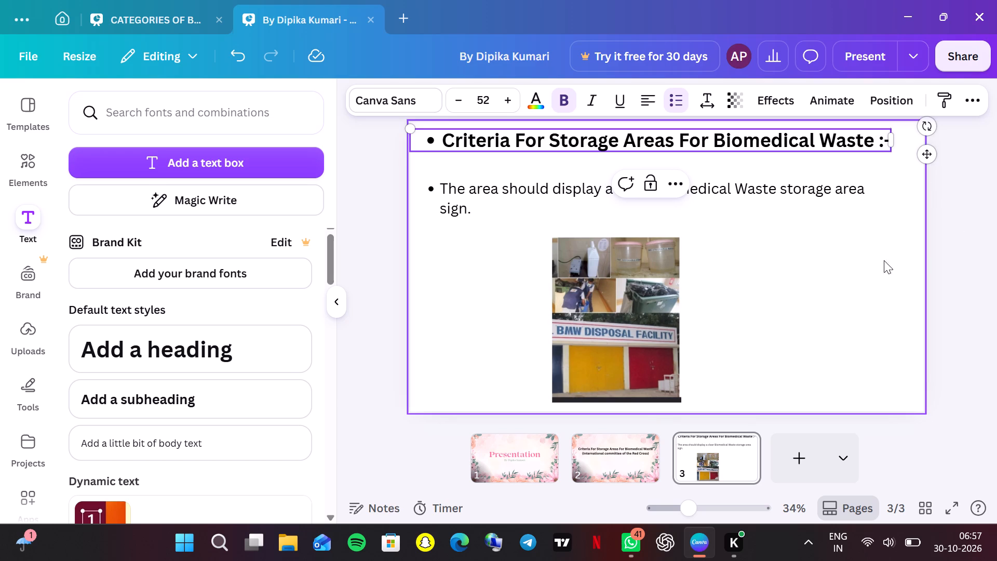
pyautogui.click(865, 261)
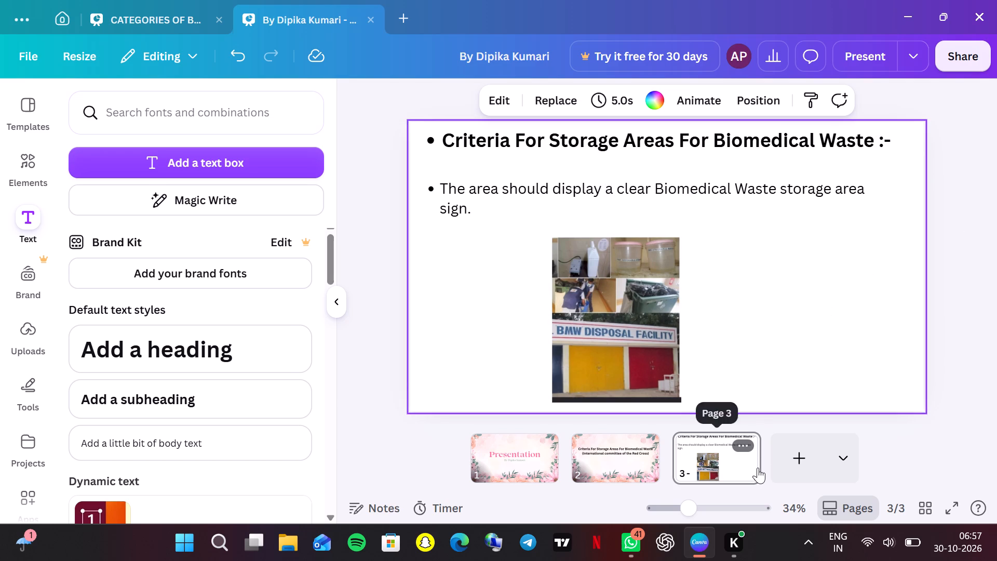
# Add a new blank page after page 3 of the presentation.
pyautogui.click(775, 476)
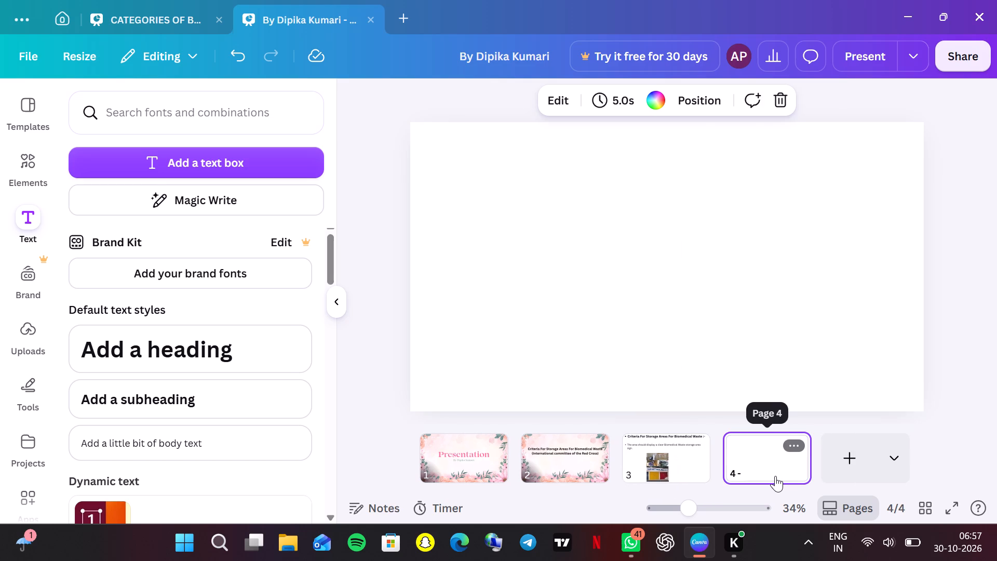
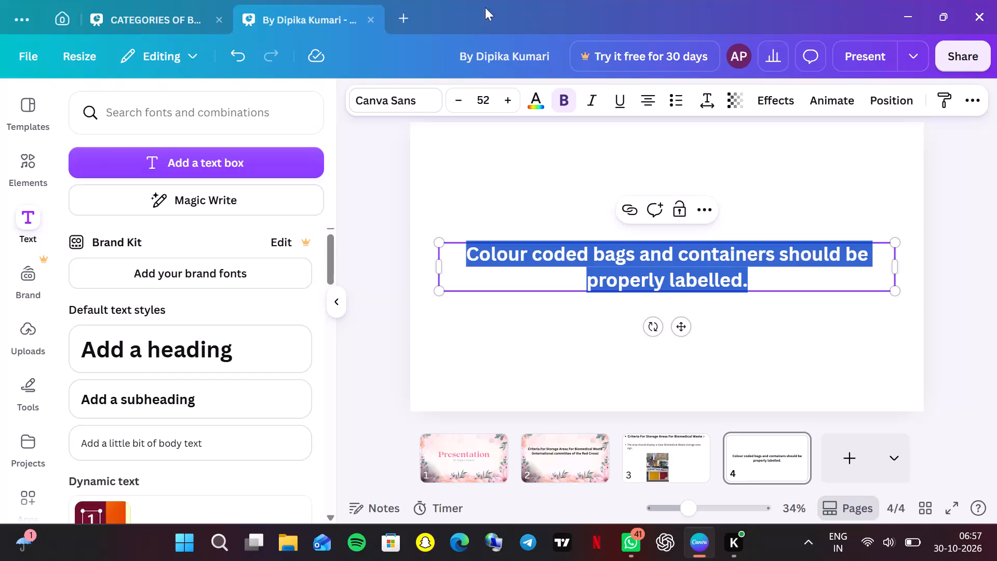
# Format the colour coded bags and containers sentence on page 4 as a left-aligned bullet point without bold.
pyautogui.click(640, 100)
pyautogui.click(671, 104)
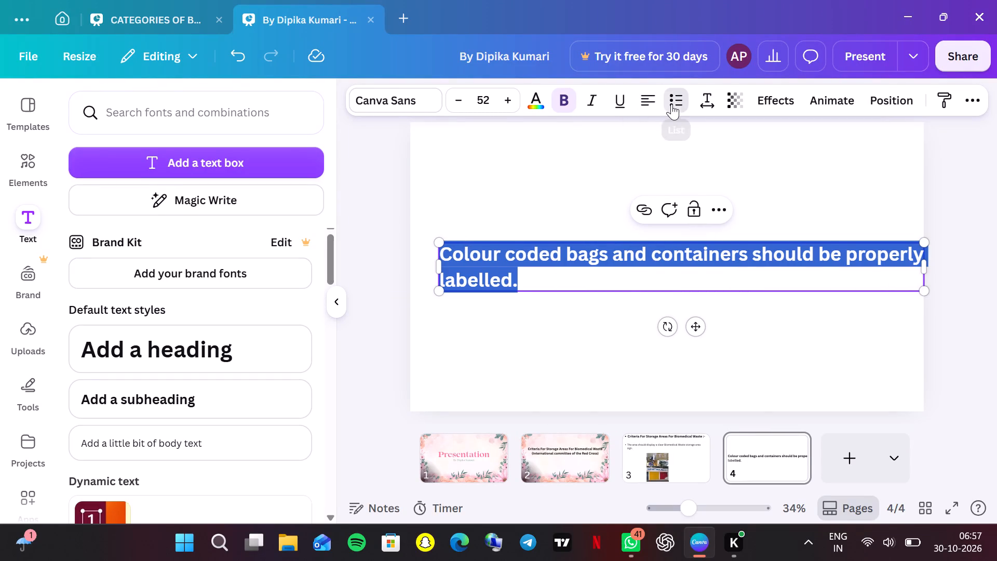
pyautogui.click(563, 102)
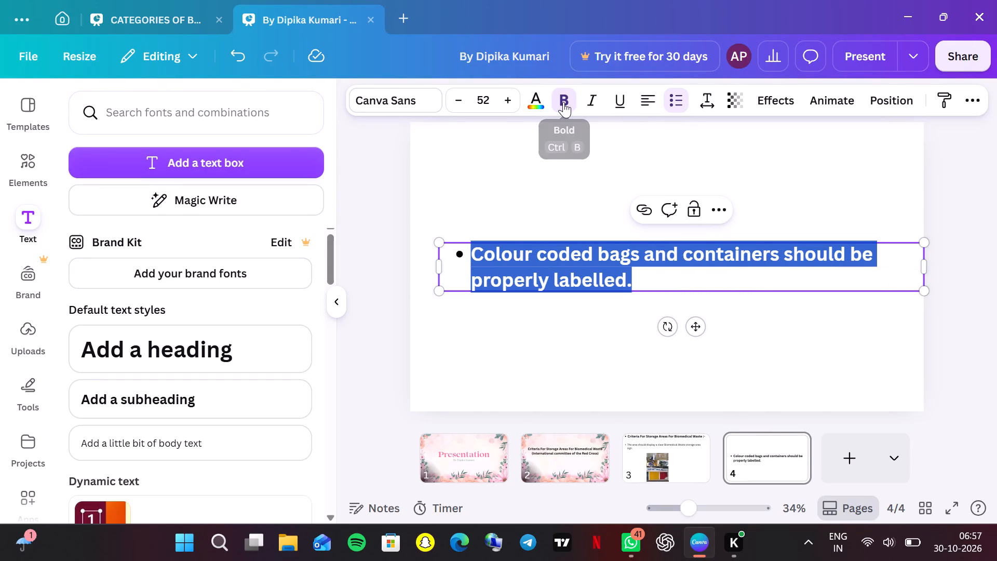
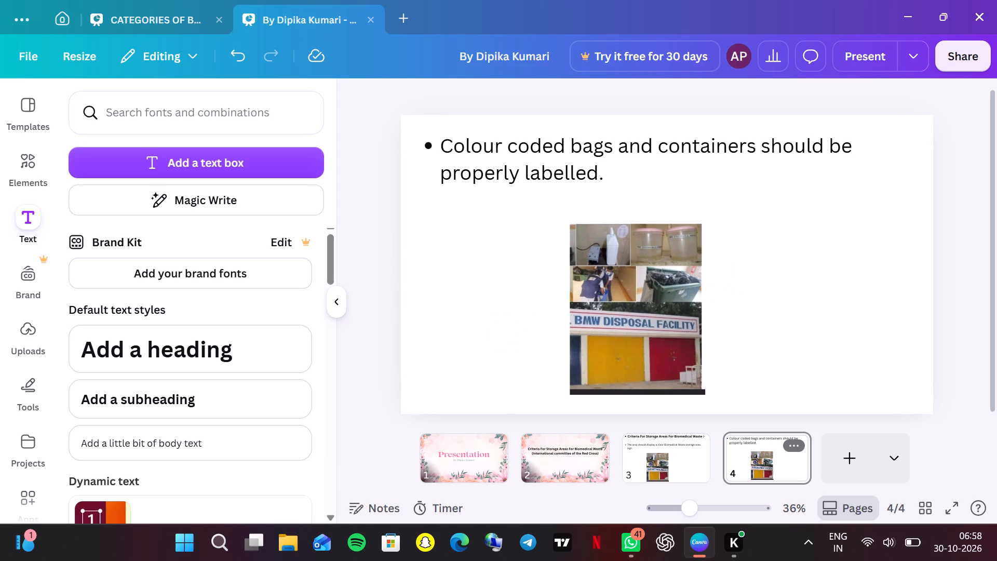
# Add a new blank page after page 4 of the presentation.
pyautogui.click(852, 463)
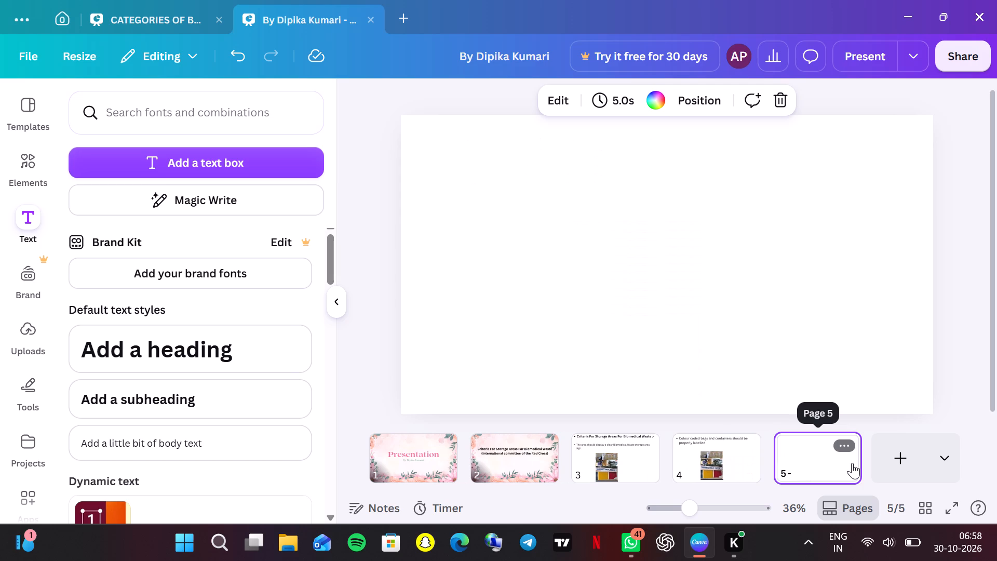
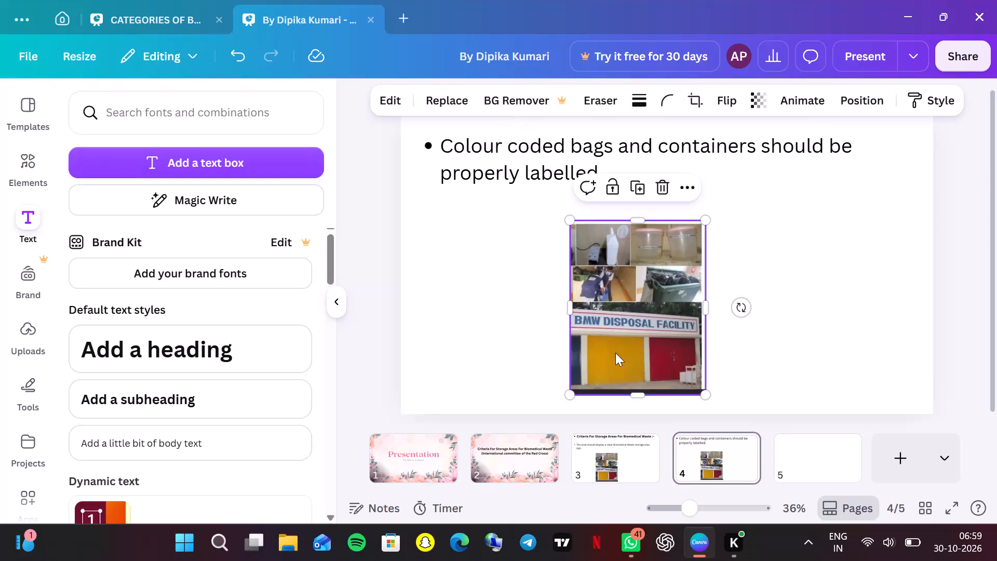
# Delete the biomedical waste disposal facility picture from page 4, keeping the bullet about colour coded bags and containers.
pyautogui.click(665, 192)
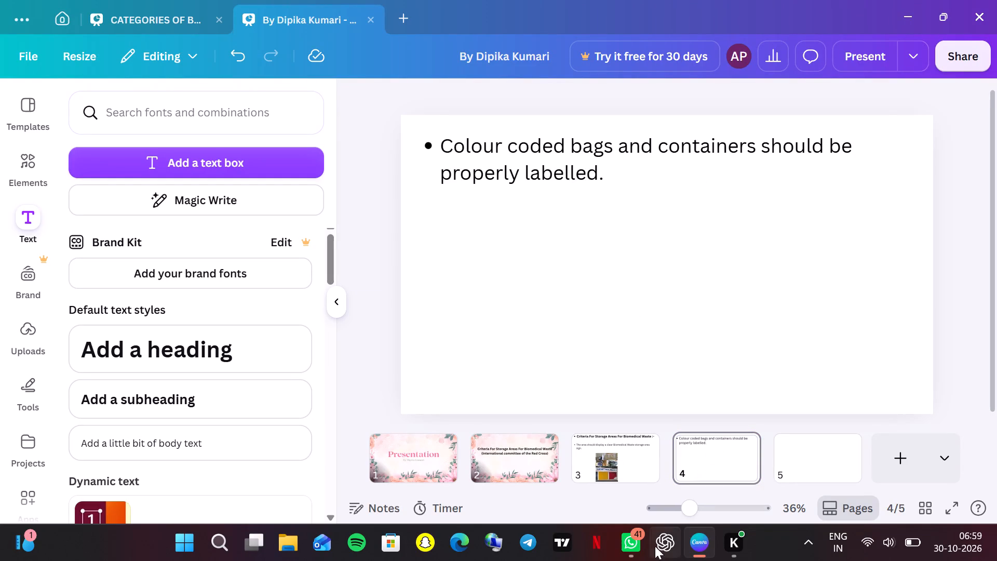
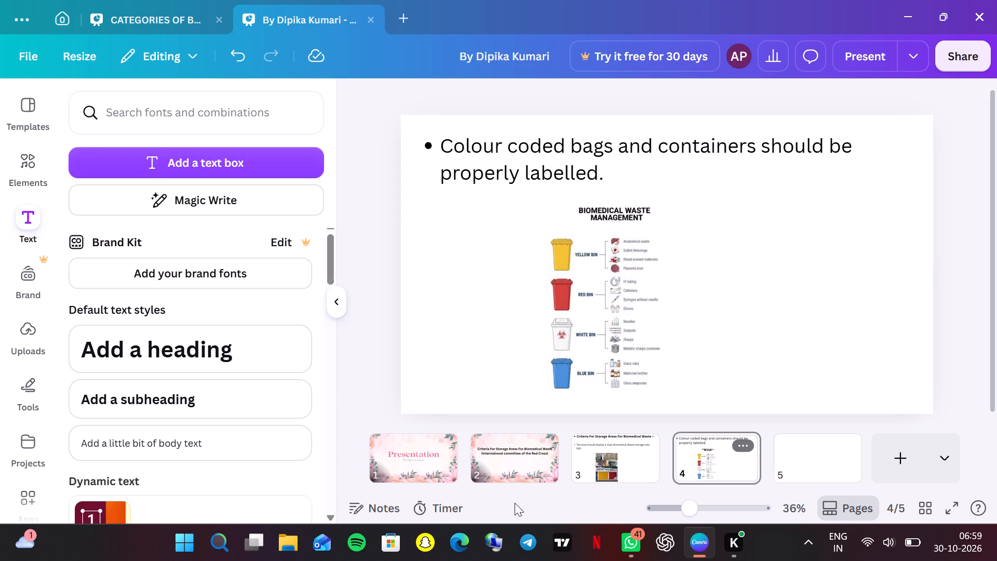
# Open the blank page 5 of the presentation.
pyautogui.click(814, 463)
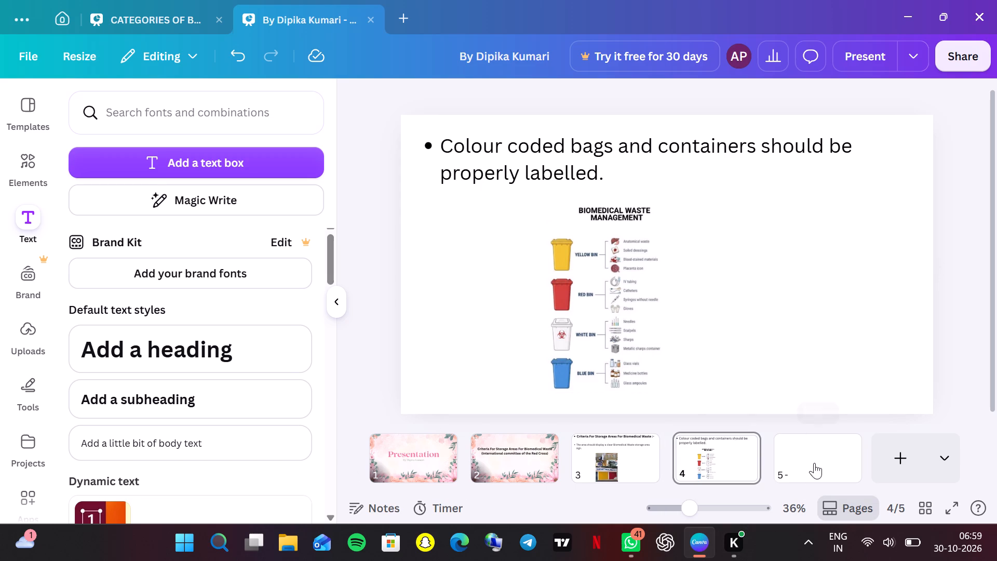
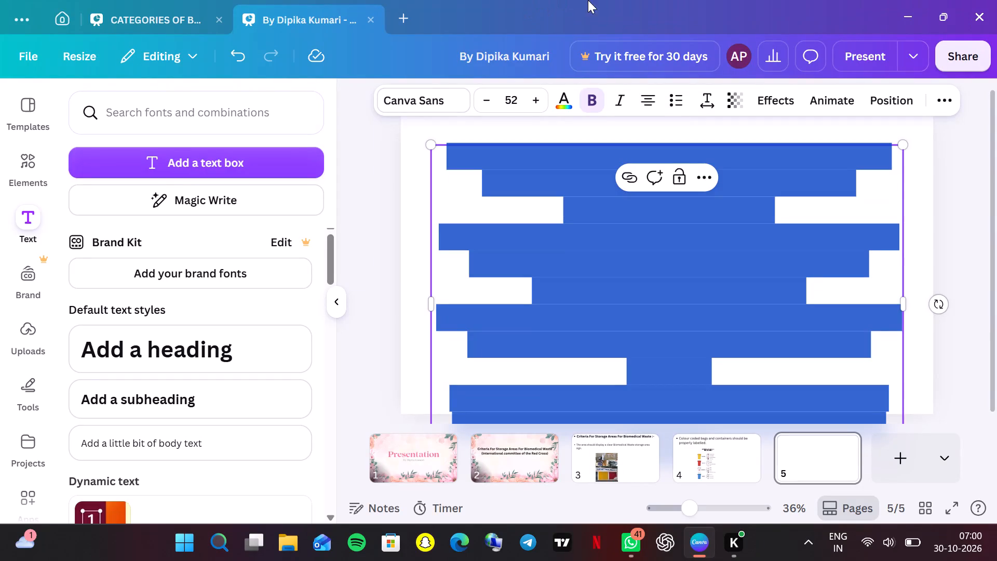
# Reduce the font size of the pasted storage-area text on page 5 to 48.
pyautogui.tripleClick(490, 101)
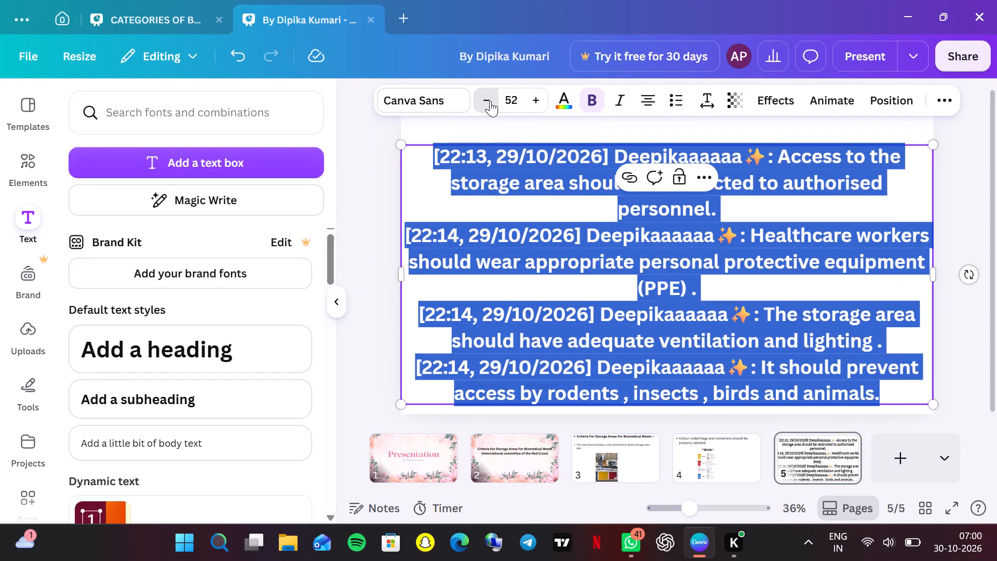
pyautogui.click(490, 101)
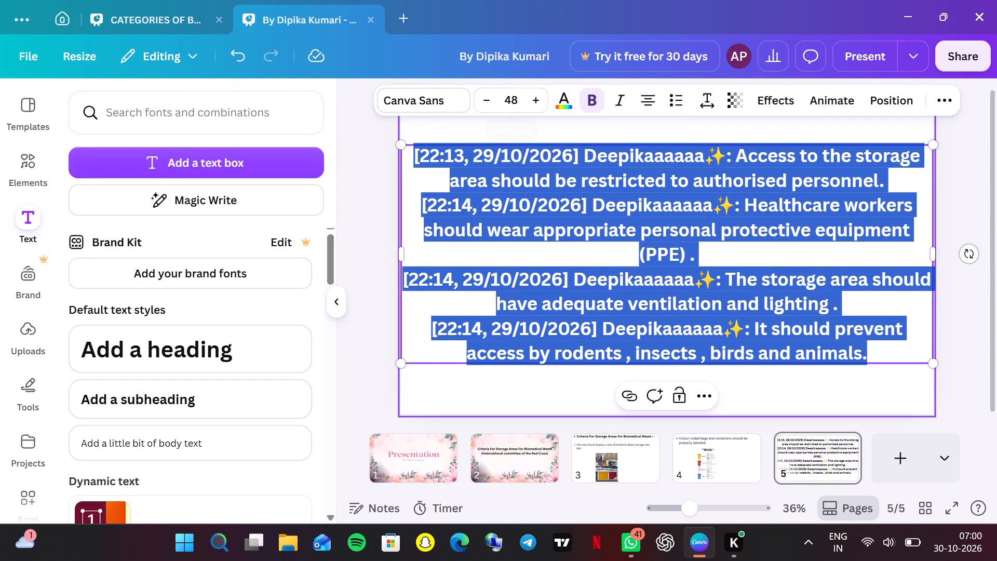
# Delete the chat timestamp and sender name before "Access to the storage area should be restricted to authorised personnel.".
pyautogui.click(727, 156)
pyautogui.click(727, 156)
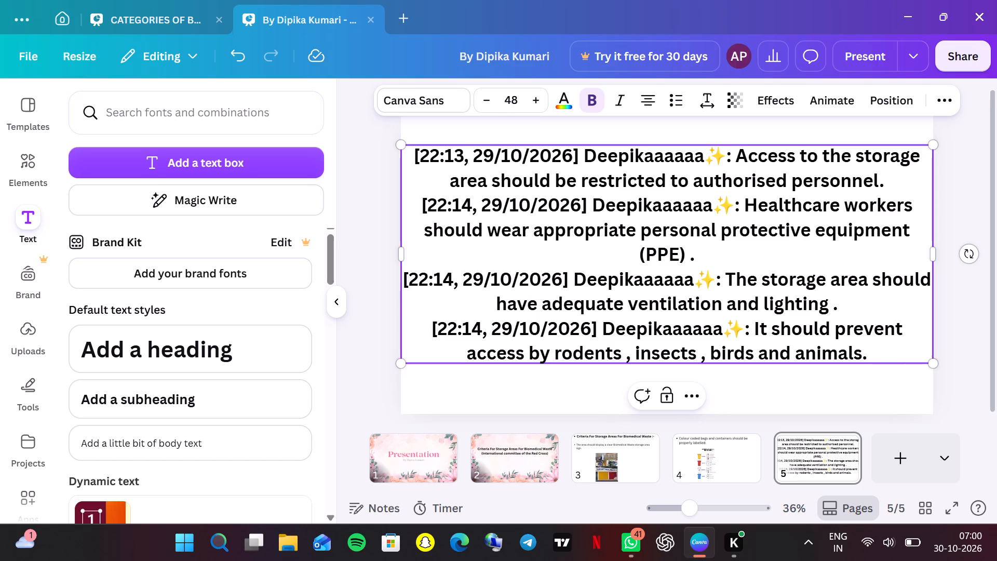
pyautogui.click(730, 156)
pyautogui.press('BackSpace')
pyautogui.press('BackSpace')
pyautogui.press('BackSpace')
pyautogui.press('BackSpace')
pyautogui.press('BackSpace')
pyautogui.press('BackSpace')
pyautogui.press('BackSpace')
pyautogui.press('BackSpace')
pyautogui.press('BackSpace')
pyautogui.press('BackSpace')
pyautogui.press('BackSpace')
pyautogui.press('BackSpace')
pyautogui.press('BackSpace')
pyautogui.press('BackSpace')
pyautogui.press('BackSpace')
pyautogui.press('BackSpace')
pyautogui.press('BackSpace')
pyautogui.press('BackSpace')
pyautogui.press('BackSpace')
pyautogui.press('BackSpace')
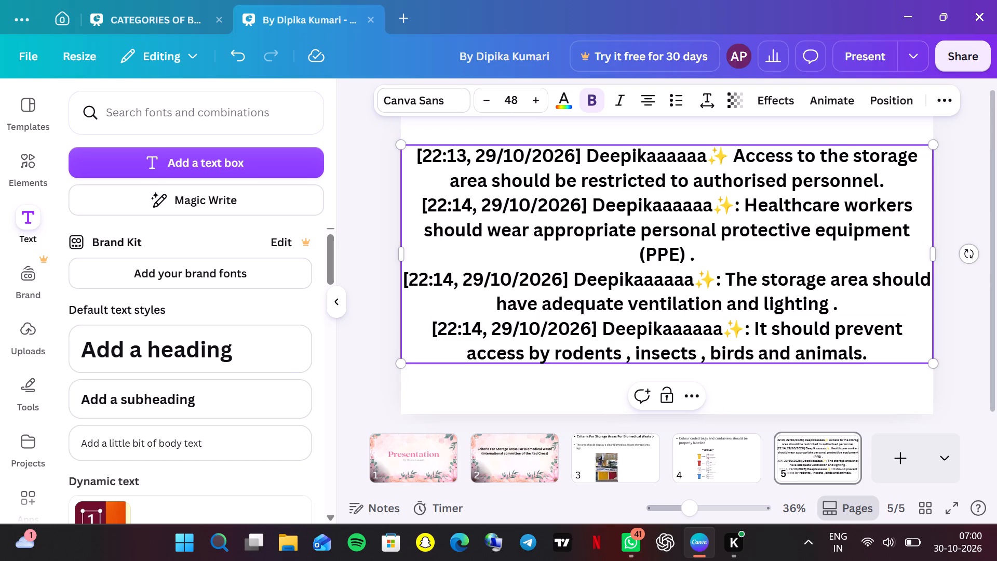
pyautogui.press('BackSpace')
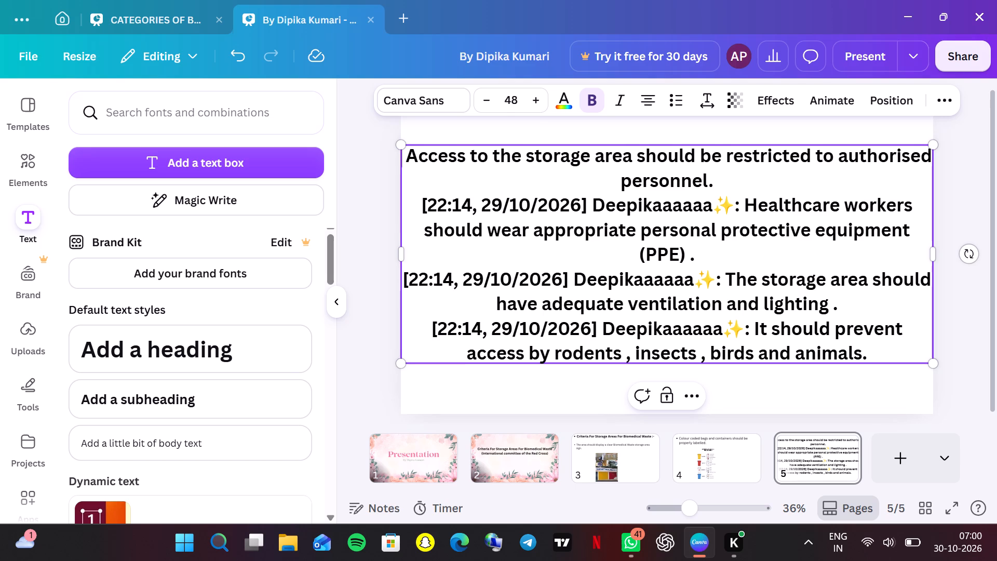
# Delete the chat timestamp and sender name before the sentence starting "Healthcare workers should wear appropriate personal protective equipment".
pyautogui.click(738, 207)
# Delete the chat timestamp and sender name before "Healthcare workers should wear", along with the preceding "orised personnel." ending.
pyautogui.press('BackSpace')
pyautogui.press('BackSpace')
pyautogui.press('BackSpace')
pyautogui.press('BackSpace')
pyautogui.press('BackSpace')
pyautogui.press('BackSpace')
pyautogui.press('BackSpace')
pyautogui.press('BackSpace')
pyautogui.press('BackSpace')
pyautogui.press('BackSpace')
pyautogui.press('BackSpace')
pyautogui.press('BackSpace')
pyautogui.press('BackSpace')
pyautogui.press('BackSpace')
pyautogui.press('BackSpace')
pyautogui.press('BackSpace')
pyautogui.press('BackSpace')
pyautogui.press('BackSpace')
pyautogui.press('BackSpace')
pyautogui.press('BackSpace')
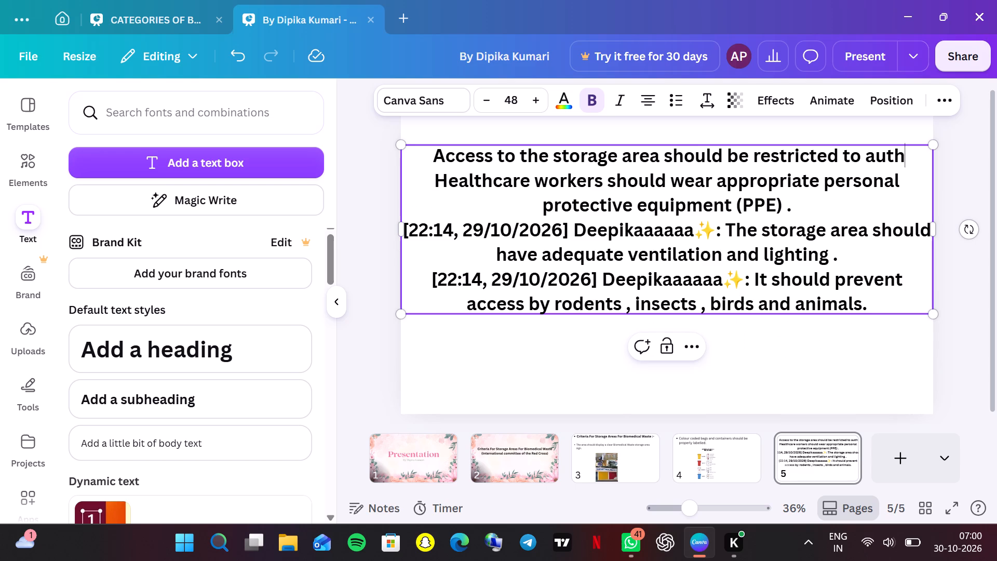
# Delete all the remaining pasted storage-area sentences from the text box on page 5, leaving it empty.
pyautogui.doubleClick(738, 207)
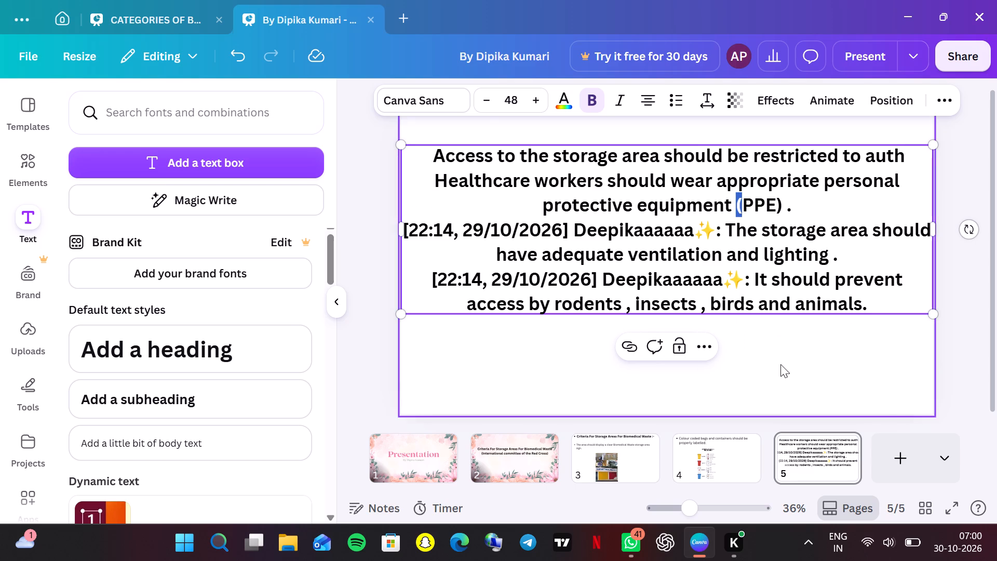
pyautogui.click(780, 364)
pyautogui.doubleClick(704, 291)
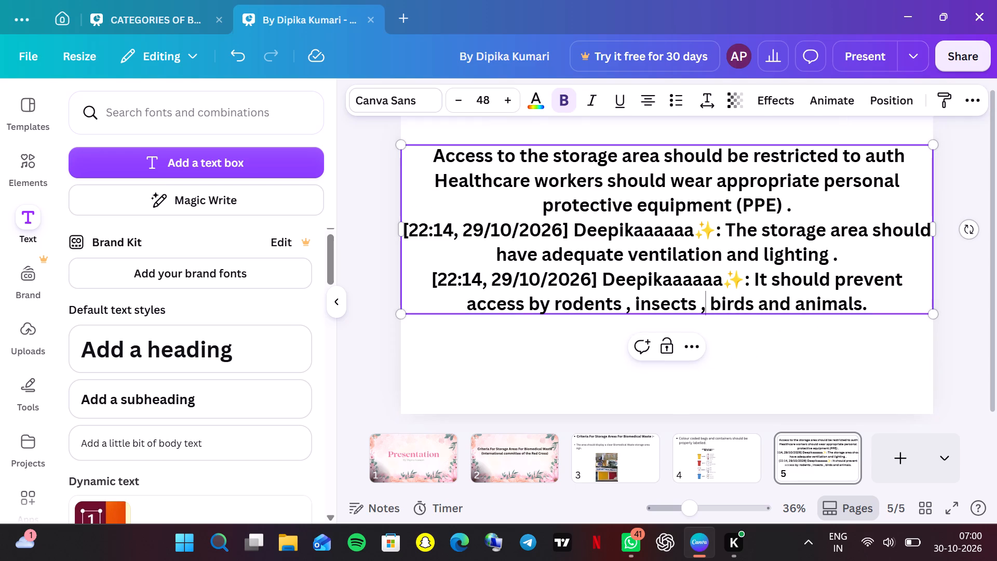
pyautogui.tripleClick(704, 291)
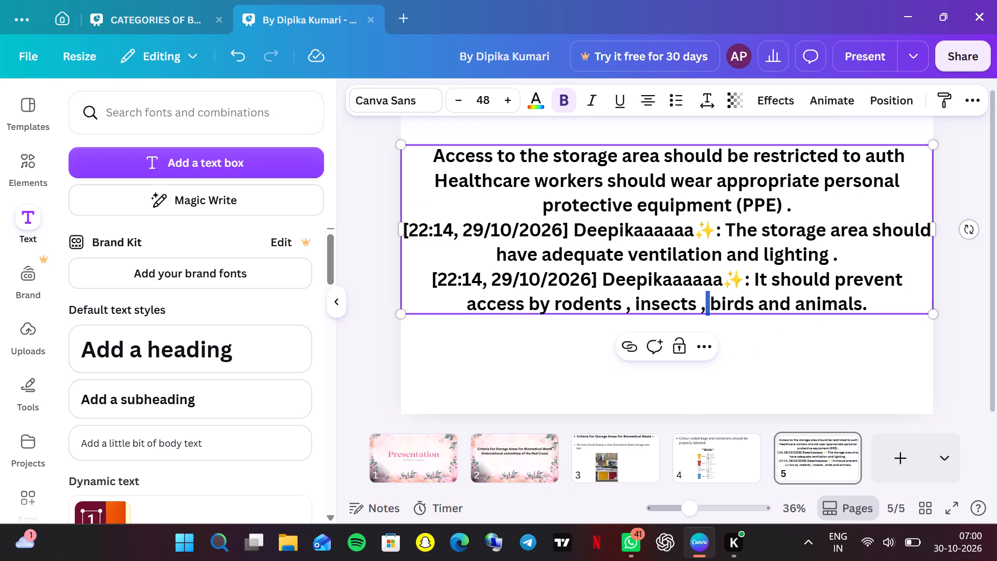
pyautogui.press('BackSpace')
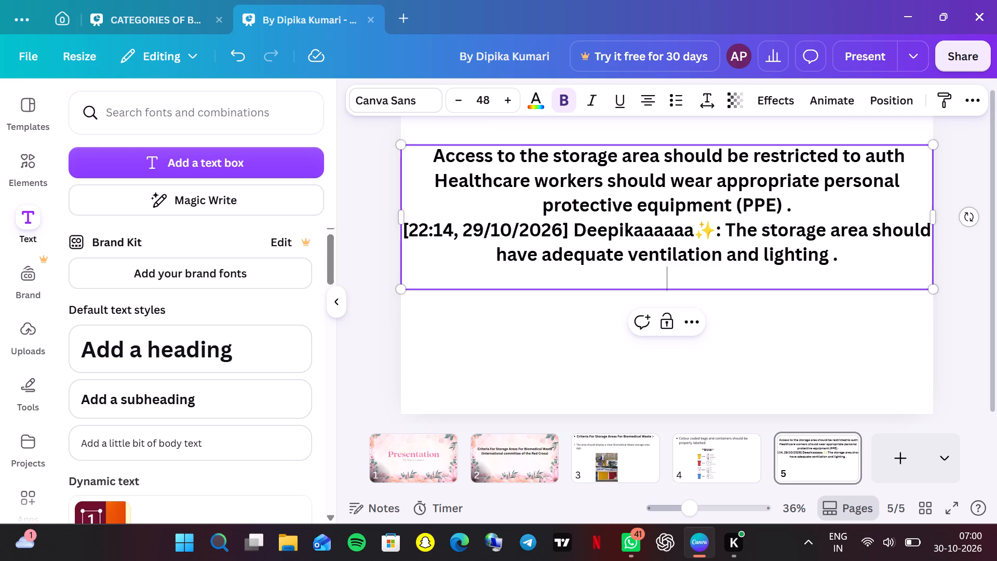
pyautogui.doubleClick(701, 221)
pyautogui.doubleClick(701, 221)
pyautogui.tripleClick(701, 221)
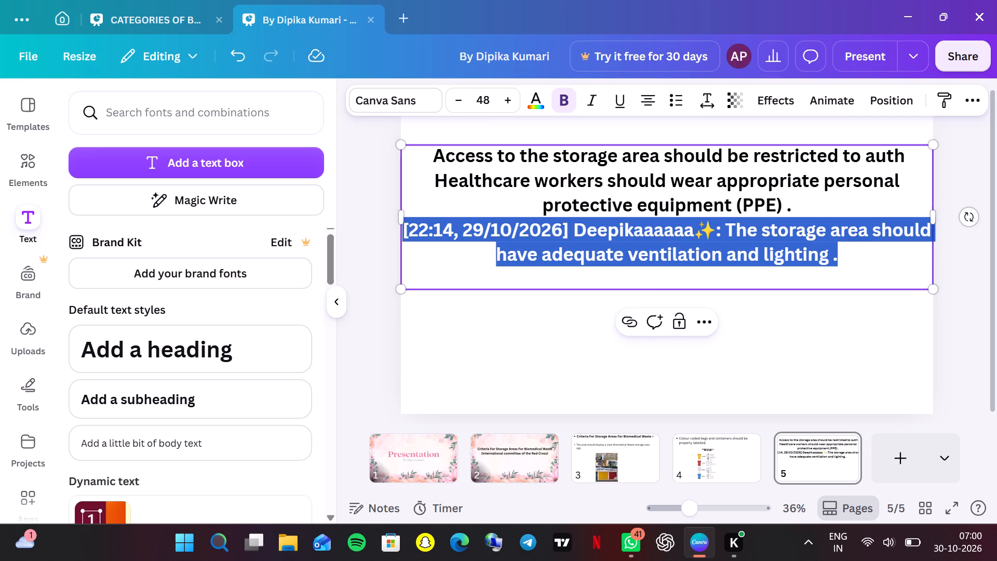
pyautogui.press('BackSpace')
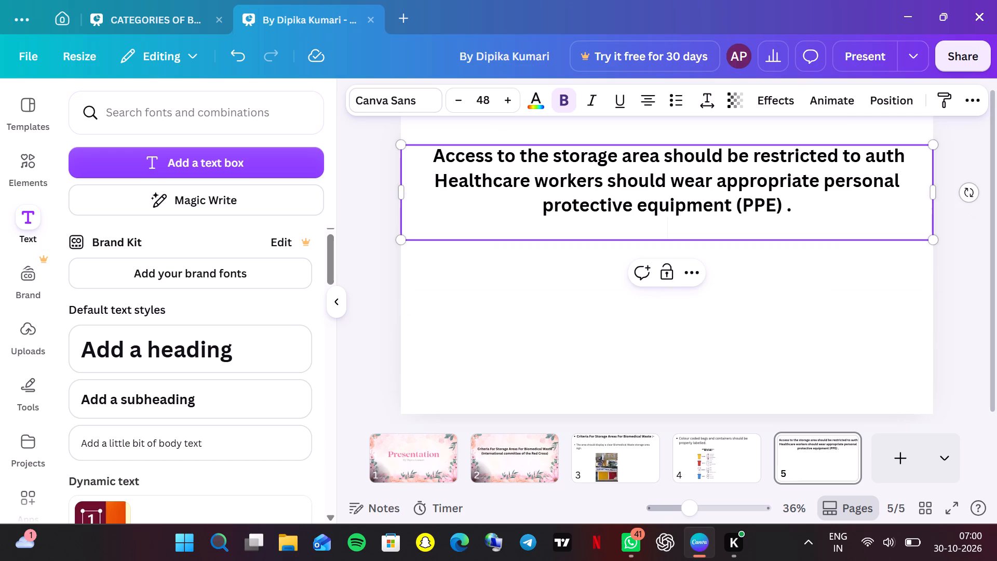
pyautogui.doubleClick(702, 199)
pyautogui.doubleClick(702, 199)
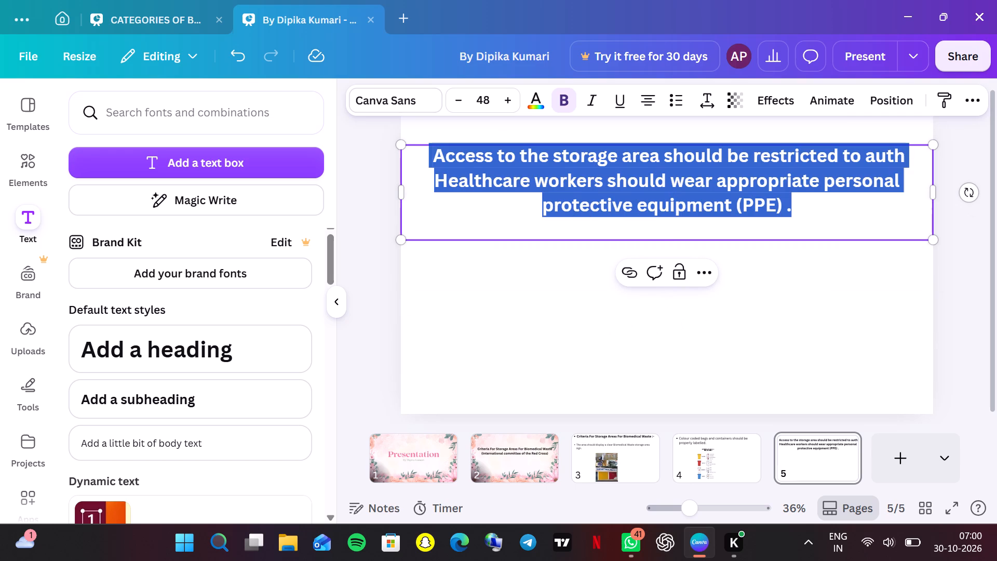
pyautogui.press('BackSpace')
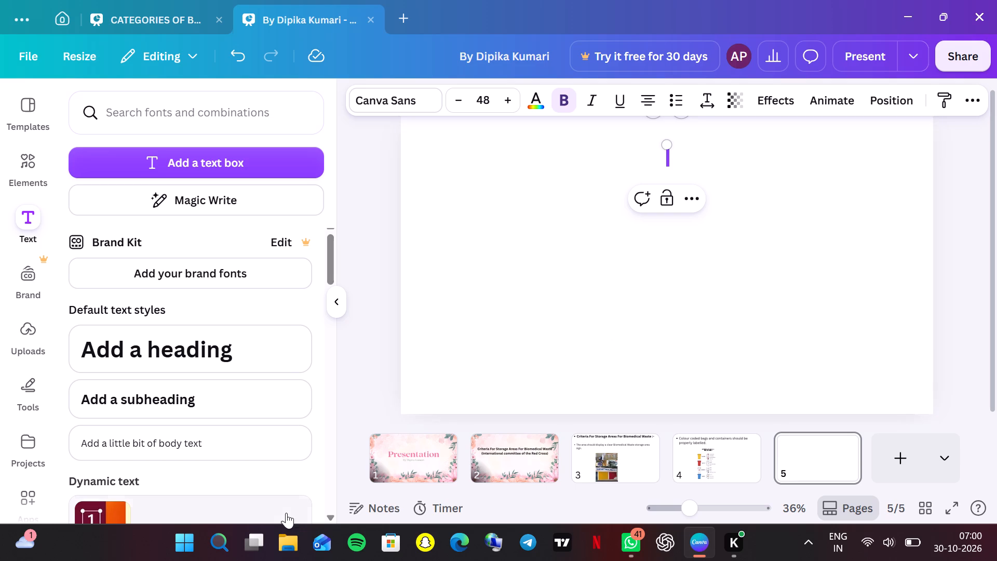
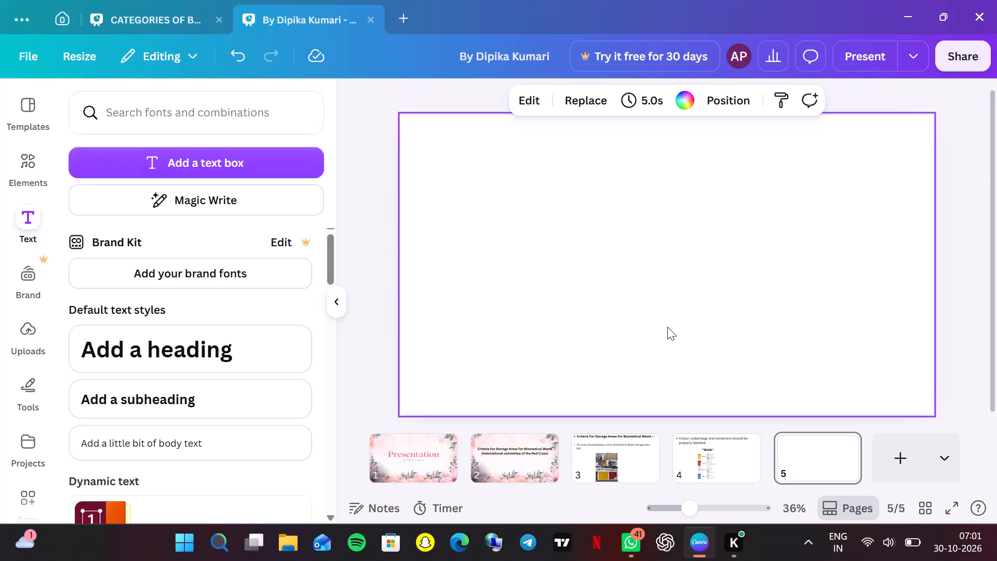
# Paste the copied text onto the blank page 5.
pyautogui.hotkey('ctrl', 'v')
pyautogui.hotkey('ctrl', 'v')
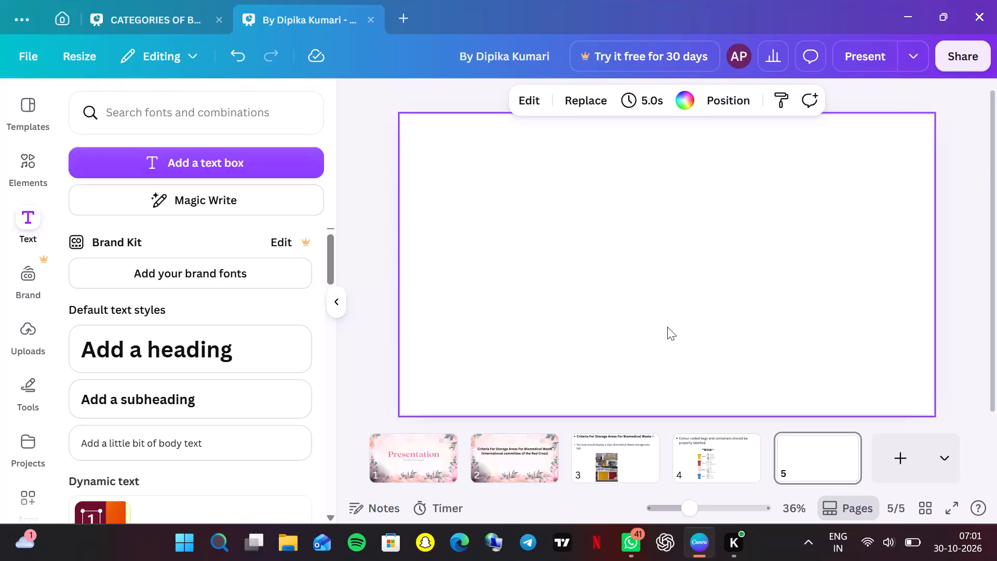
pyautogui.click(667, 327)
pyautogui.click(667, 327)
pyautogui.hotkey('ctrl', 'v')
pyautogui.click(658, 330)
pyautogui.doubleClick(658, 330)
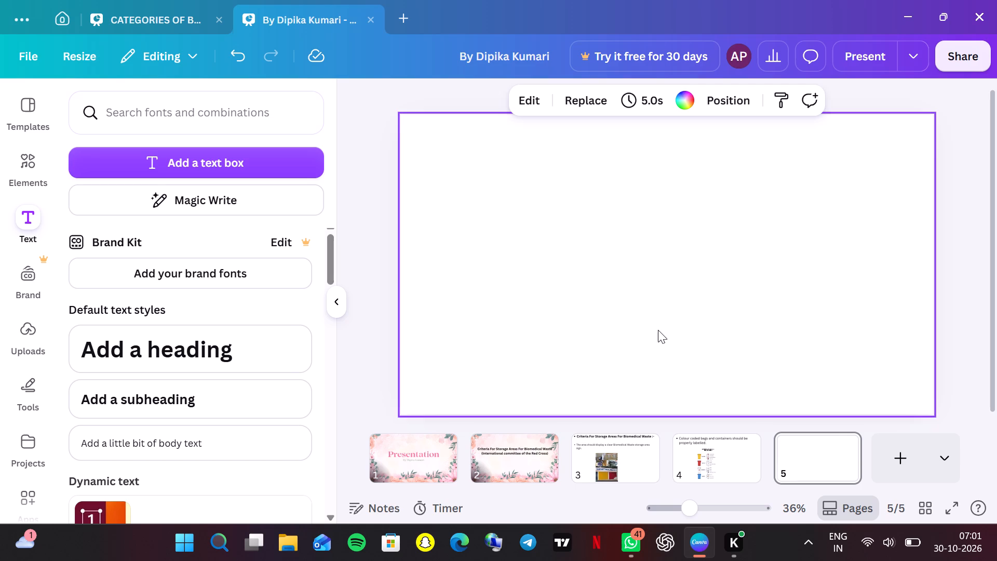
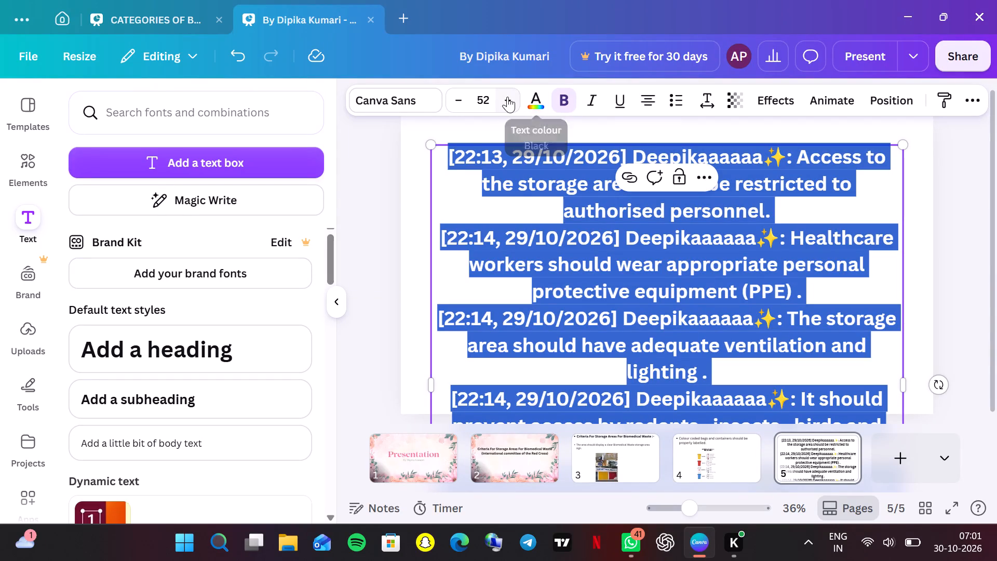
# Delete the chat timestamp and sender name before "Access to the storage area should be restricted to authorised personnel.".
pyautogui.click(792, 155)
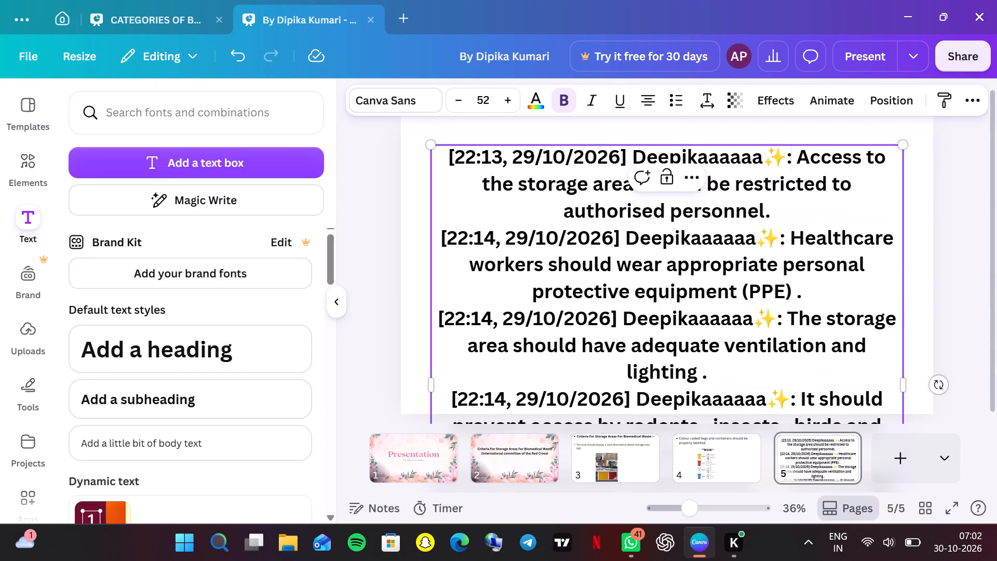
pyautogui.press('BackSpace')
pyautogui.press('BackSpace')
pyautogui.press('BackSpace')
pyautogui.press('BackSpace')
pyautogui.press('BackSpace')
pyautogui.press('BackSpace')
pyautogui.press('BackSpace')
pyautogui.press('BackSpace')
pyautogui.press('BackSpace')
pyautogui.press('BackSpace')
pyautogui.press('BackSpace')
pyautogui.press('BackSpace')
pyautogui.press('BackSpace')
pyautogui.press('BackSpace')
pyautogui.press('BackSpace')
pyautogui.press('BackSpace')
pyautogui.press('BackSpace')
pyautogui.press('BackSpace')
pyautogui.press('BackSpace')
pyautogui.press('BackSpace')
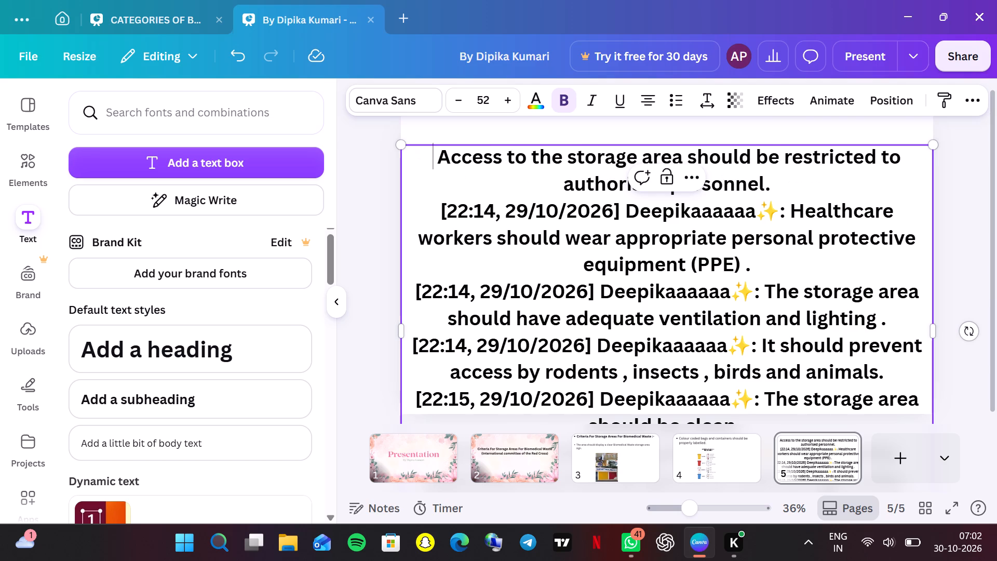
# Delete the chat timestamp and sender name before the sentence starting "Healthcare workers should wear appropriate personal protective equipment".
pyautogui.click(784, 215)
pyautogui.press('BackSpace')
pyautogui.press('BackSpace')
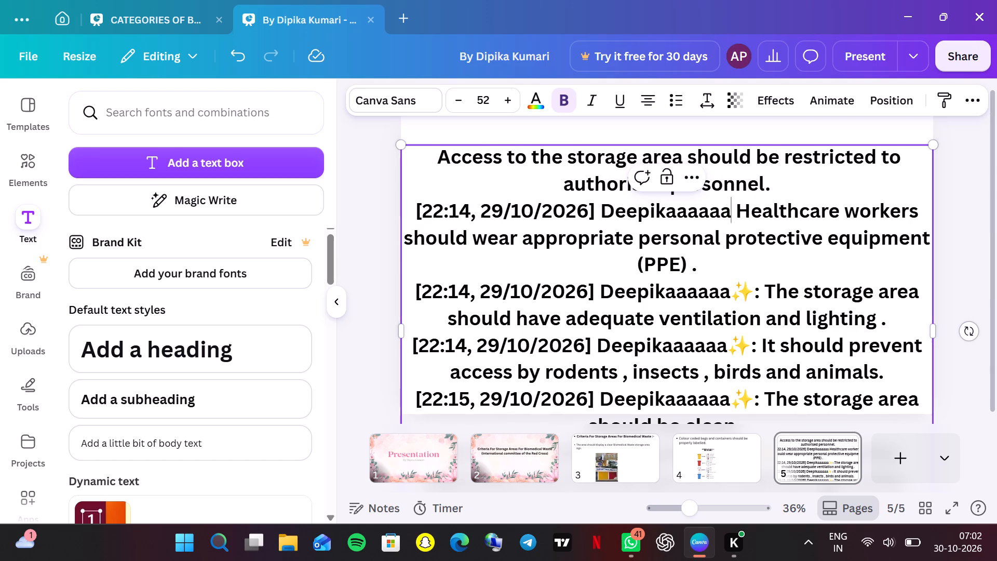
pyautogui.press('BackSpace')
pyautogui.press('BackSpace')
pyautogui.press('BackSpace')
pyautogui.press('BackSpace')
pyautogui.press('BackSpace')
pyautogui.press('BackSpace')
pyautogui.press('BackSpace')
pyautogui.press('BackSpace')
pyautogui.press('BackSpace')
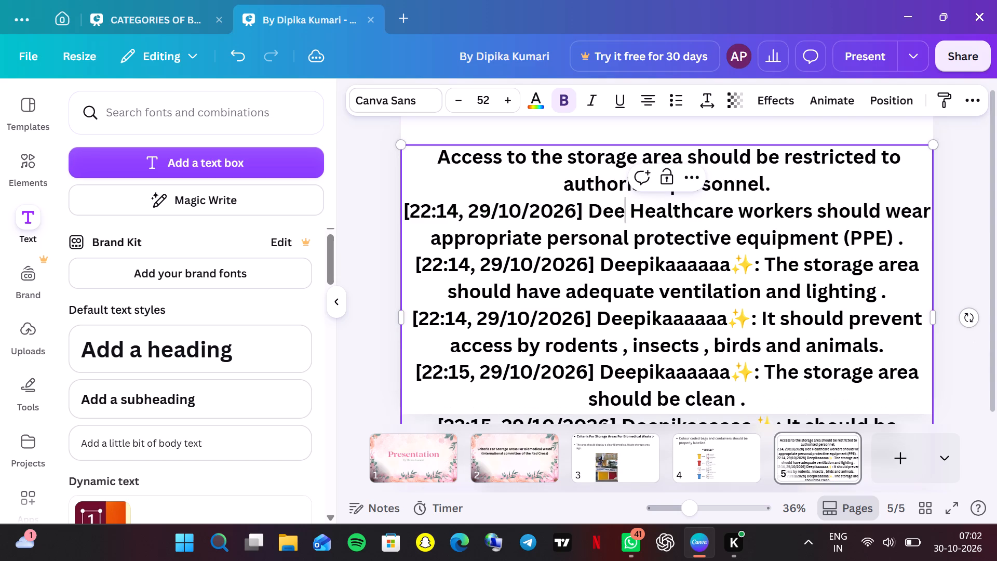
pyautogui.press('BackSpace')
pyautogui.press('BackSpace')
pyautogui.press('BackSpace')
pyautogui.press('BackSpace')
pyautogui.press('BackSpace')
pyautogui.press('BackSpace')
pyautogui.press('BackSpace')
pyautogui.press('BackSpace')
pyautogui.press('BackSpace')
pyautogui.press('BackSpace')
pyautogui.press('BackSpace')
pyautogui.press('BackSpace')
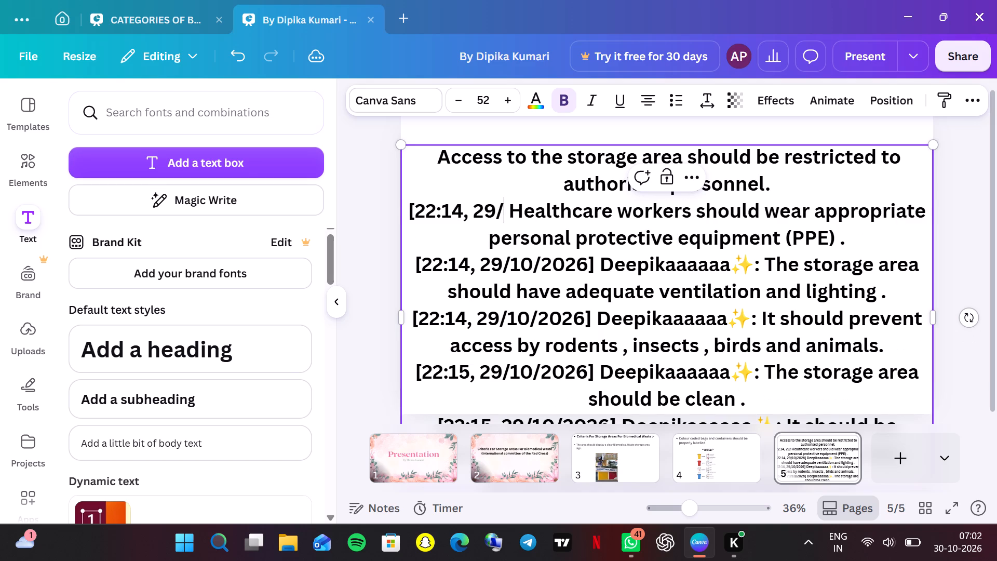
pyautogui.press('BackSpace')
pyautogui.press('BackSpace')
pyautogui.press('BackSpace')
pyautogui.press('BackSpace')
pyautogui.press('BackSpace')
pyautogui.press('BackSpace')
pyautogui.press('BackSpace')
pyautogui.press('BackSpace')
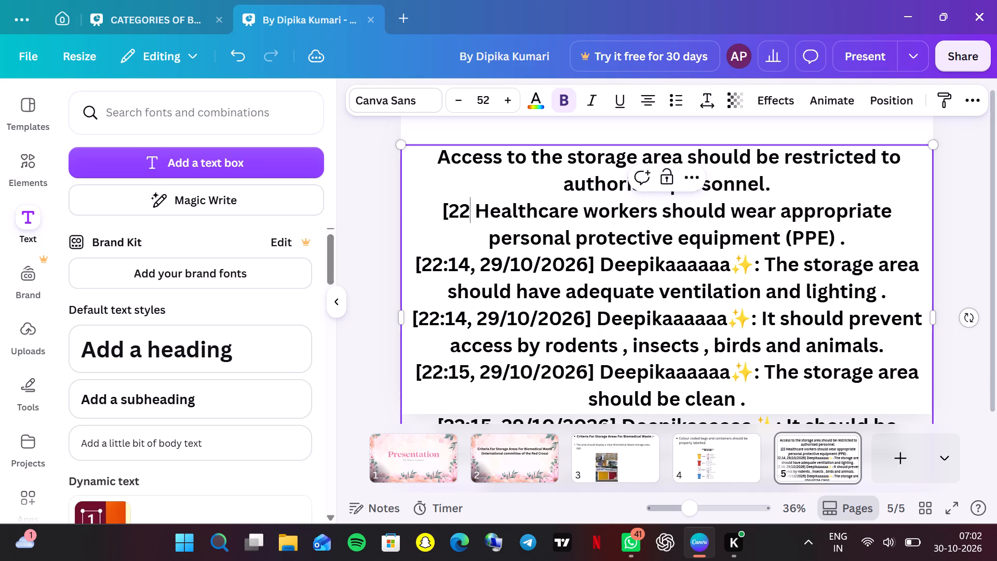
pyautogui.press('BackSpace')
pyautogui.press('BackSpace')
pyautogui.press('BackSpace')
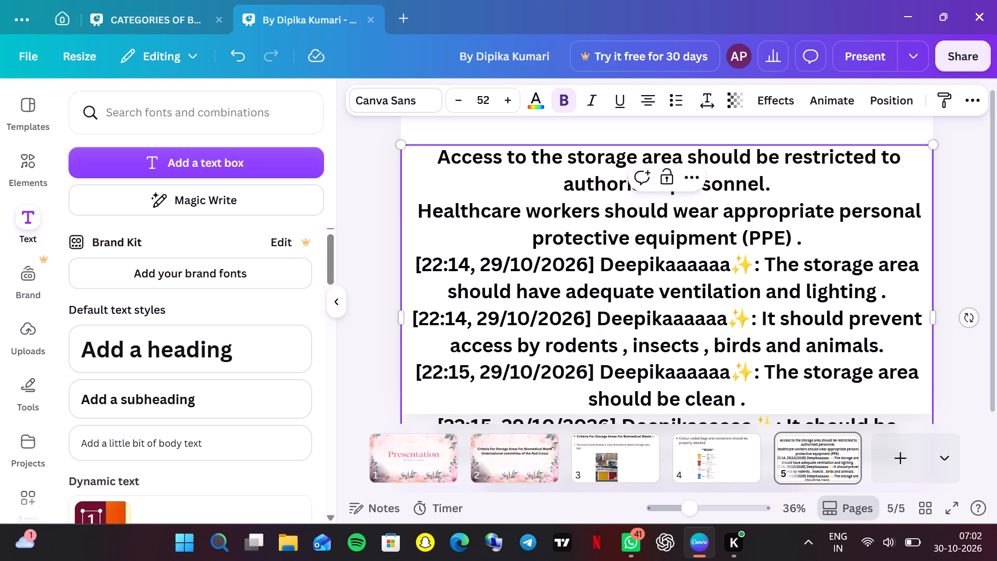
# Delete the chat timestamp and sender name before "The storage area should have adequate ventilation and lighting".
pyautogui.click(760, 262)
pyautogui.press('BackSpace')
pyautogui.press('BackSpace')
pyautogui.press('BackSpace')
pyautogui.press('BackSpace')
pyautogui.press('BackSpace')
pyautogui.press('BackSpace')
pyautogui.press('BackSpace')
pyautogui.press('BackSpace')
pyautogui.press('BackSpace')
pyautogui.press('BackSpace')
pyautogui.press('BackSpace')
pyautogui.press('BackSpace')
pyautogui.press('BackSpace')
pyautogui.press('BackSpace')
pyautogui.press('BackSpace')
pyautogui.press('BackSpace')
pyautogui.press('BackSpace')
pyautogui.press('BackSpace')
pyautogui.press('BackSpace')
pyautogui.press('BackSpace')
pyautogui.press('BackSpace')
pyautogui.press('BackSpace')
pyautogui.press('BackSpace')
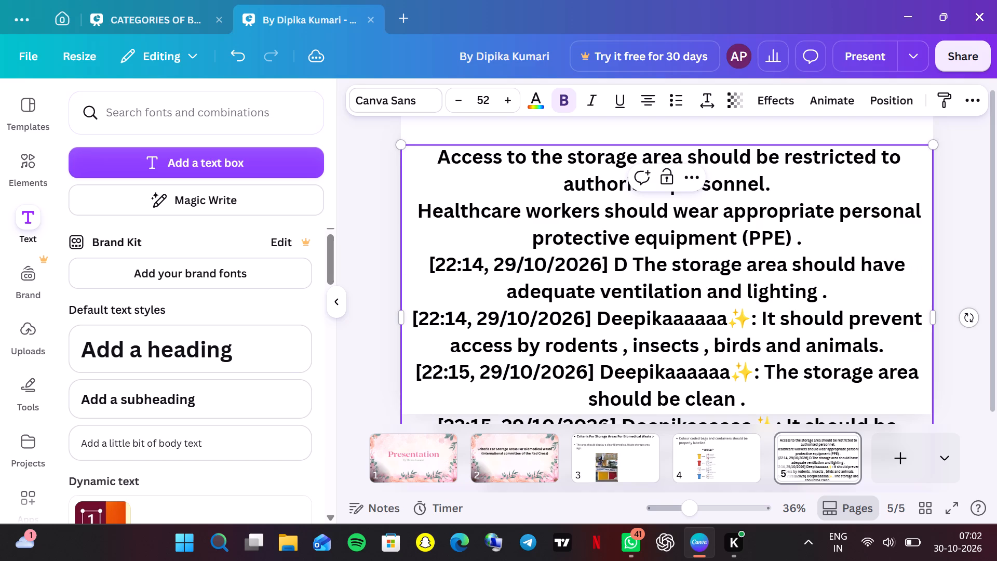
pyautogui.press('BackSpace')
pyautogui.press('BackSpace')
pyautogui.press('BackSpace')
pyautogui.press('BackSpace')
pyautogui.press('BackSpace')
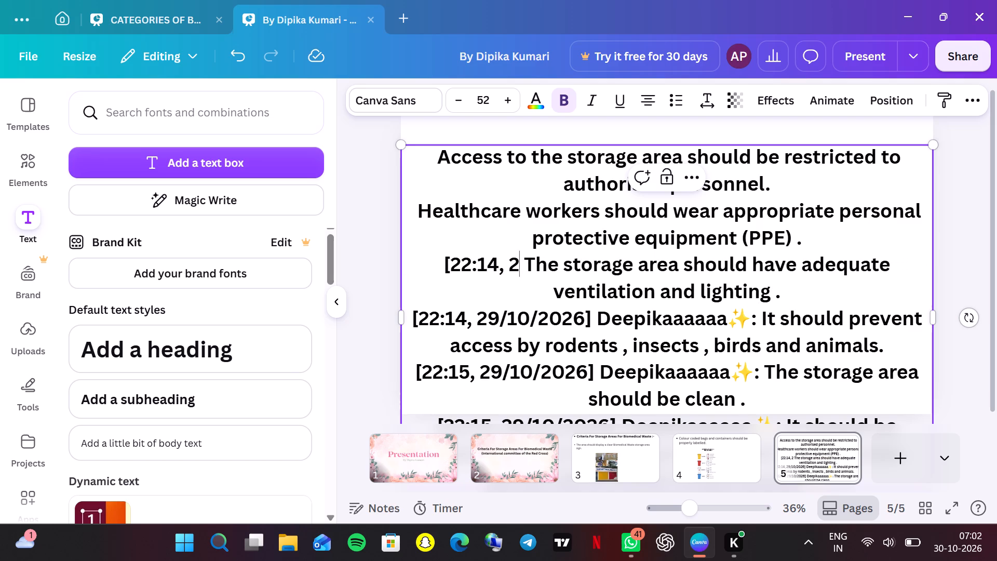
pyautogui.press('BackSpace')
pyautogui.press('BackSpace')
pyautogui.press('BackSpace')
pyautogui.press('BackSpace')
pyautogui.press('BackSpace')
pyautogui.press('BackSpace')
pyautogui.press('BackSpace')
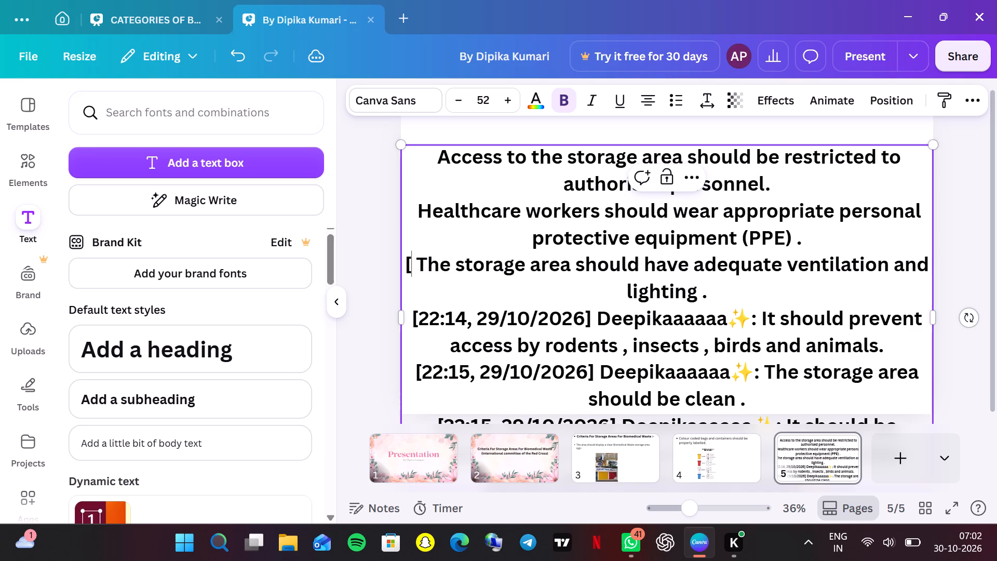
pyautogui.press('BackSpace')
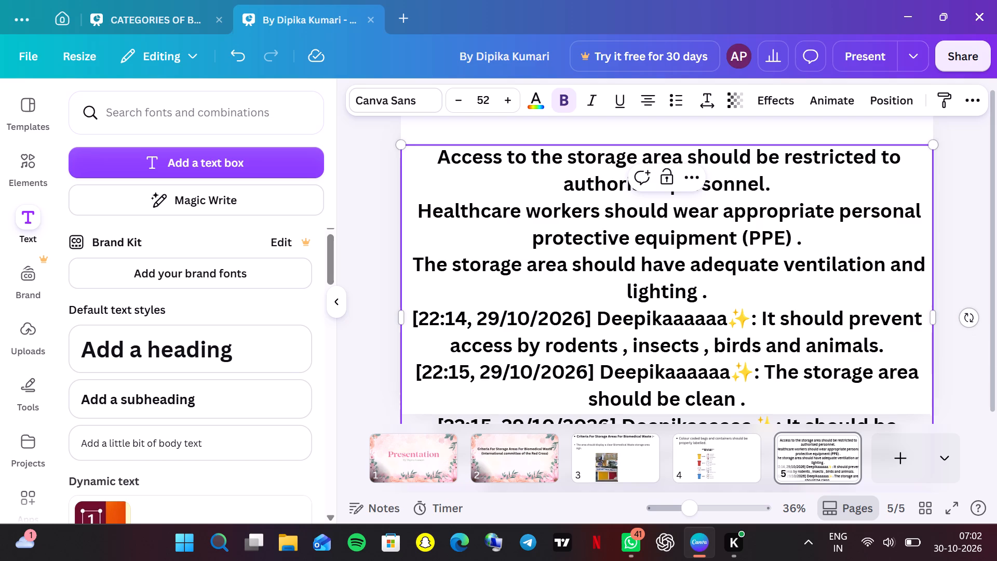
# Delete the chat timestamp and sender name before "It should prevent access by rodents , insects , birds and animals.".
pyautogui.click(755, 320)
pyautogui.press('BackSpace')
pyautogui.press('BackSpace')
pyautogui.press('BackSpace')
pyautogui.press('BackSpace')
pyautogui.press('BackSpace')
pyautogui.press('BackSpace')
pyautogui.press('BackSpace')
pyautogui.press('BackSpace')
pyautogui.press('BackSpace')
pyautogui.press('BackSpace')
pyautogui.press('BackSpace')
pyautogui.press('BackSpace')
pyautogui.press('BackSpace')
pyautogui.press('BackSpace')
pyautogui.press('BackSpace')
pyautogui.press('BackSpace')
pyautogui.press('BackSpace')
pyautogui.press('BackSpace')
pyautogui.press('BackSpace')
pyautogui.press('BackSpace')
pyautogui.press('BackSpace')
pyautogui.press('BackSpace')
pyautogui.press('BackSpace')
pyautogui.press('BackSpace')
pyautogui.press('BackSpace')
pyautogui.press('BackSpace')
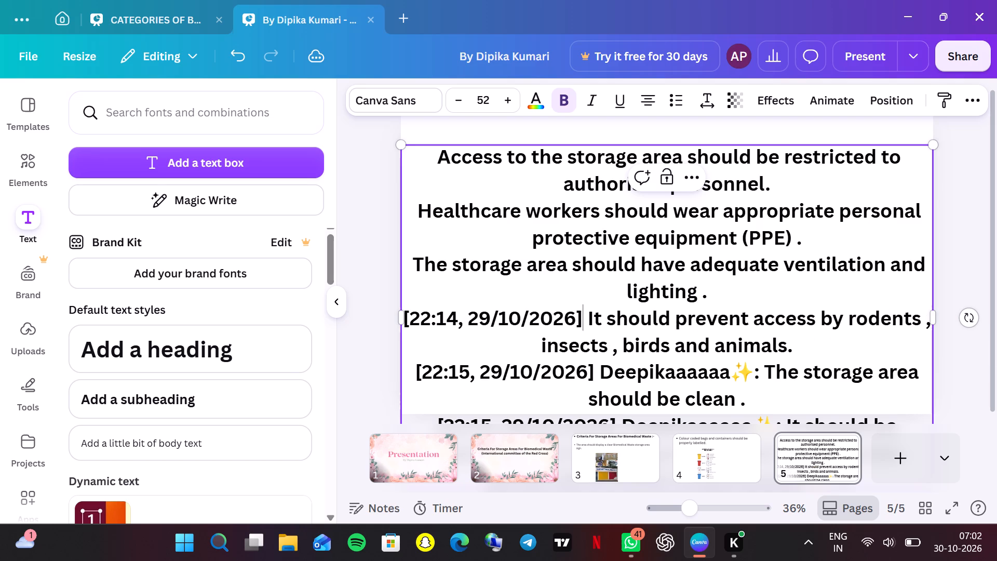
pyautogui.press('BackSpace')
pyautogui.press('BackSpace')
pyautogui.press('BackSpace')
pyautogui.press('BackSpace')
pyautogui.press('BackSpace')
pyautogui.press('BackSpace')
pyautogui.press('BackSpace')
pyautogui.press('BackSpace')
pyautogui.press('BackSpace')
pyautogui.press('BackSpace')
pyautogui.press('BackSpace')
pyautogui.press('BackSpace')
pyautogui.press('BackSpace')
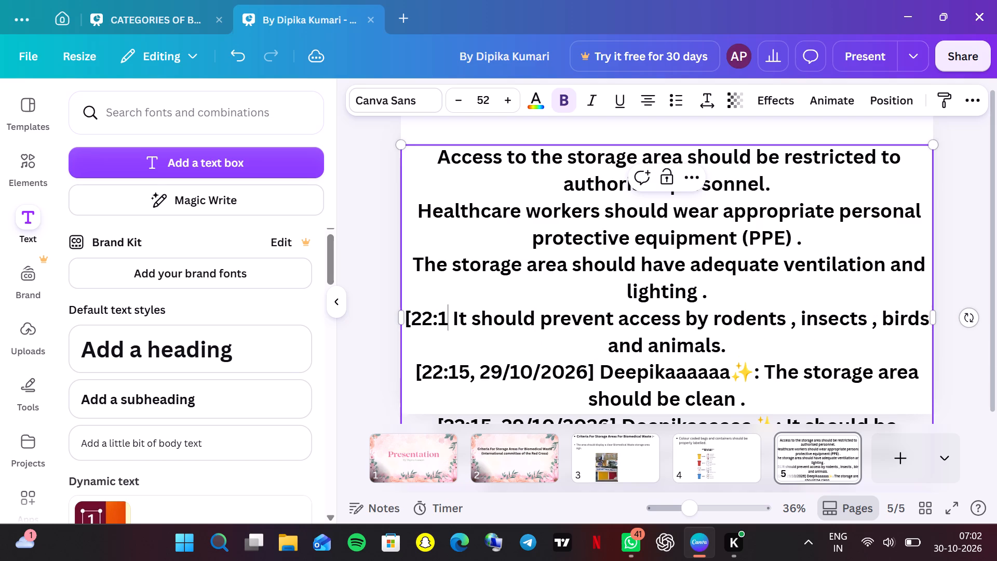
pyautogui.press('BackSpace')
pyautogui.press('BackSpace')
pyautogui.press('BackSpace')
pyautogui.press('BackSpace')
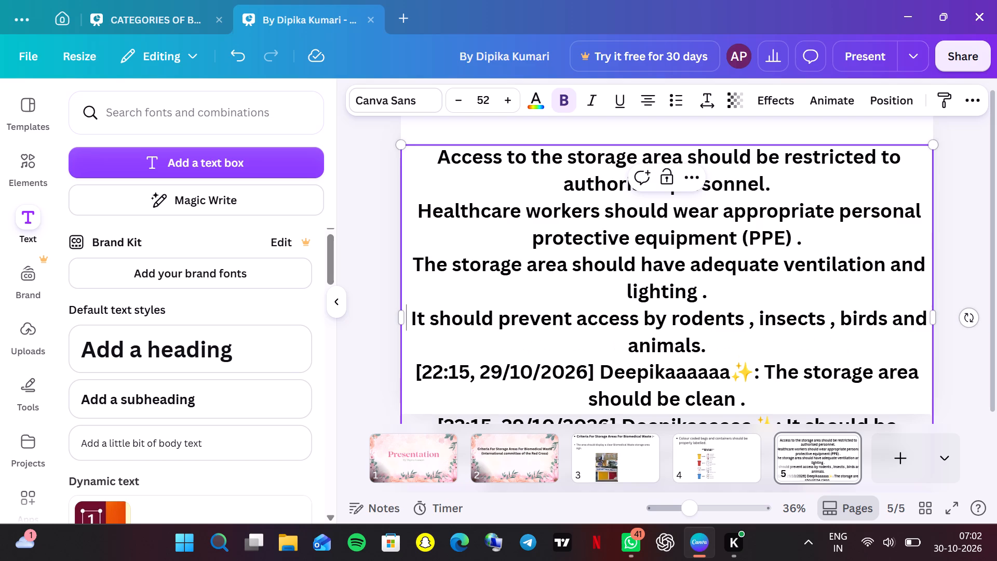
# Delete the chat timestamp and sender name before "The storage area should be clean .".
pyautogui.click(759, 371)
pyautogui.press('BackSpace')
pyautogui.press('BackSpace')
pyautogui.press('BackSpace')
pyautogui.press('BackSpace')
pyautogui.press('BackSpace')
pyautogui.press('BackSpace')
pyautogui.press('BackSpace')
pyautogui.press('BackSpace')
pyautogui.press('BackSpace')
pyautogui.press('BackSpace')
pyautogui.press('BackSpace')
pyautogui.press('BackSpace')
pyautogui.press('BackSpace')
pyautogui.press('BackSpace')
pyautogui.press('BackSpace')
pyautogui.press('BackSpace')
pyautogui.press('BackSpace')
pyautogui.press('BackSpace')
pyautogui.press('BackSpace')
pyautogui.press('BackSpace')
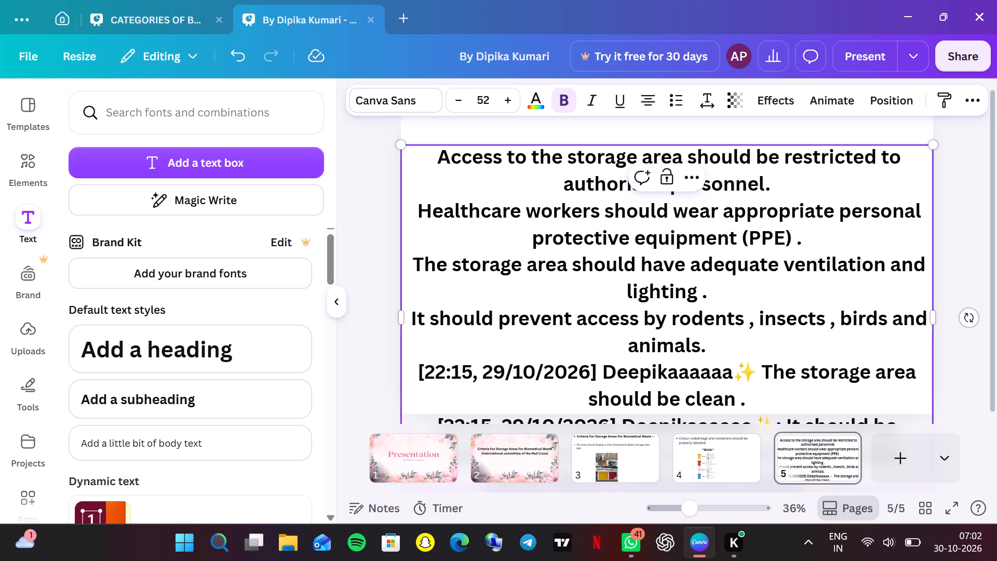
pyautogui.press('BackSpace')
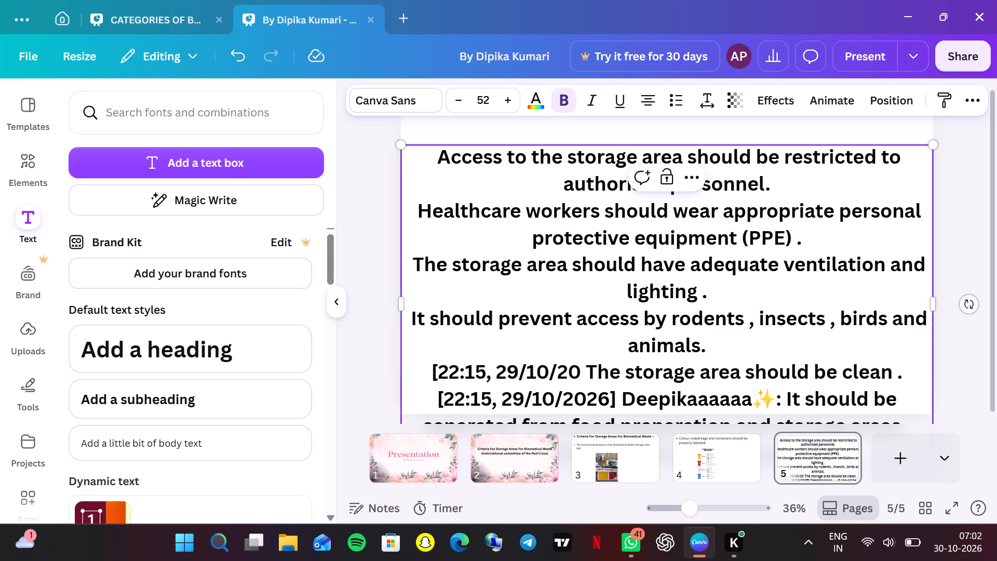
pyautogui.press('BackSpace')
pyautogui.press('BackSpace')
pyautogui.press('BackSpace')
pyautogui.press('BackSpace')
pyautogui.press('BackSpace')
pyautogui.press('BackSpace')
pyautogui.press('BackSpace')
pyautogui.press('BackSpace')
pyautogui.press('BackSpace')
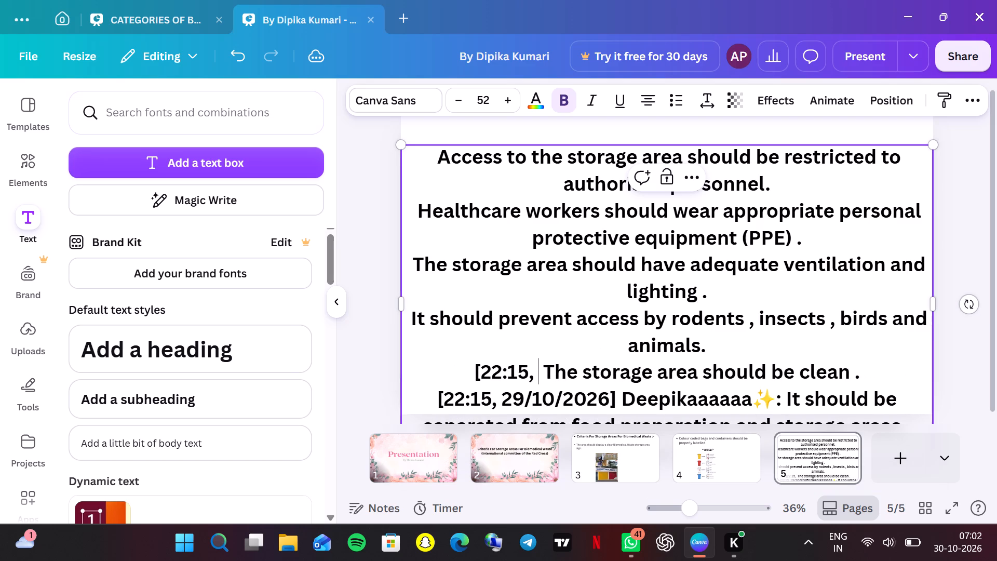
pyautogui.press('BackSpace')
pyautogui.press('BackSpace')
pyautogui.press('BackSpace')
pyautogui.press('BackSpace')
pyautogui.press('BackSpace')
pyautogui.press('BackSpace')
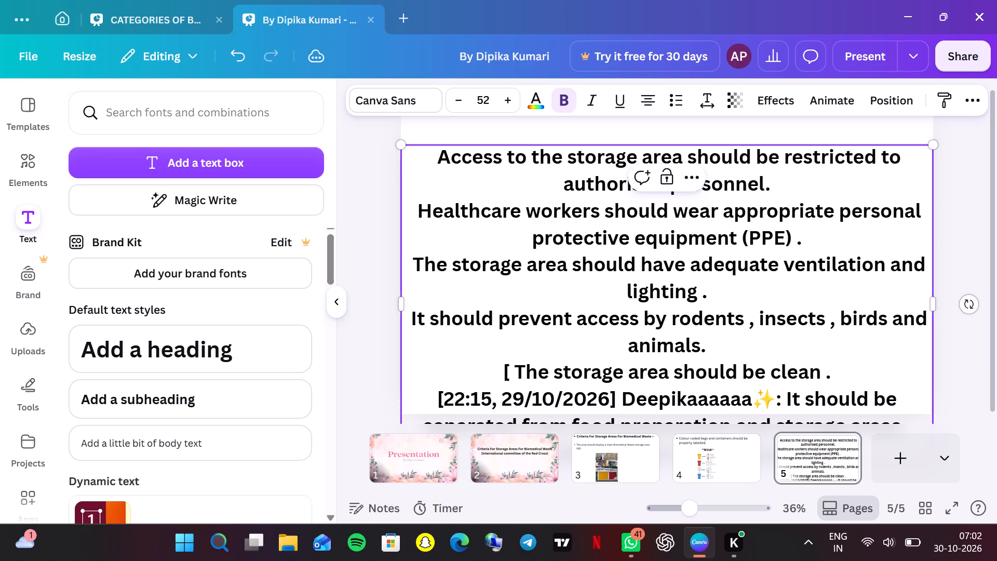
pyautogui.press('BackSpace')
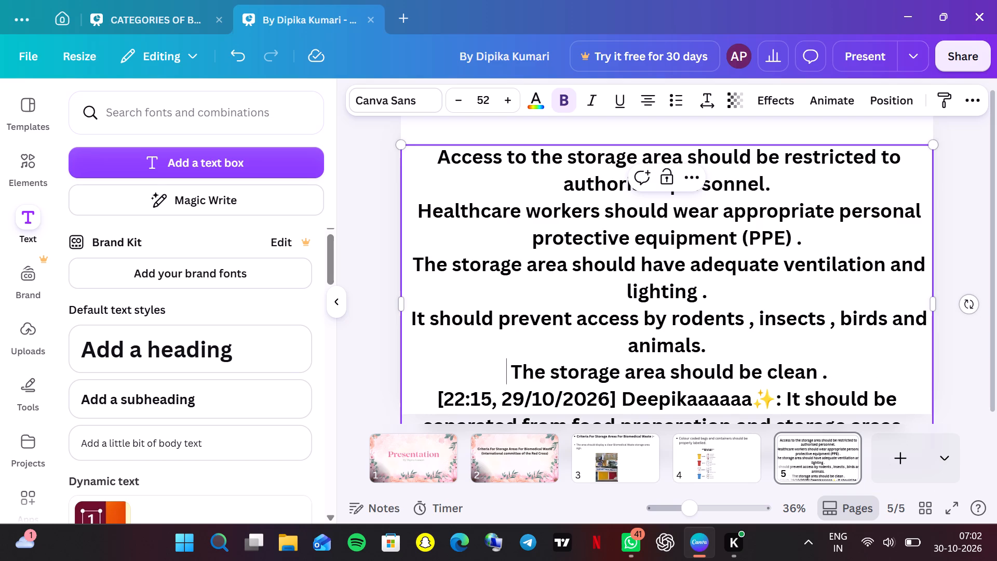
# Delete the chat timestamp and sender name before "It should be separated from food preparation and storage areas .".
pyautogui.click(781, 400)
pyautogui.press('BackSpace')
pyautogui.press('BackSpace')
pyautogui.press('BackSpace')
pyautogui.press('BackSpace')
pyautogui.press('BackSpace')
pyautogui.press('BackSpace')
pyautogui.press('BackSpace')
pyautogui.press('BackSpace')
pyautogui.press('BackSpace')
pyautogui.press('BackSpace')
pyautogui.press('BackSpace')
pyautogui.press('BackSpace')
pyautogui.press('BackSpace')
pyautogui.press('BackSpace')
pyautogui.press('BackSpace')
pyautogui.press('BackSpace')
pyautogui.press('BackSpace')
pyautogui.press('BackSpace')
pyautogui.press('BackSpace')
pyautogui.press('BackSpace')
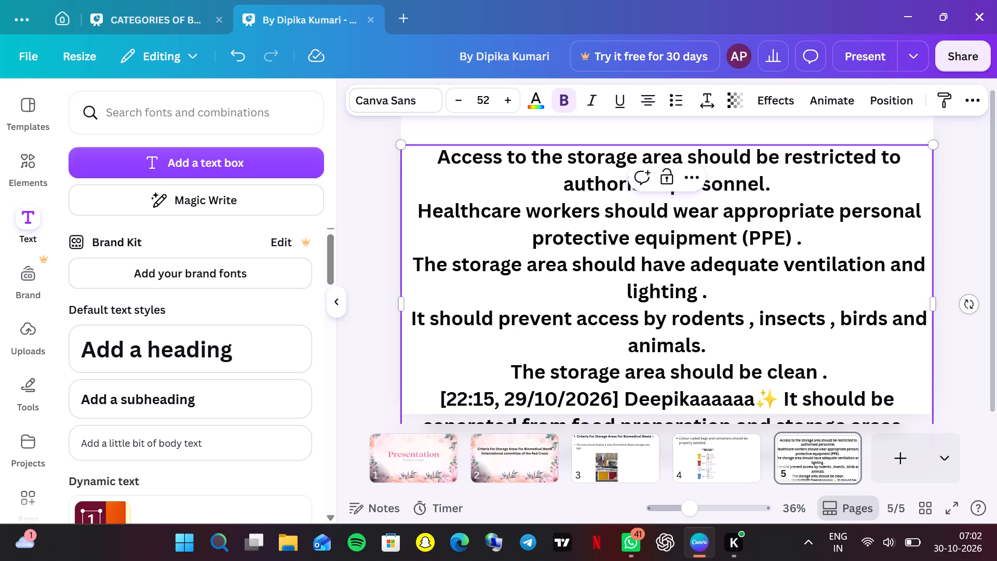
pyautogui.press('BackSpace')
pyautogui.press('BackSpace')
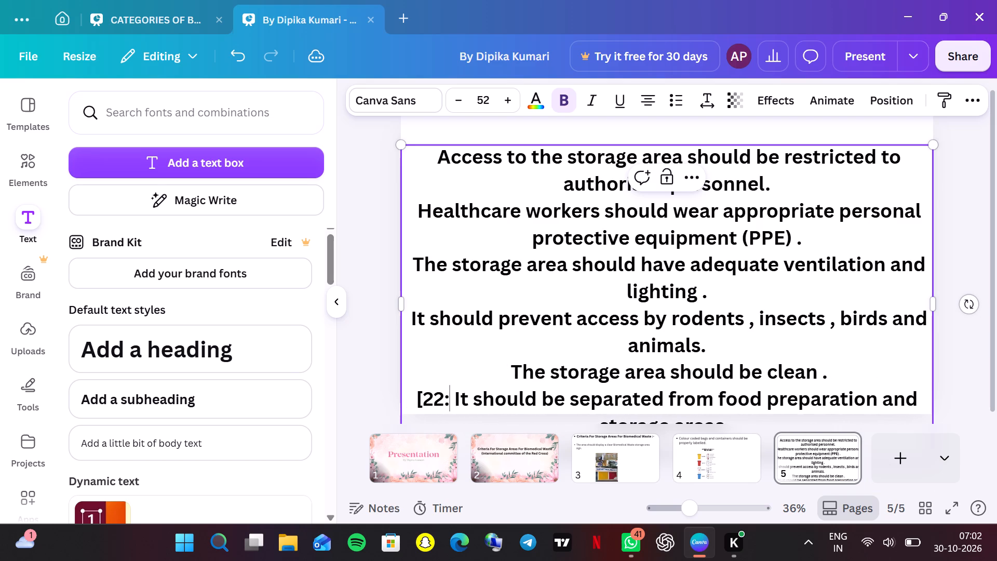
pyautogui.press('BackSpace')
pyautogui.press('BackSpace')
pyautogui.press('BackSpace')
pyautogui.press('BackSpace')
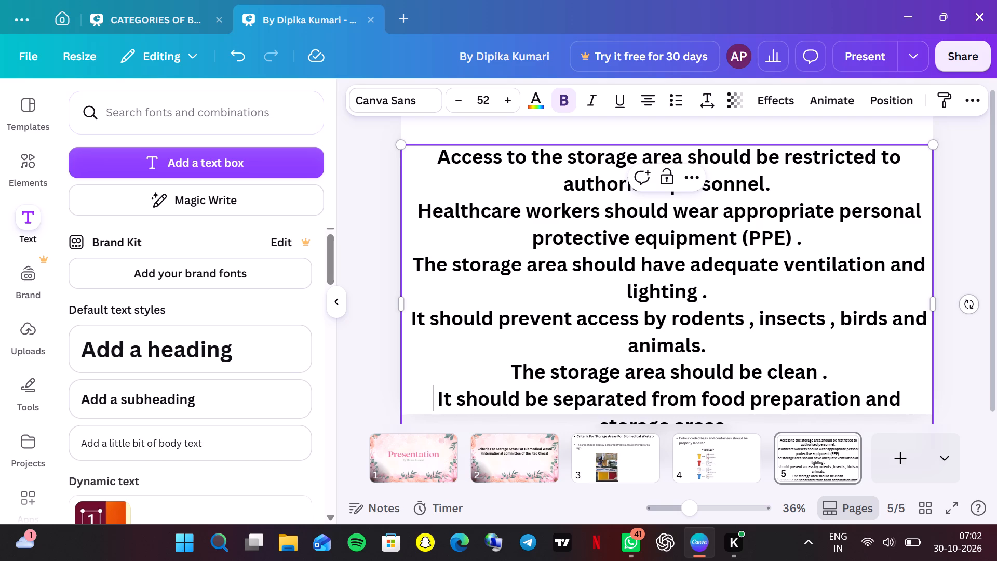
# Remove the bold from the page 5 sentences, from "Access to the storage area" through "food preparation and", and reduce their font size to 49.
pyautogui.scroll(-1, 756, 341)
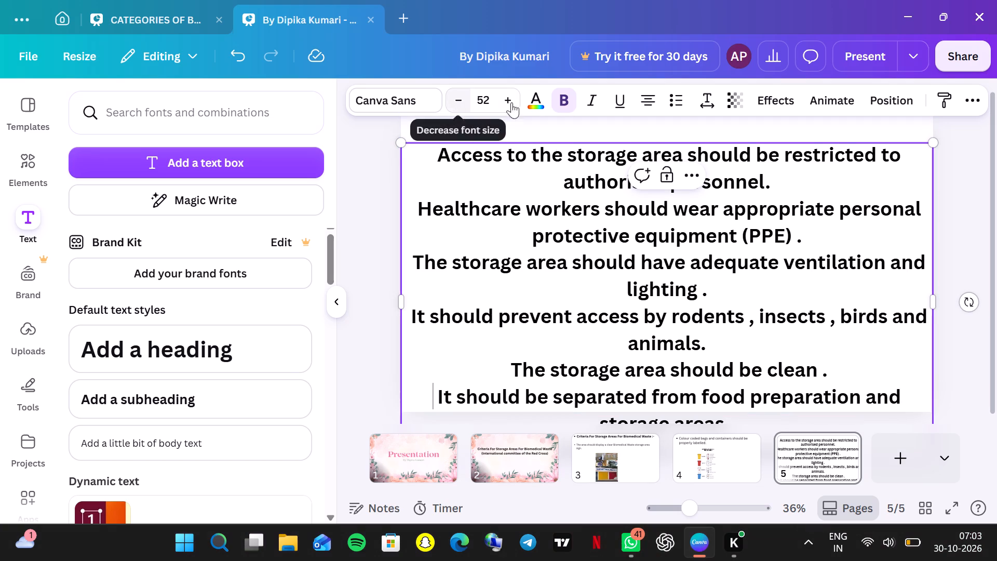
pyautogui.click(566, 102)
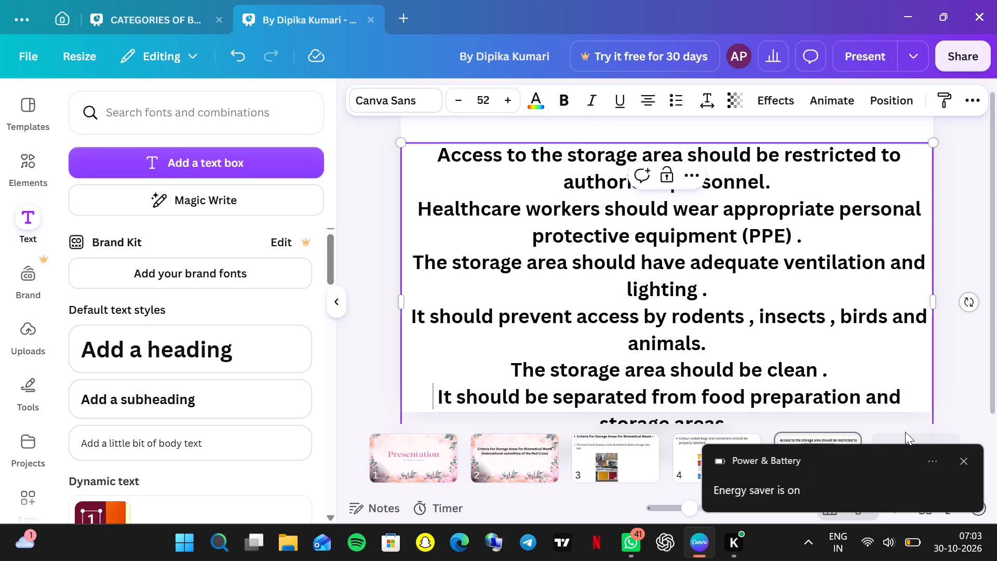
pyautogui.click(964, 461)
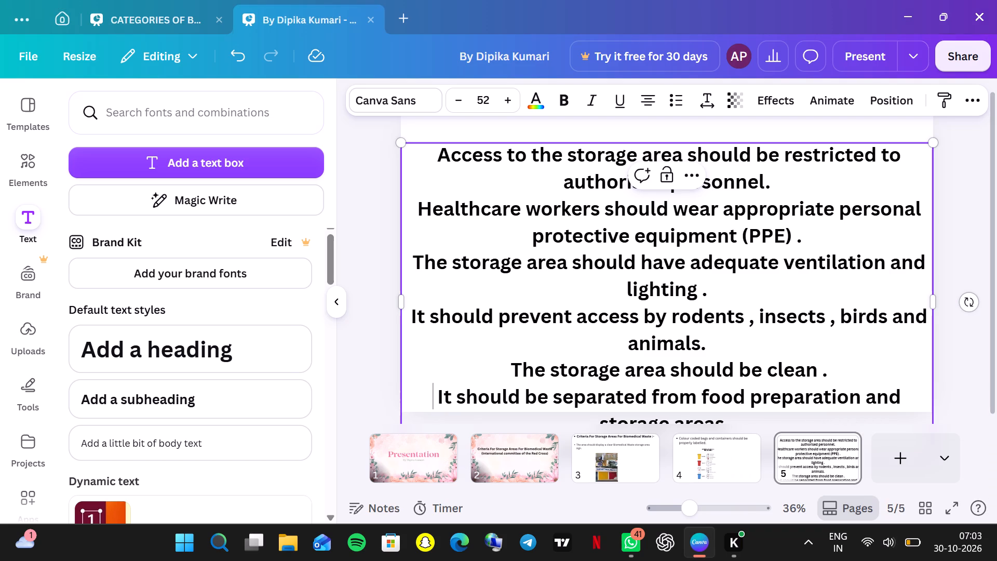
pyautogui.moveTo(435, 159); pyautogui.dragTo(500, 331)
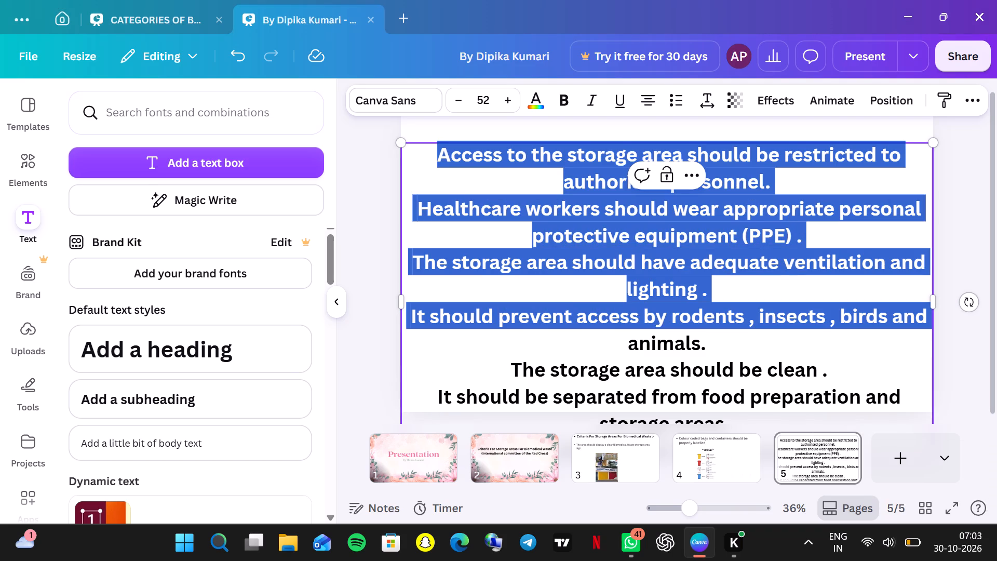
pyautogui.moveTo(500, 331); pyautogui.dragTo(501, 436)
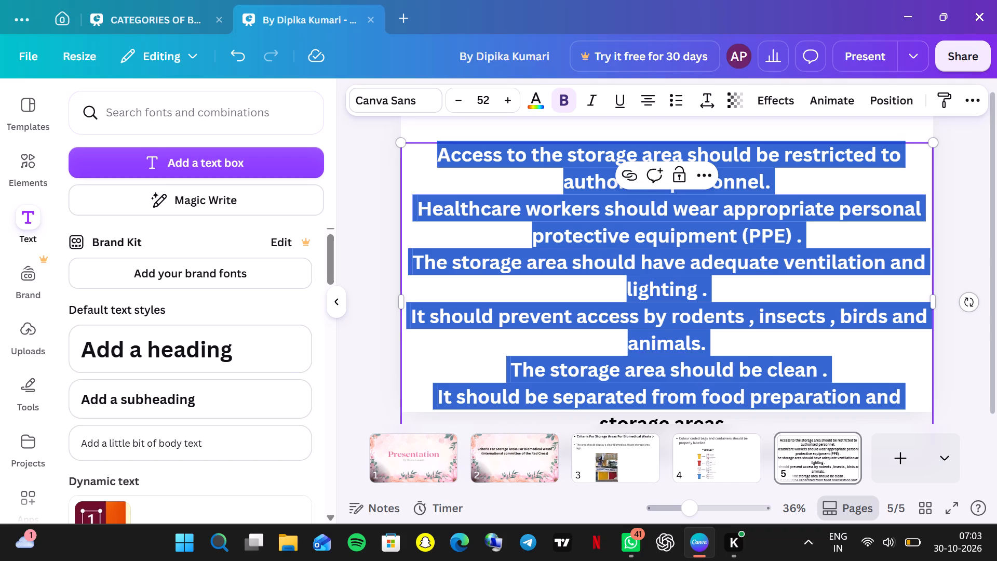
pyautogui.click(556, 100)
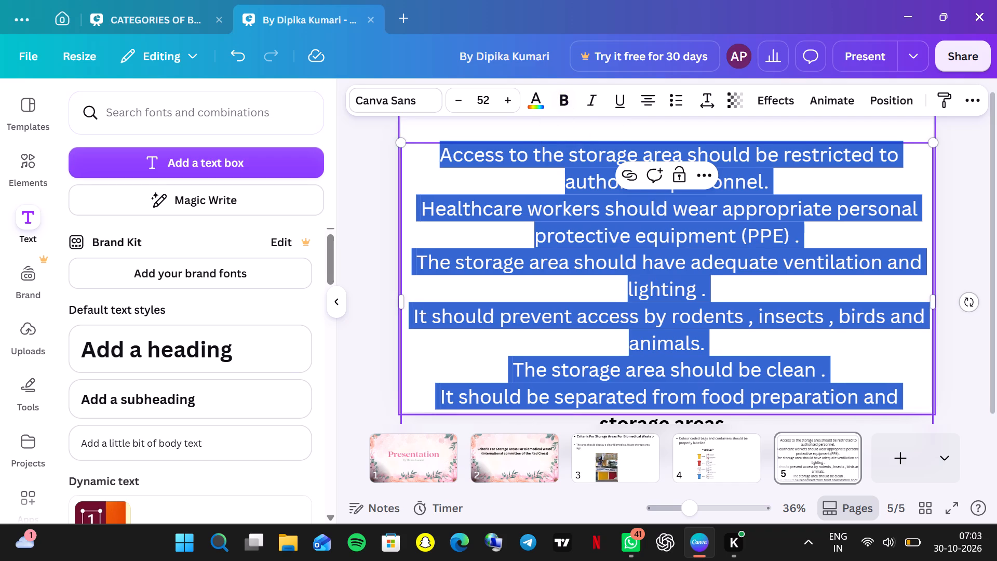
pyautogui.tripleClick(453, 97)
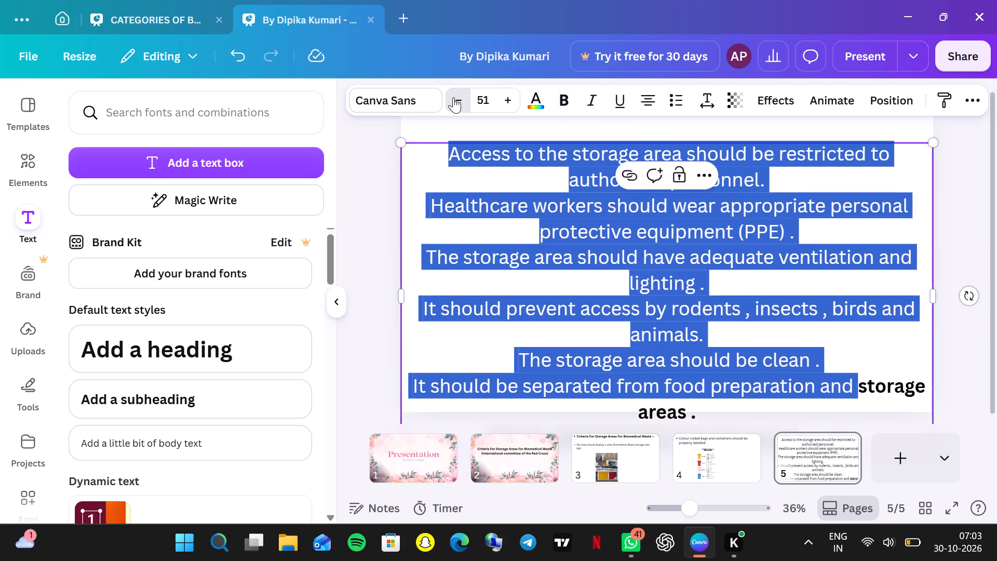
# Left-align the selected storage area sentences and turn them into a bulleted list.
pyautogui.click(643, 104)
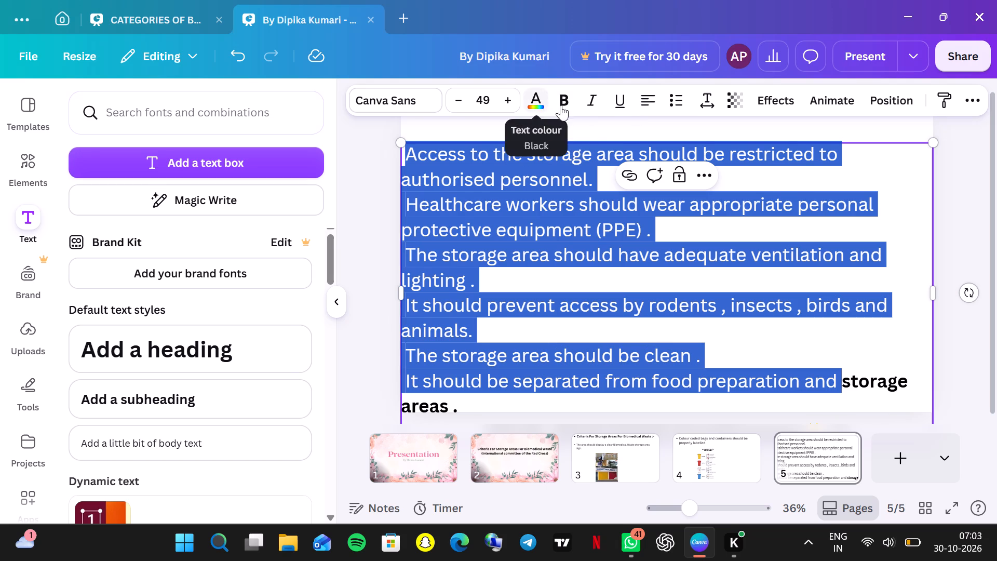
pyautogui.click(667, 106)
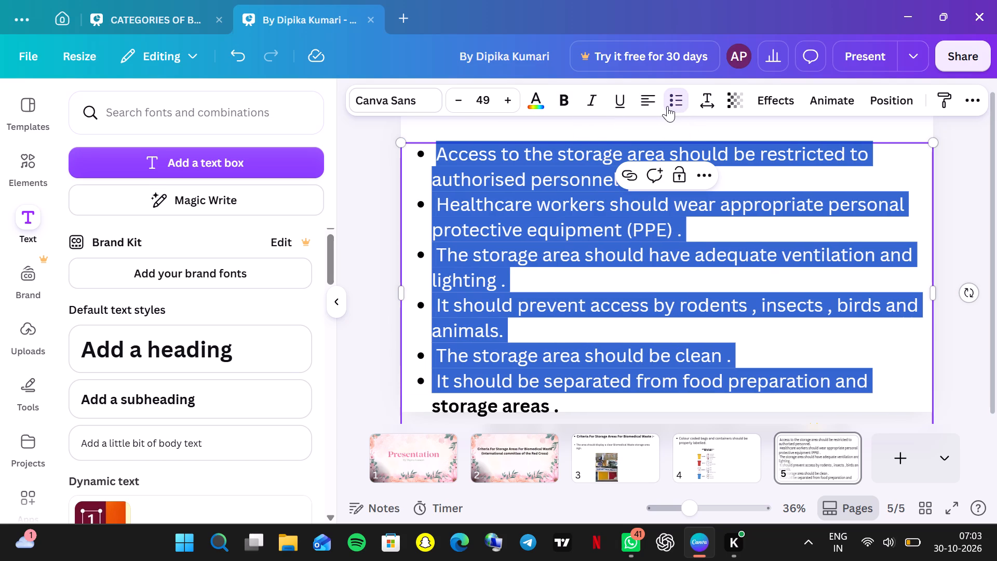
# Set the font size of the selected bulleted text to 47 and deselect the text box.
pyautogui.click(456, 102)
pyautogui.click(456, 102)
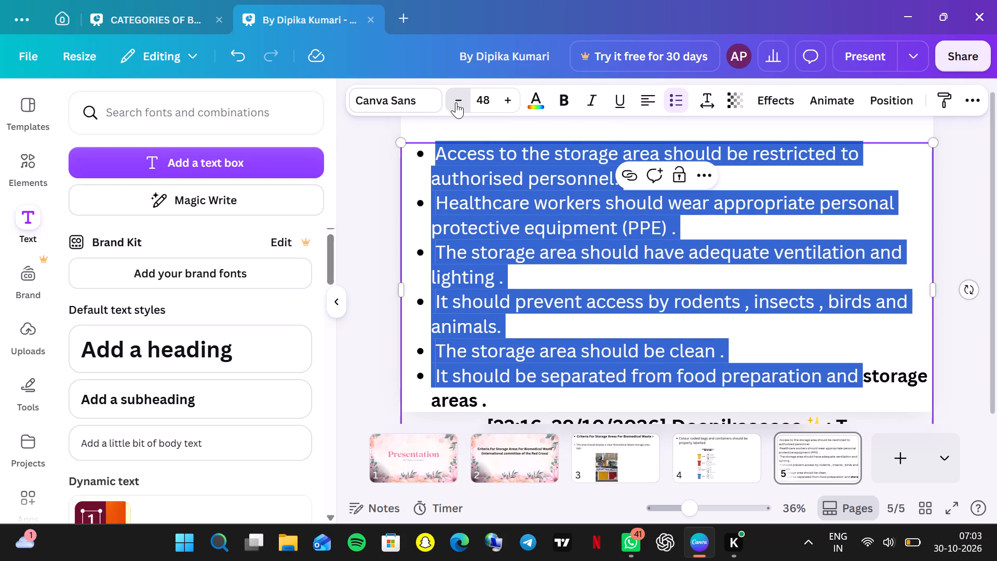
pyautogui.tripleClick(456, 102)
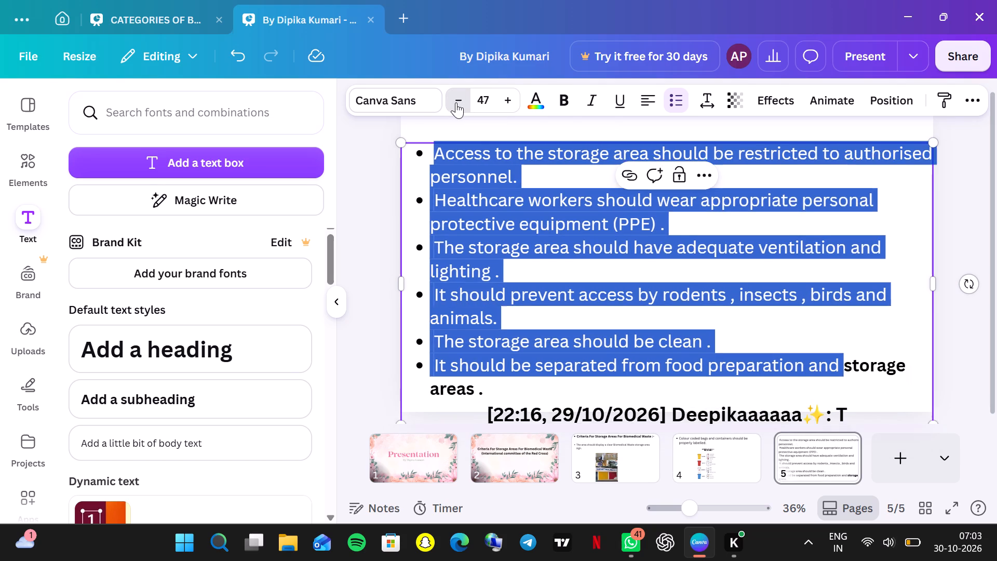
pyautogui.doubleClick(456, 102)
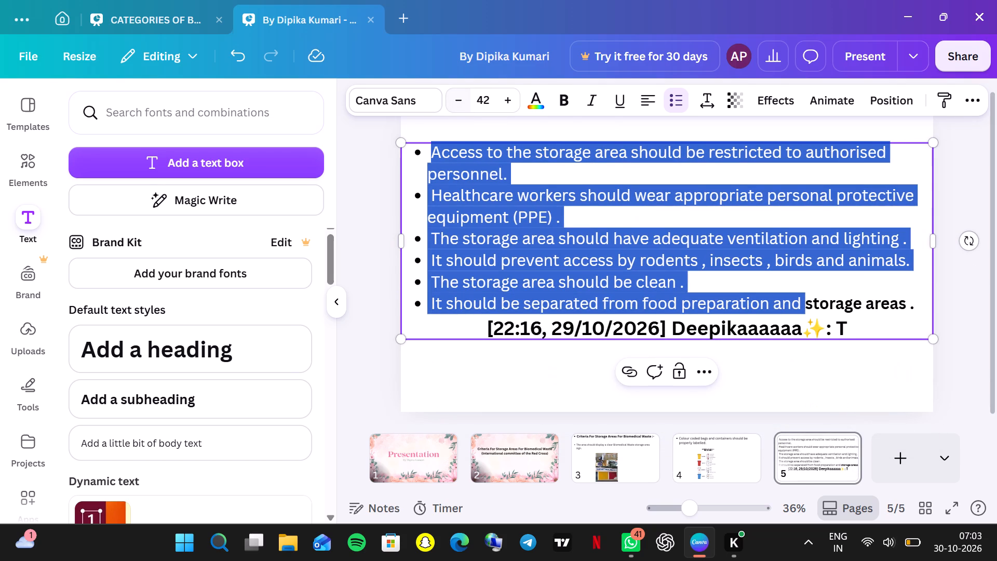
pyautogui.tripleClick(496, 100)
pyautogui.click(496, 100)
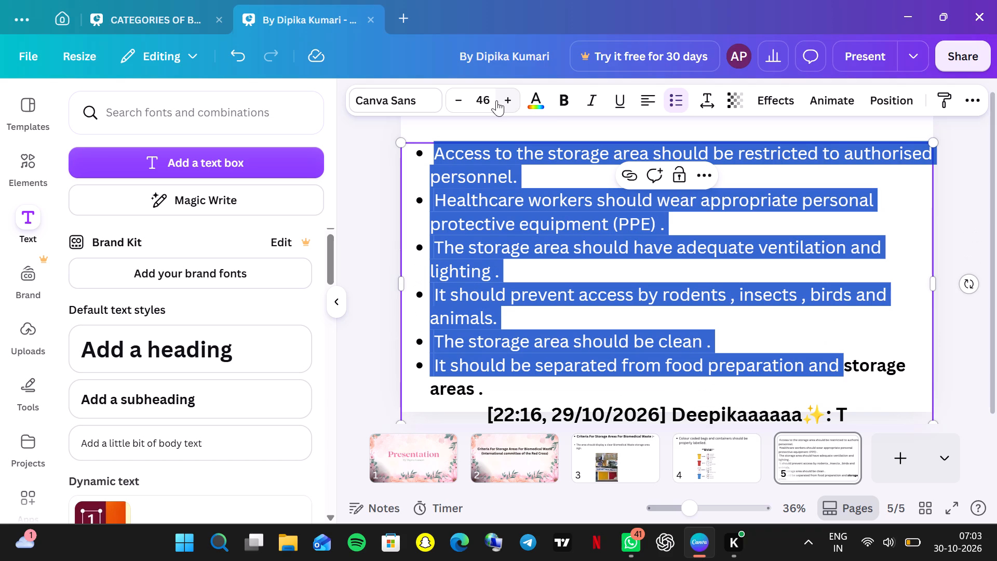
pyautogui.click(496, 100)
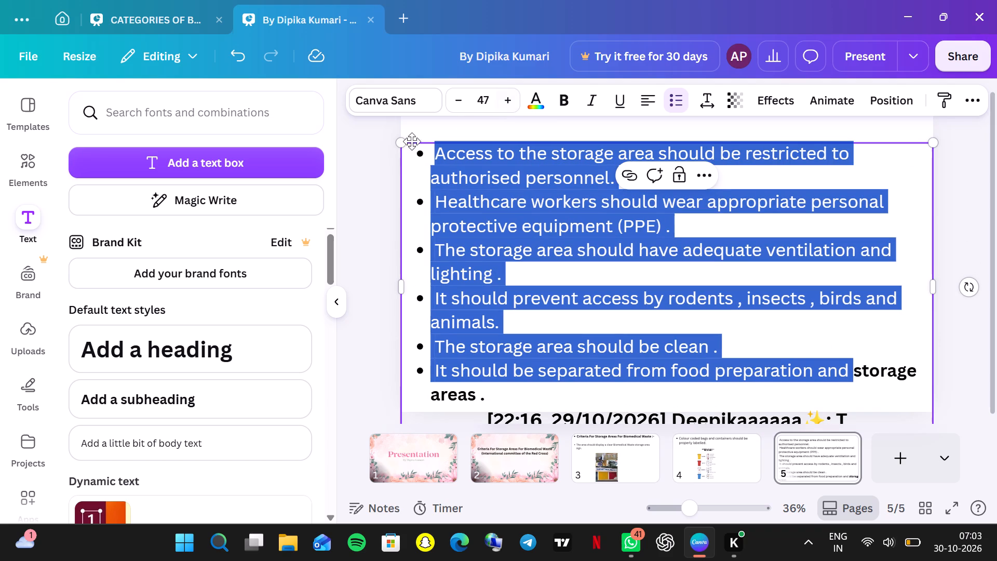
pyautogui.click(358, 189)
# Remove the bold from the words "storage" and "areas" at the end of the last bullet.
pyautogui.scroll(-1, 545, 228)
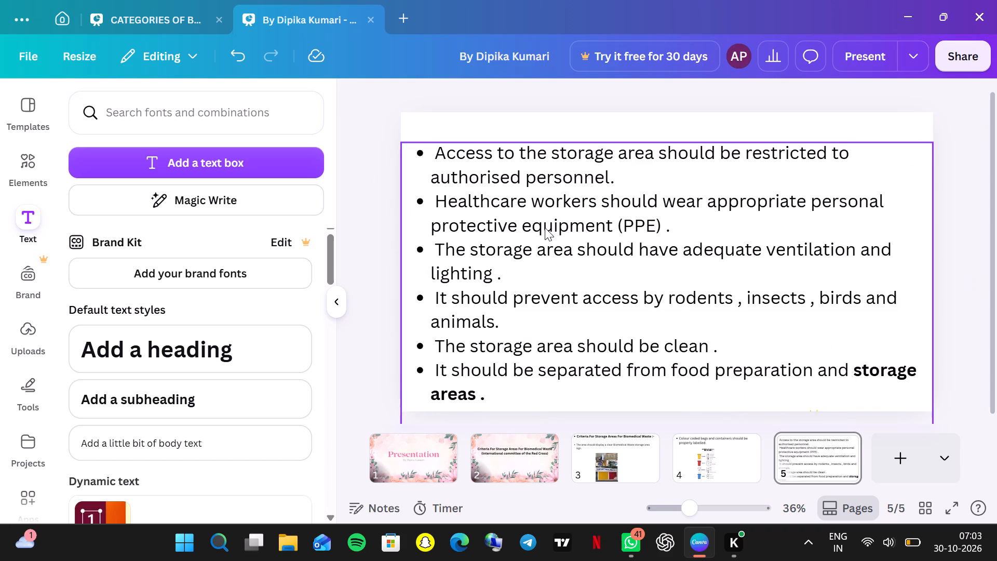
pyautogui.doubleClick(907, 366)
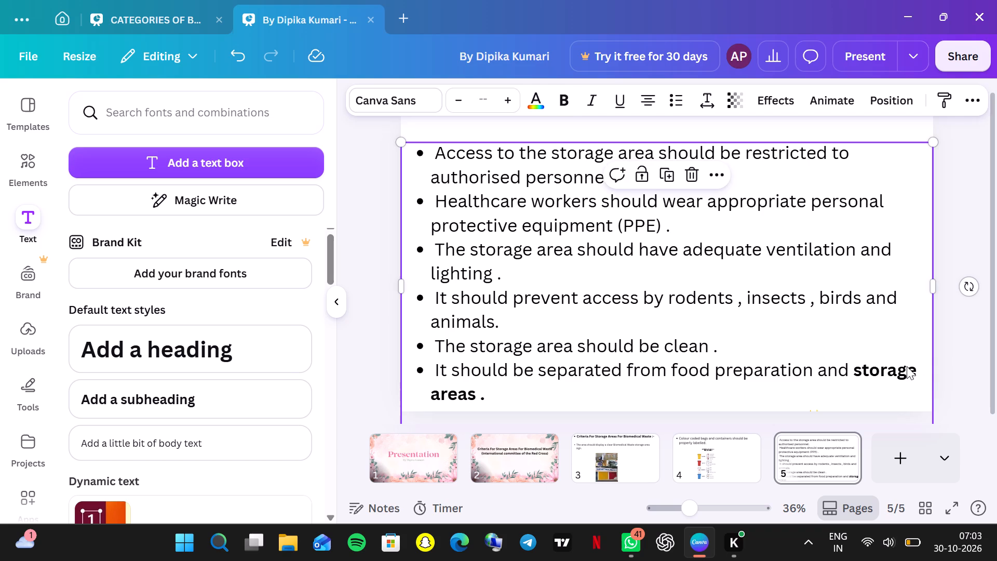
pyautogui.doubleClick(898, 377)
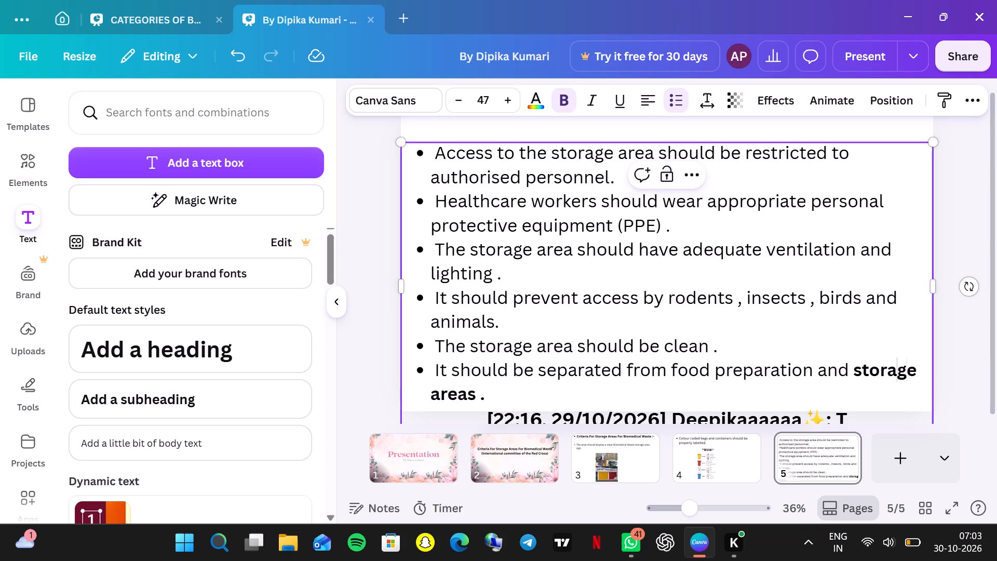
pyautogui.click(567, 96)
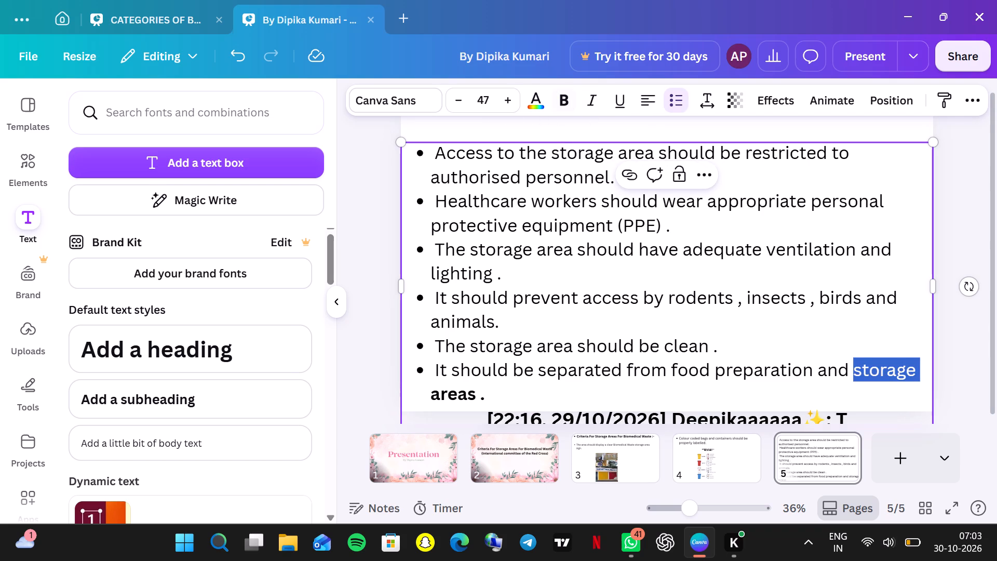
pyautogui.doubleClick(449, 396)
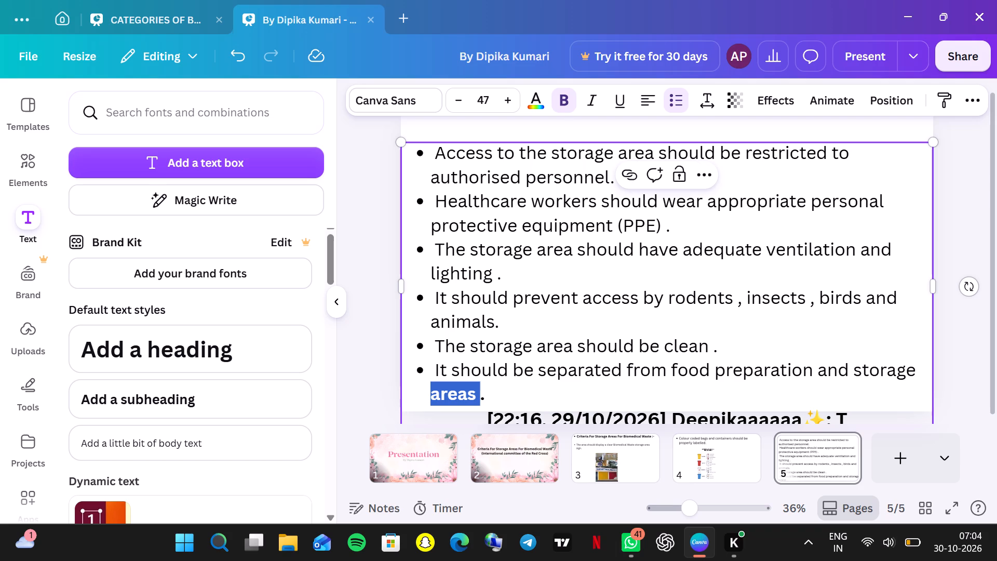
pyautogui.click(562, 99)
# Delete the leftover chat timestamp, sender name and stray letter "T" below the last bullet, and deselect the text box.
pyautogui.scroll(-1, 600, 171)
pyautogui.click(851, 417)
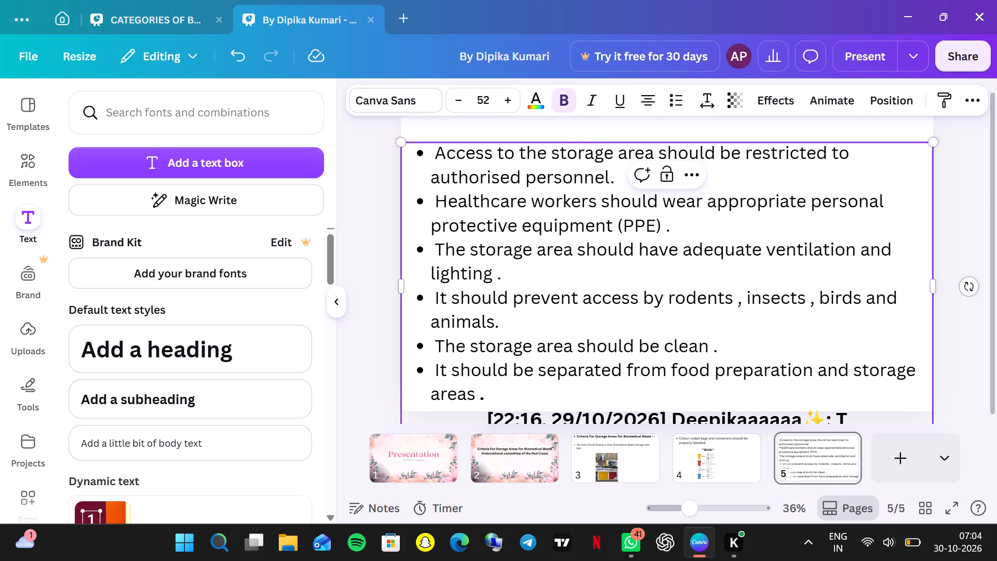
pyautogui.press('BackSpace')
pyautogui.press('BackSpace')
pyautogui.press('BackSpace')
pyautogui.press('BackSpace')
pyautogui.press('BackSpace')
pyautogui.press('BackSpace')
pyautogui.press('BackSpace')
pyautogui.press('BackSpace')
pyautogui.press('BackSpace')
pyautogui.press('BackSpace')
pyautogui.press('BackSpace')
pyautogui.press('BackSpace')
pyautogui.press('BackSpace')
pyautogui.press('BackSpace')
pyautogui.press('BackSpace')
pyautogui.press('BackSpace')
pyautogui.press('BackSpace')
pyautogui.press('BackSpace')
pyautogui.press('BackSpace')
pyautogui.press('BackSpace')
pyautogui.press('BackSpace')
pyautogui.press('BackSpace')
pyautogui.press('BackSpace')
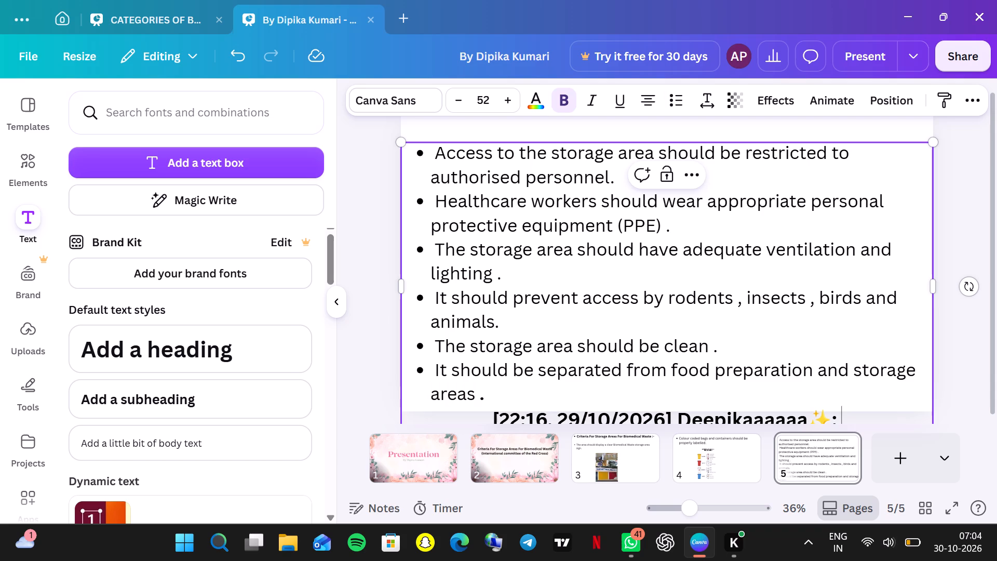
pyautogui.press('BackSpace')
pyautogui.press('BackSpace')
pyautogui.press('BackSpace')
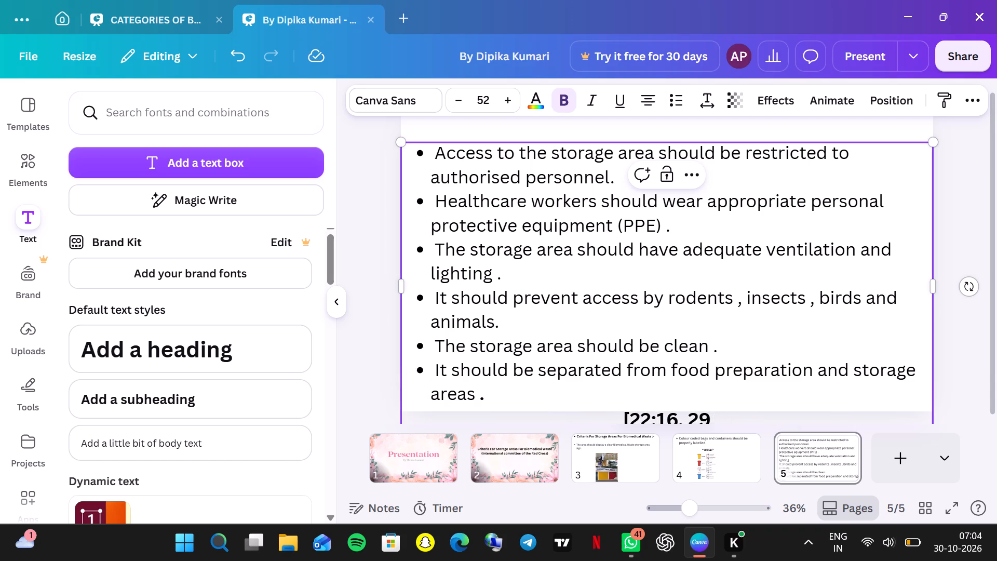
pyautogui.press('BackSpace')
pyautogui.press('BackSpace')
pyautogui.press('BackSpace')
pyautogui.press('BackSpace')
pyautogui.press('BackSpace')
pyautogui.press('BackSpace')
pyautogui.press('BackSpace')
pyautogui.press('BackSpace')
pyautogui.press('BackSpace')
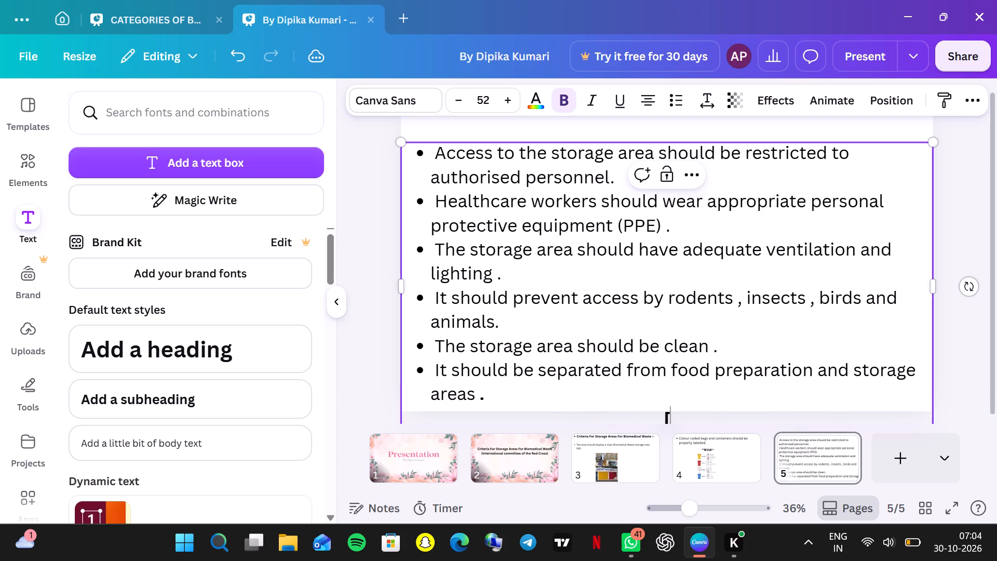
pyautogui.press('BackSpace')
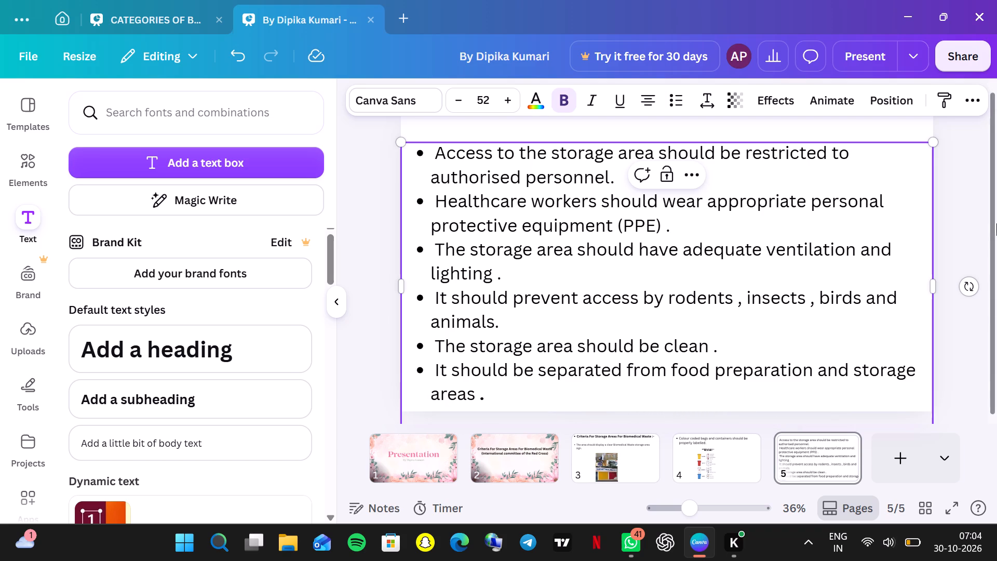
pyautogui.click(961, 197)
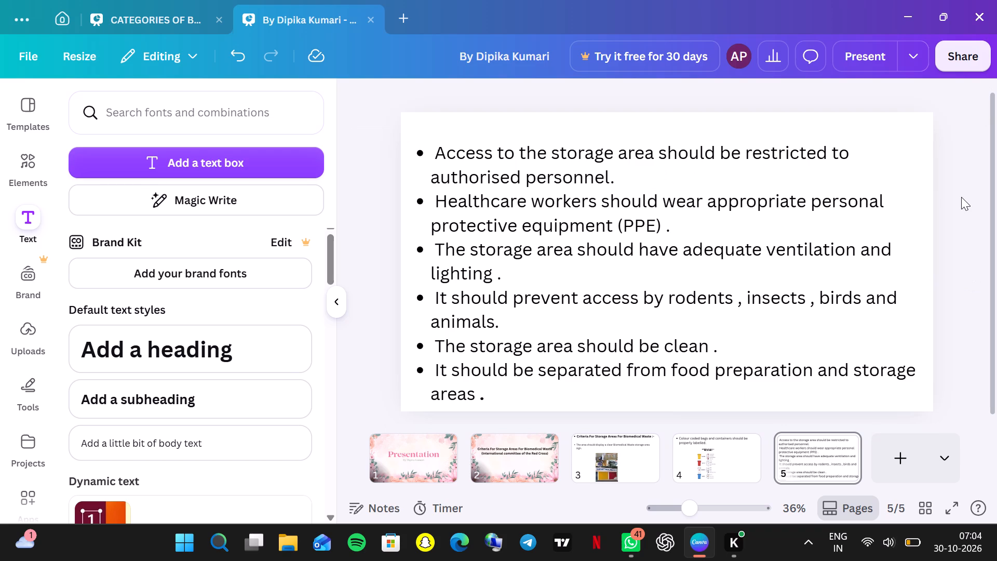
# Add a sixth page and apply the "Thank You" layout from the Pink Floral Illustrative Watercolor template to it.
pyautogui.click(907, 457)
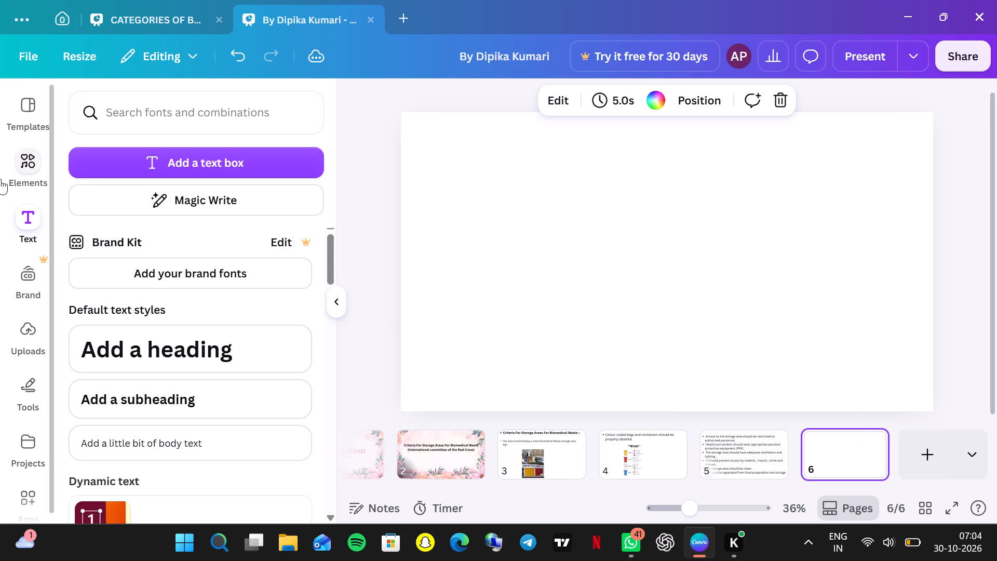
pyautogui.click(36, 99)
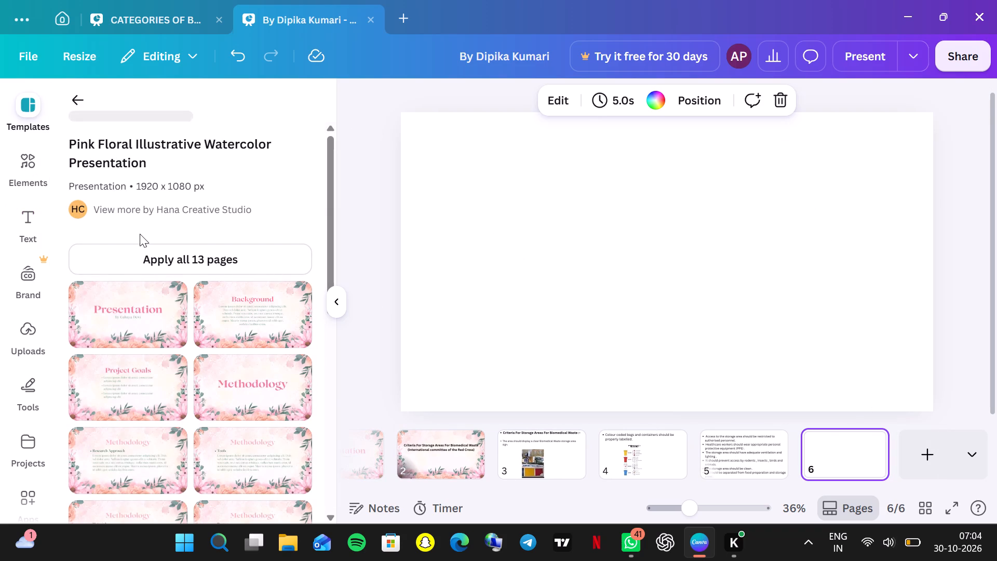
pyautogui.scroll(-4, 140, 234)
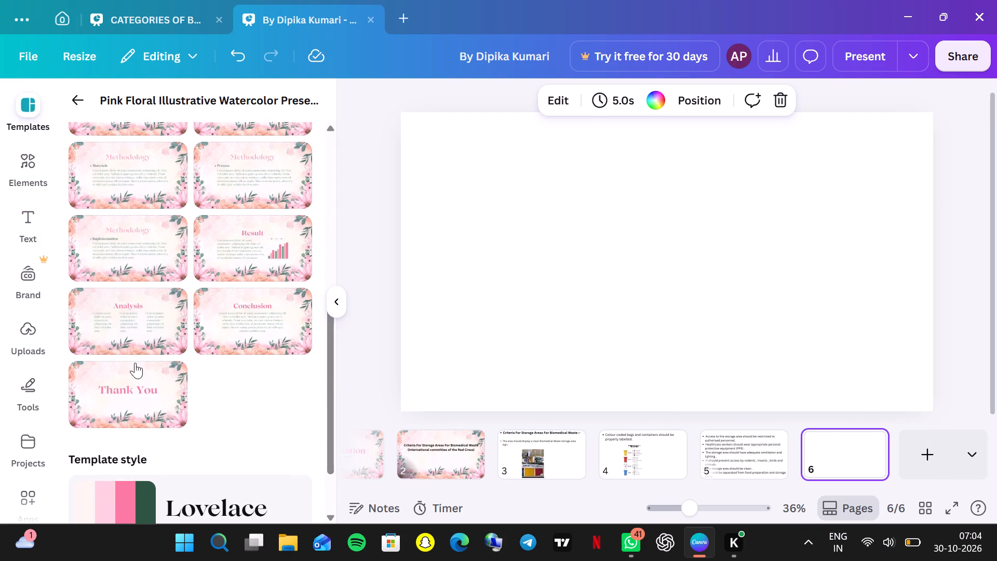
pyautogui.click(138, 386)
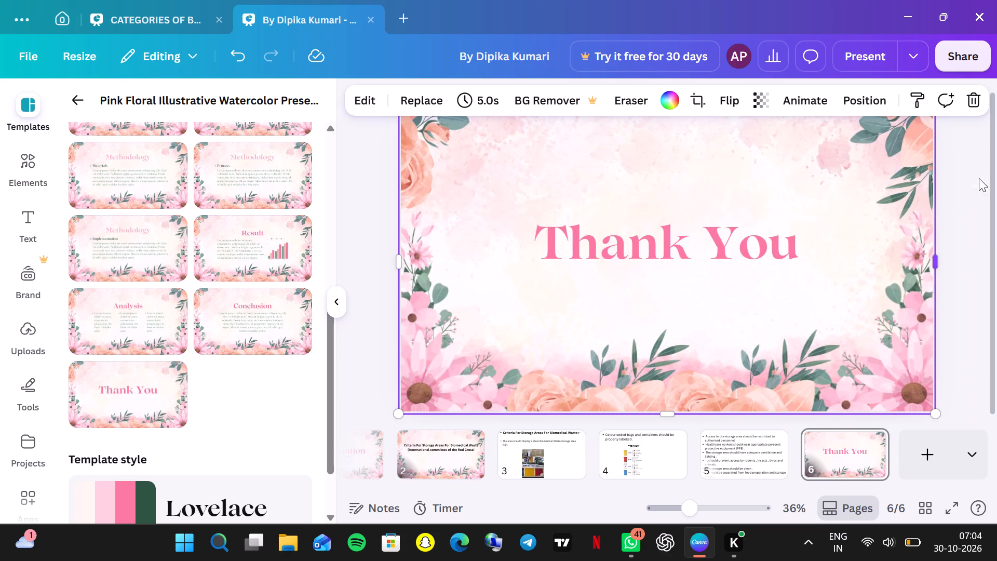
# Download all pages of the presentation as a digital PDF and save it in the Downloads folder under the suggested name.
pyautogui.click(981, 61)
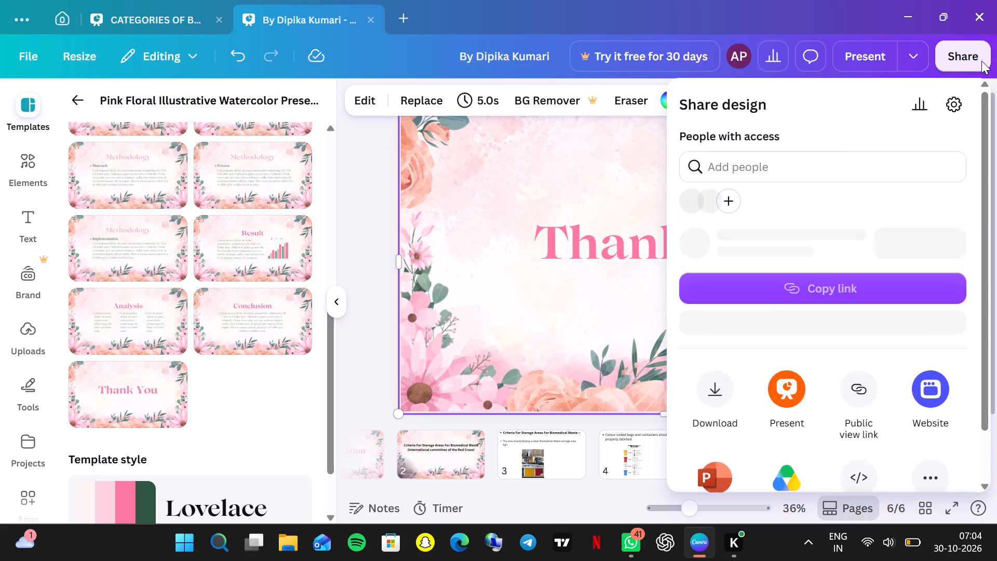
pyautogui.click(708, 438)
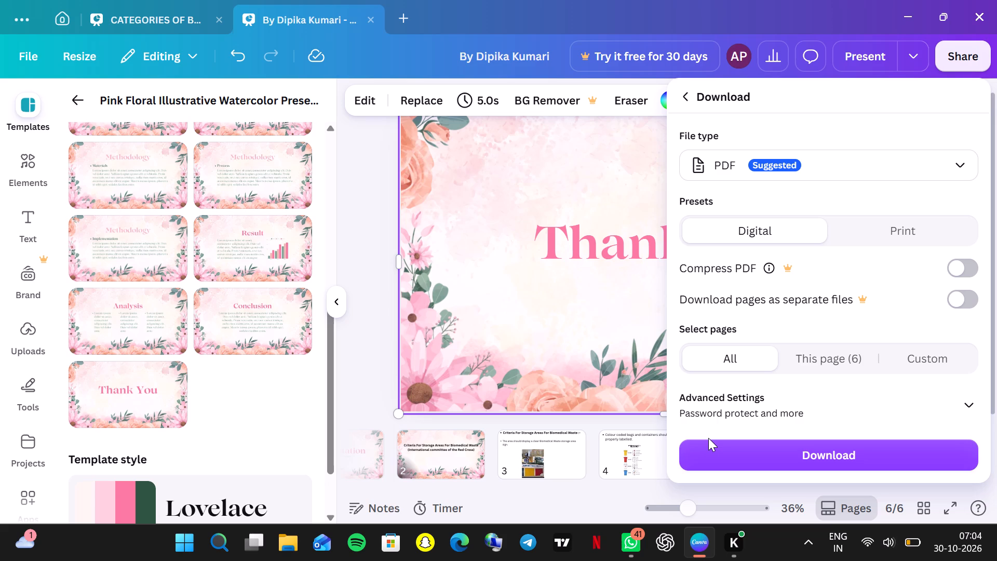
pyautogui.click(752, 464)
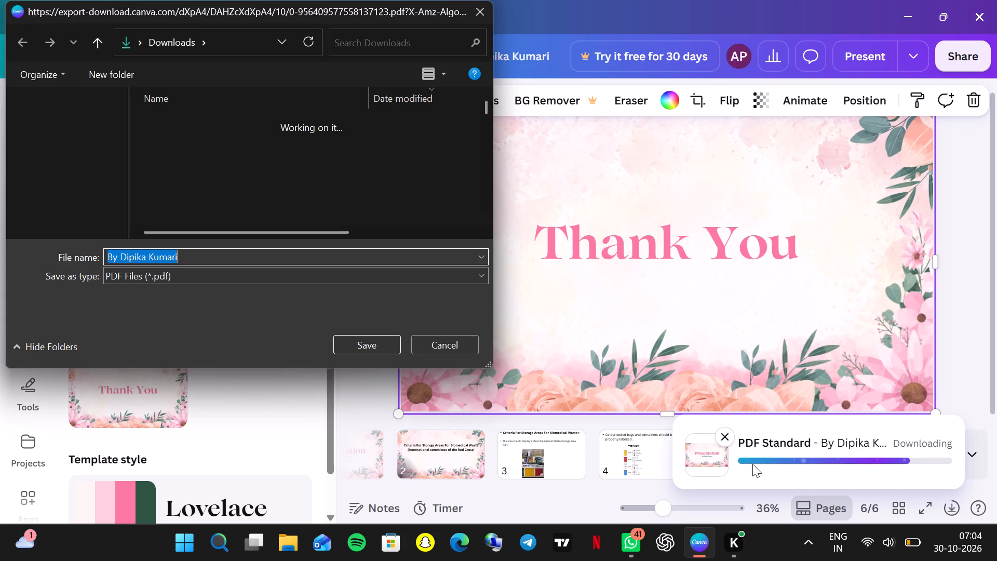
pyautogui.click(388, 349)
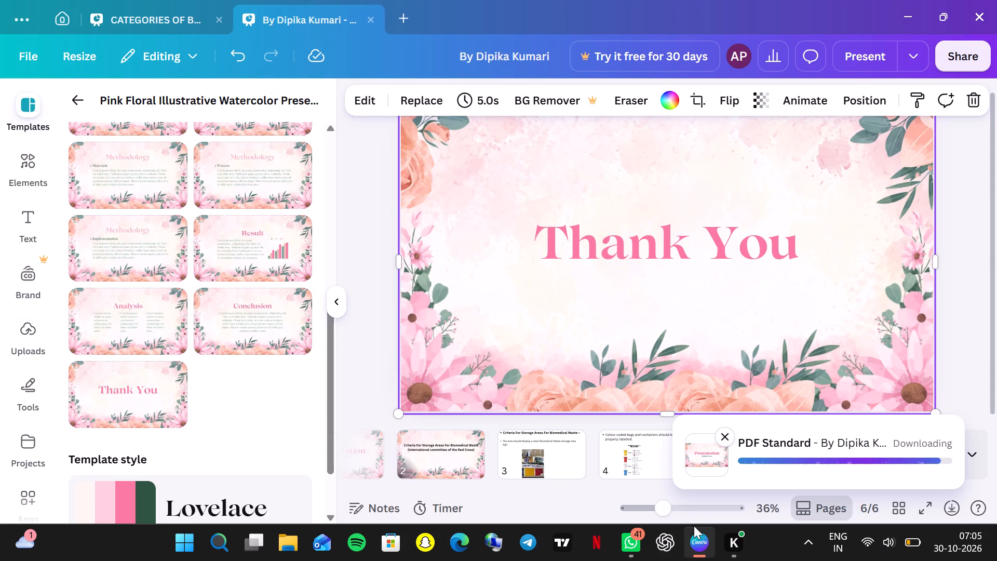
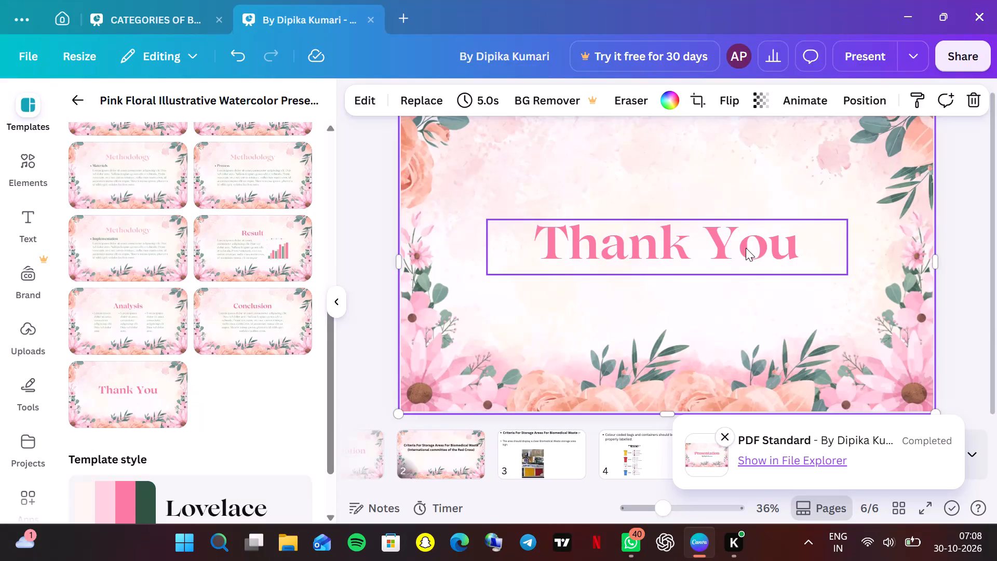
# Dismiss the notification for the completed PDF download.
pyautogui.click(726, 433)
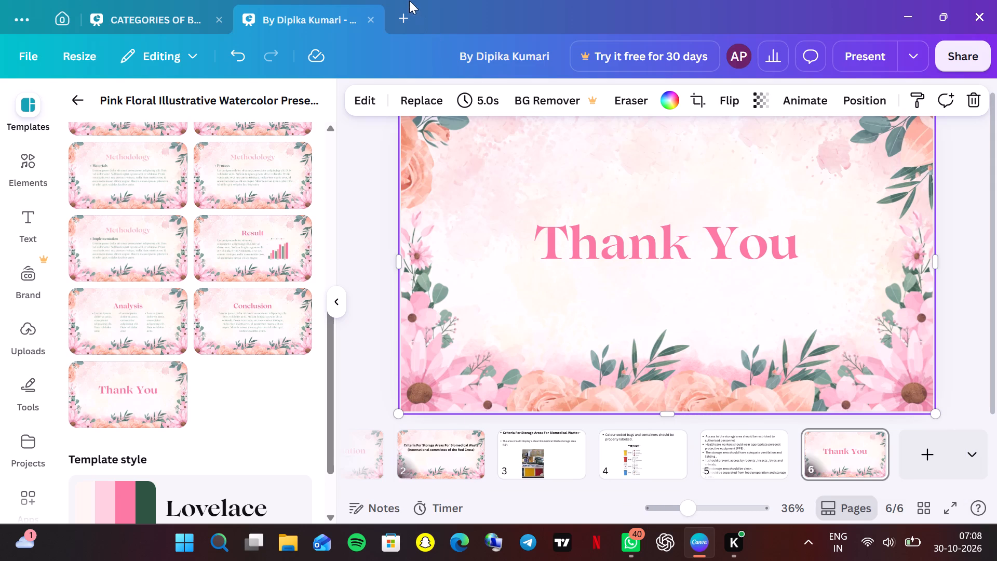
# Create a new blank presentation design in a separate tab.
pyautogui.click(401, 11)
pyautogui.scroll(-1, 474, 241)
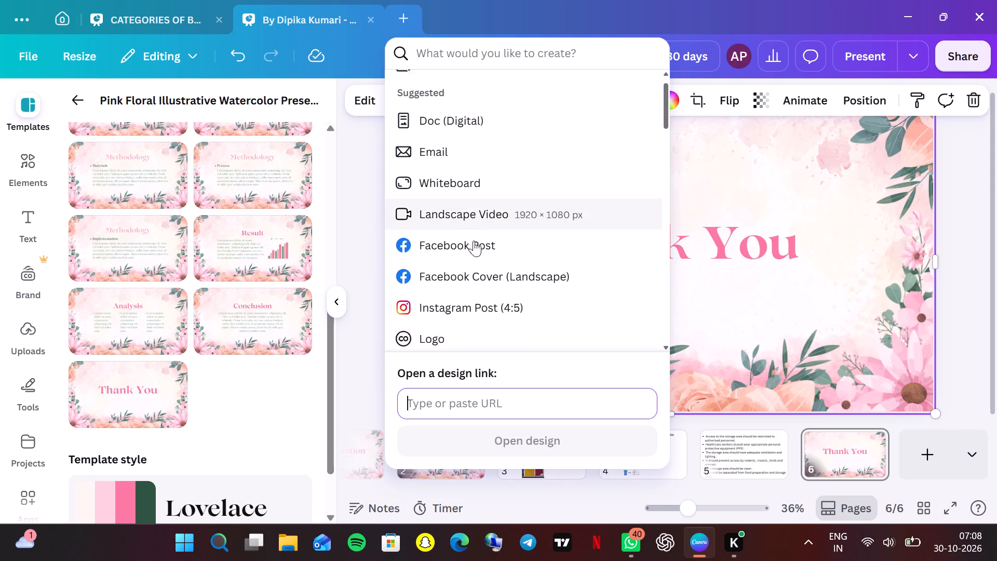
pyautogui.scroll(-1, 474, 241)
pyautogui.click(475, 294)
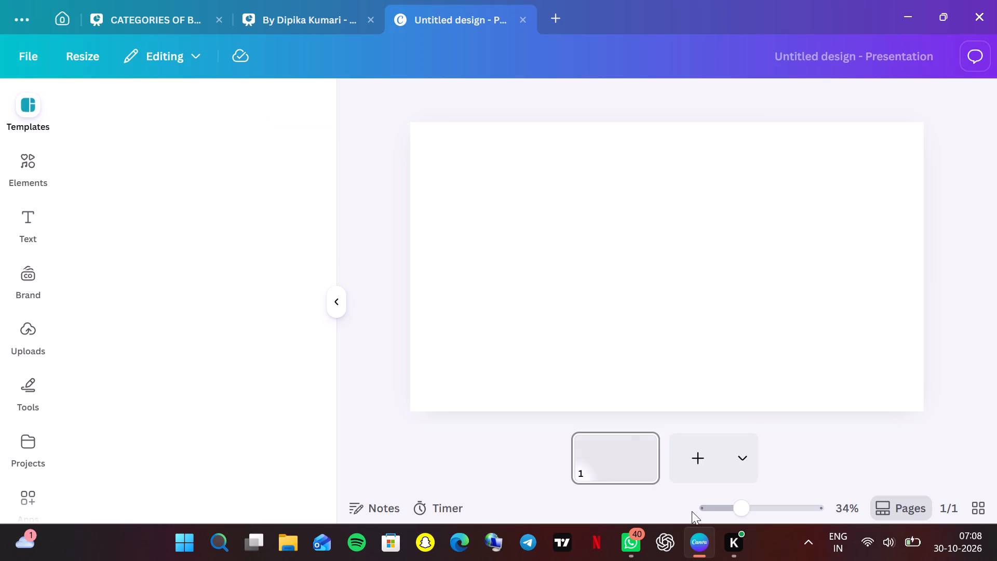
# Switch the computer's Wi-Fi connection to the "jio 5g" network.
pyautogui.click(885, 538)
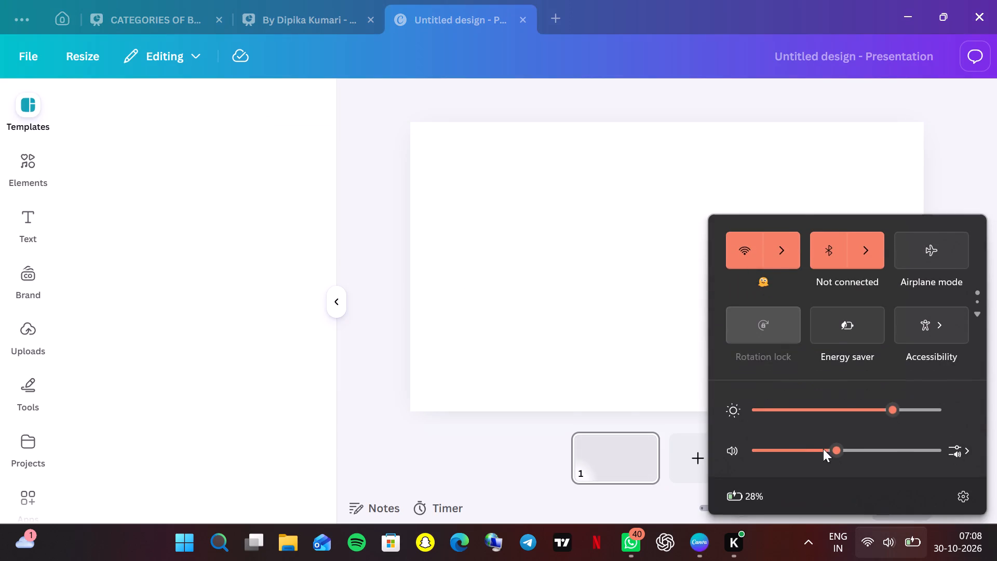
pyautogui.click(784, 250)
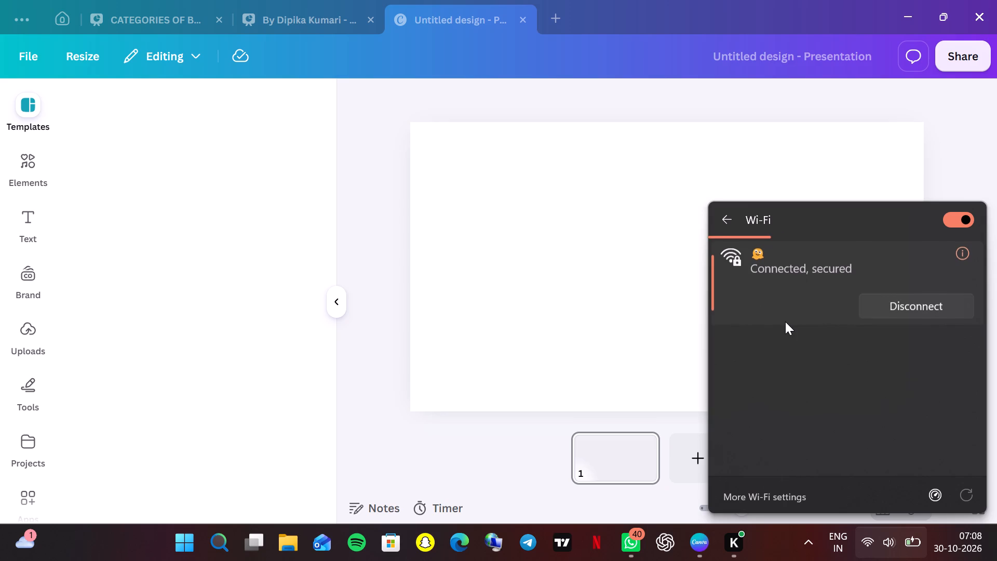
pyautogui.click(788, 349)
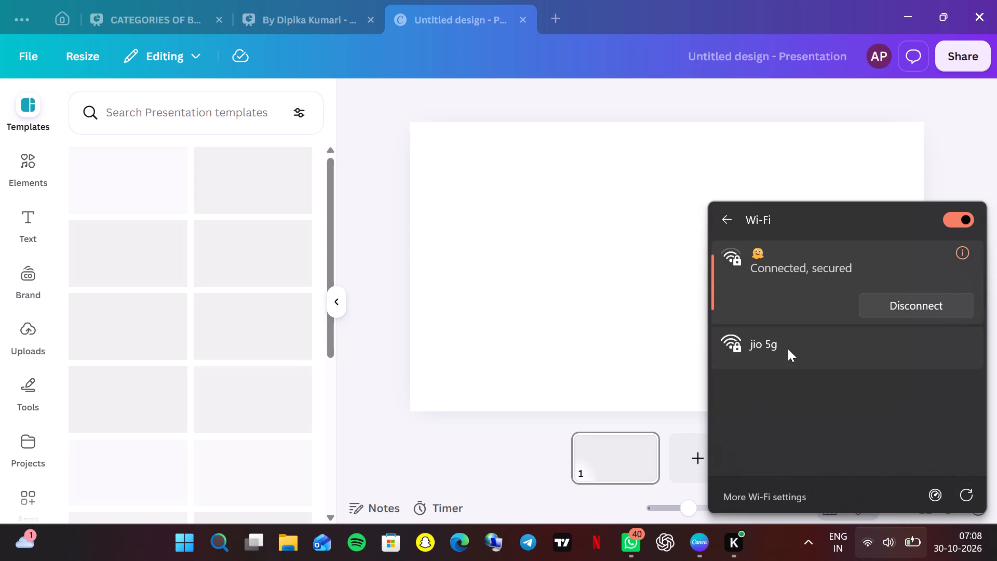
pyautogui.click(899, 373)
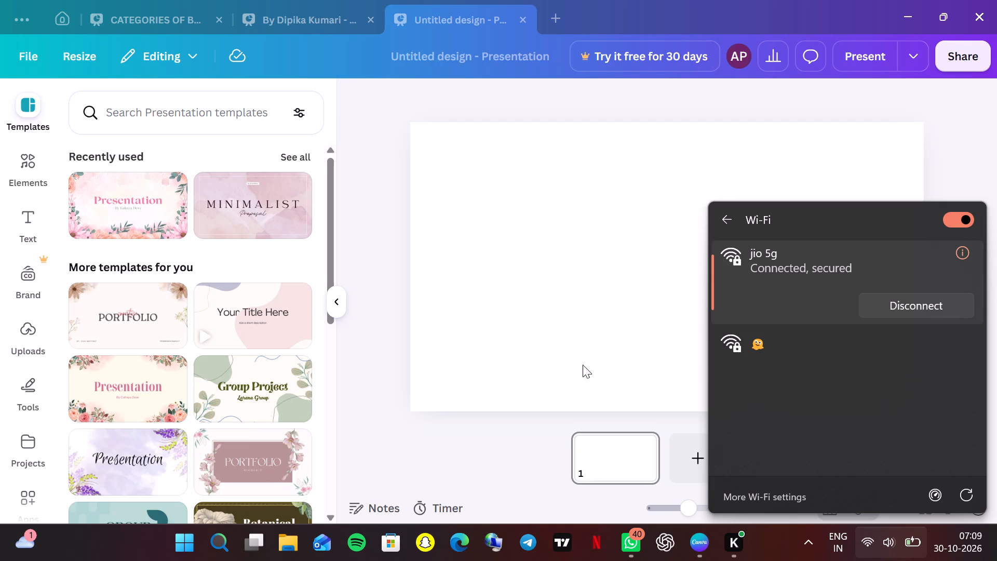
# Apply the "Group Project" cover layout from the Sage and White Modern Aesthetic Group Project Presentation template to page 1.
pyautogui.click(252, 406)
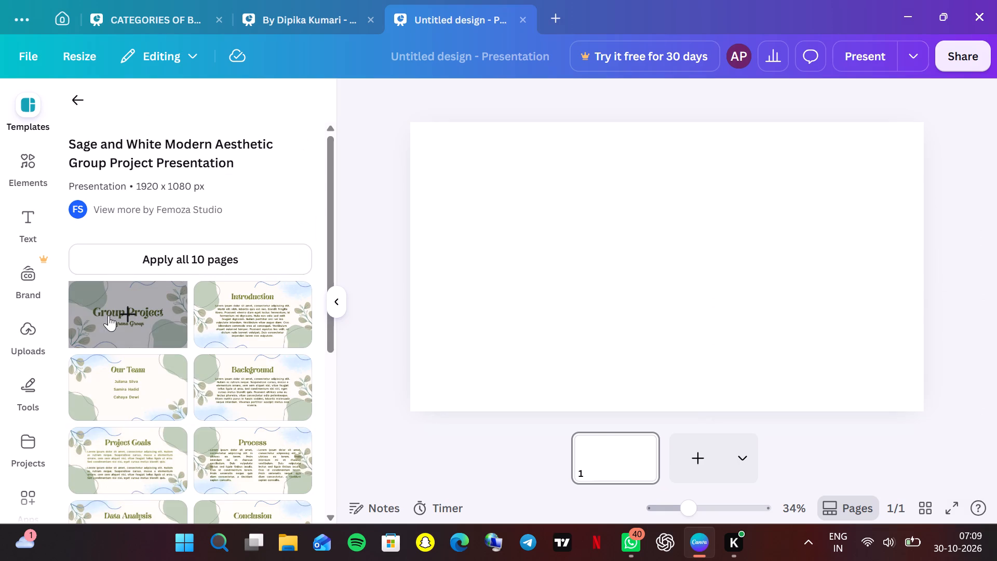
pyautogui.click(120, 324)
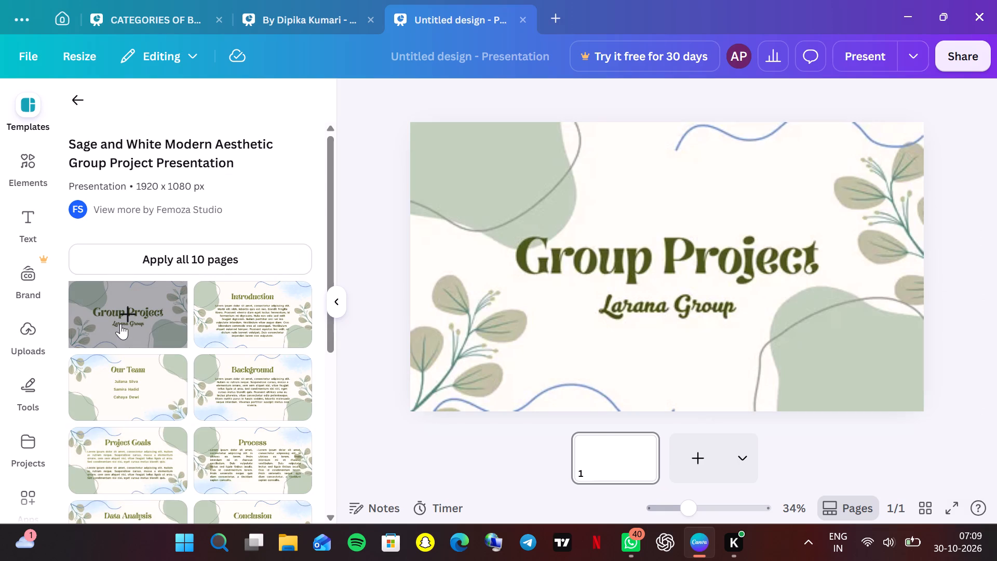
# Clear the "Group Project" title text on the cover page.
pyautogui.doubleClick(679, 271)
pyautogui.press('BackSpace')
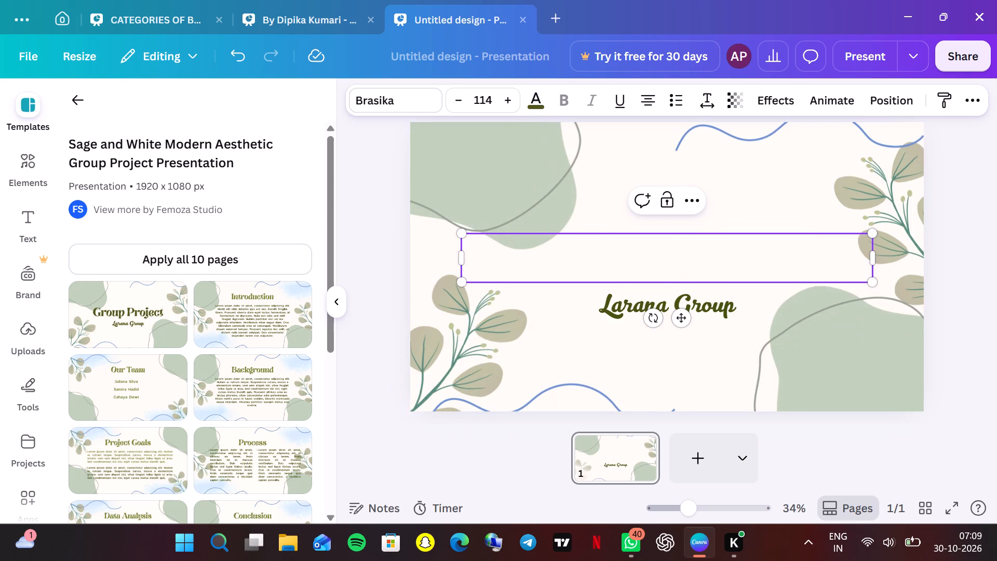
# Enter "PRESENTATION BY:-" as the title on the first page of the Sage and White presentation.
pyautogui.press('p')
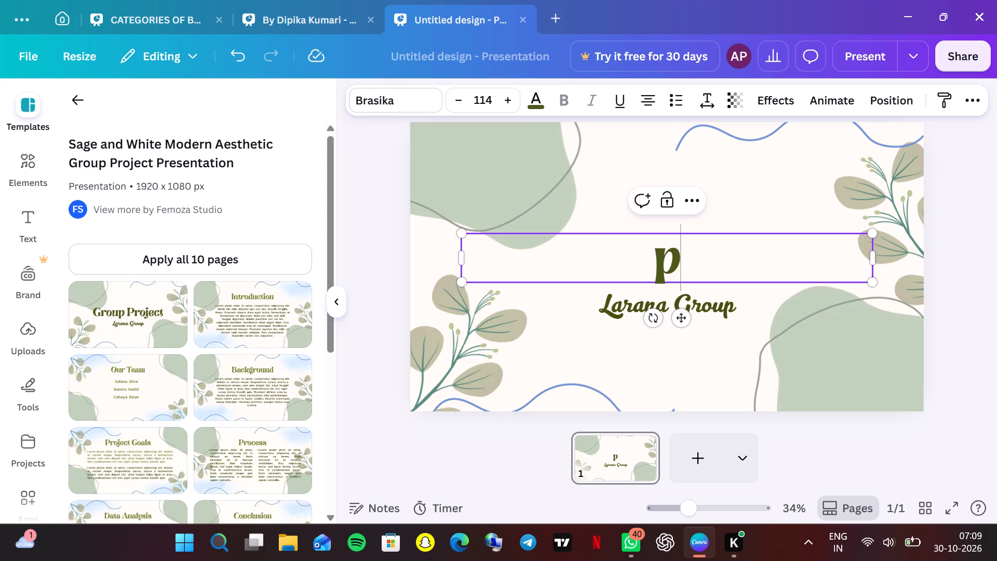
pyautogui.press('BackSpace')
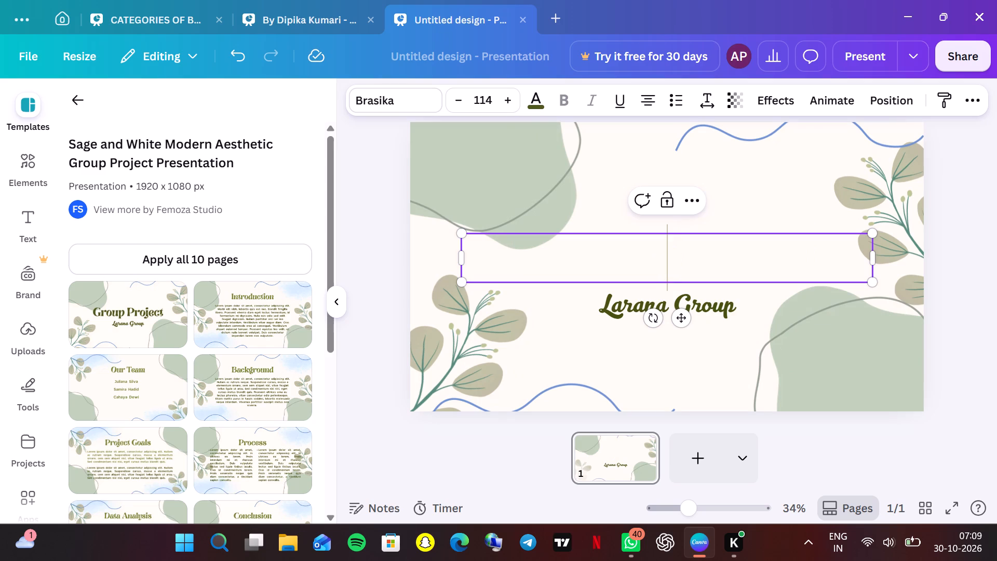
pyautogui.write('PRE')
pyautogui.write('SE')
pyautogui.write('NTATIO')
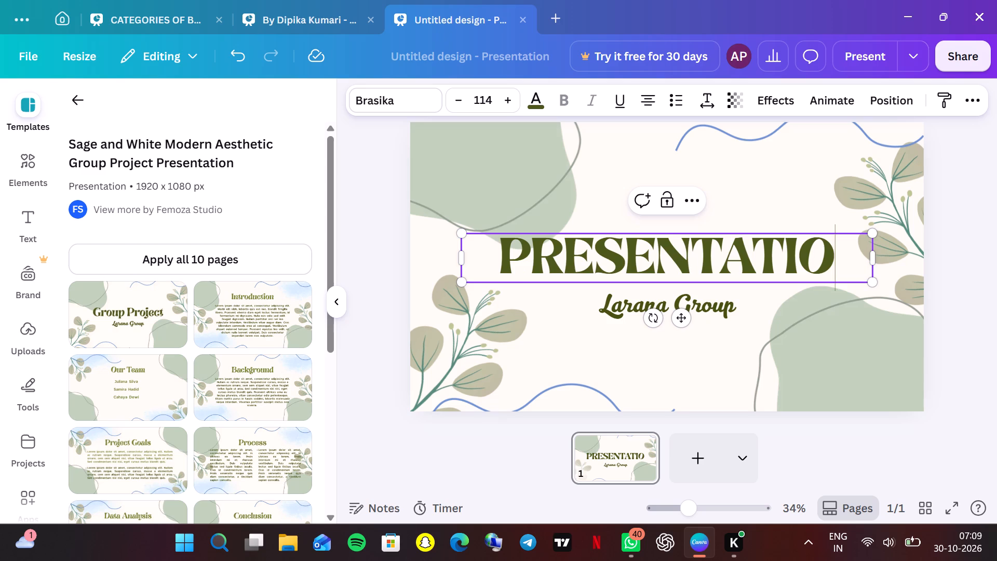
pyautogui.write('N')
pyautogui.press('space')
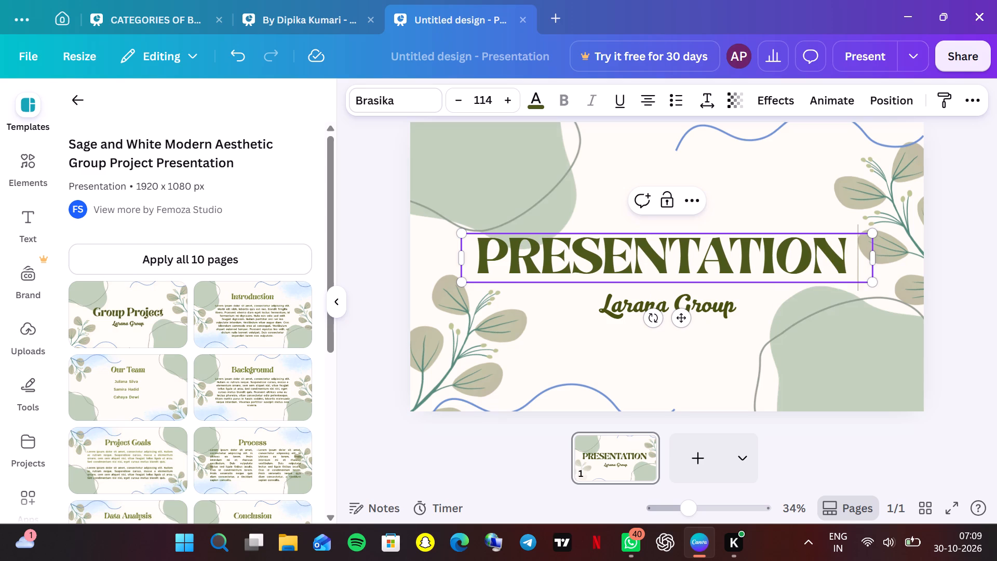
pyautogui.write('BY')
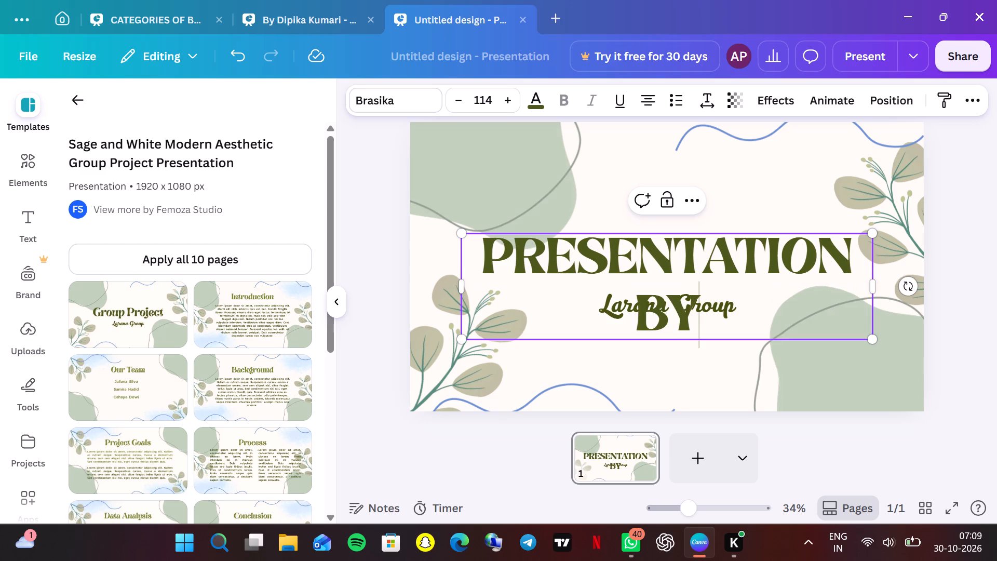
pyautogui.write(':-')
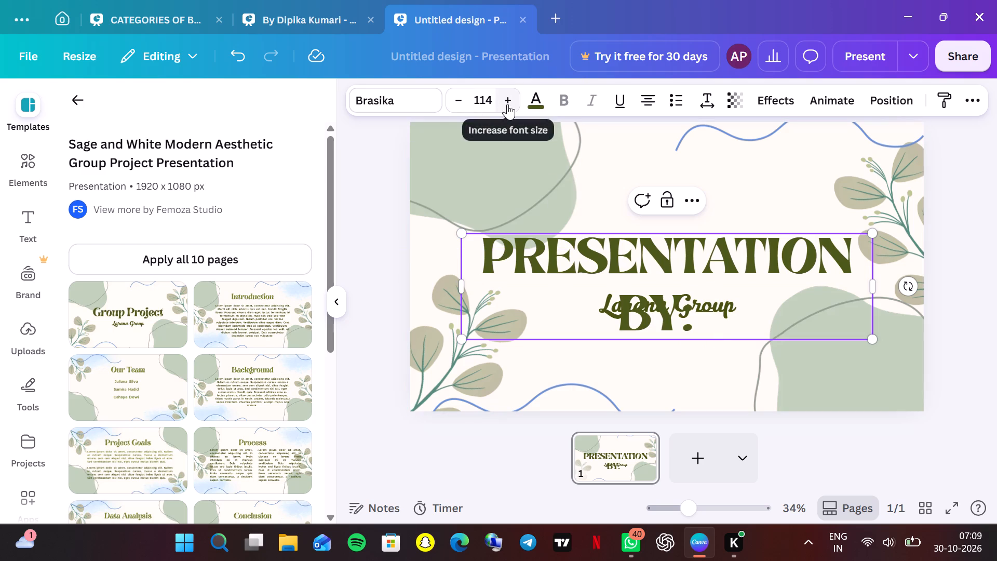
# Set the font size of the "PRESENTATION BY:-" title to 88.
pyautogui.click(492, 101)
pyautogui.scroll(-3, 490, 211)
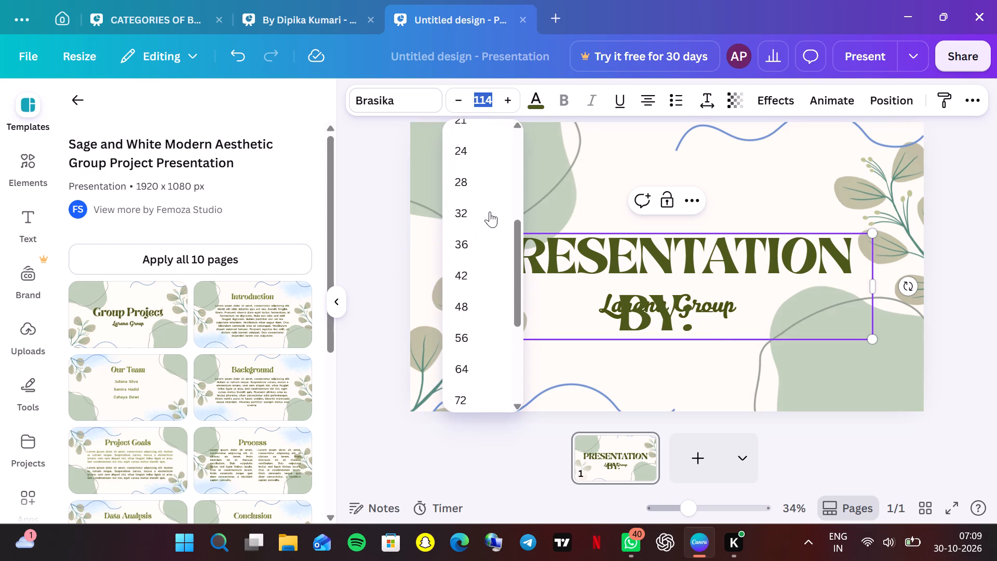
pyautogui.scroll(-2, 490, 211)
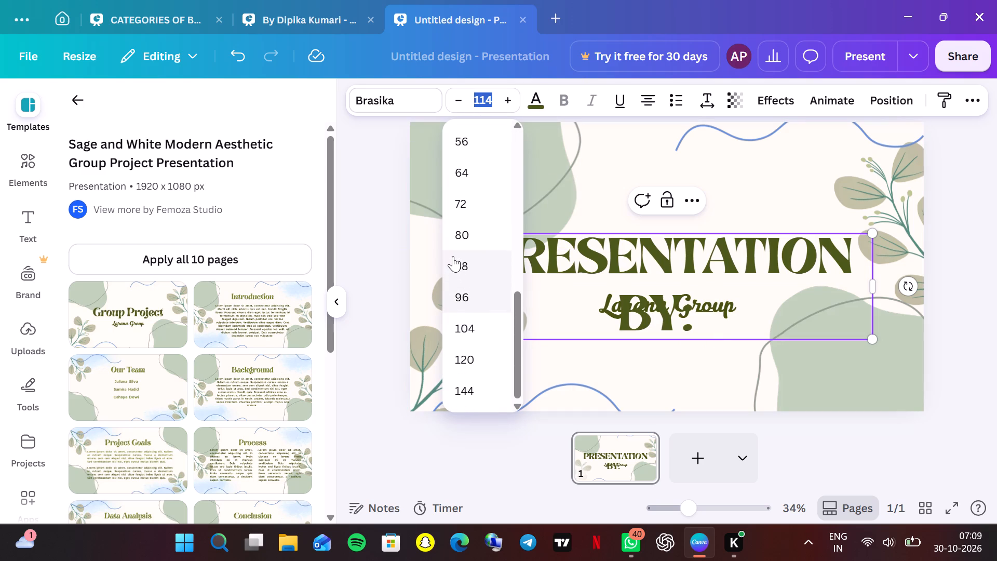
pyautogui.click(453, 256)
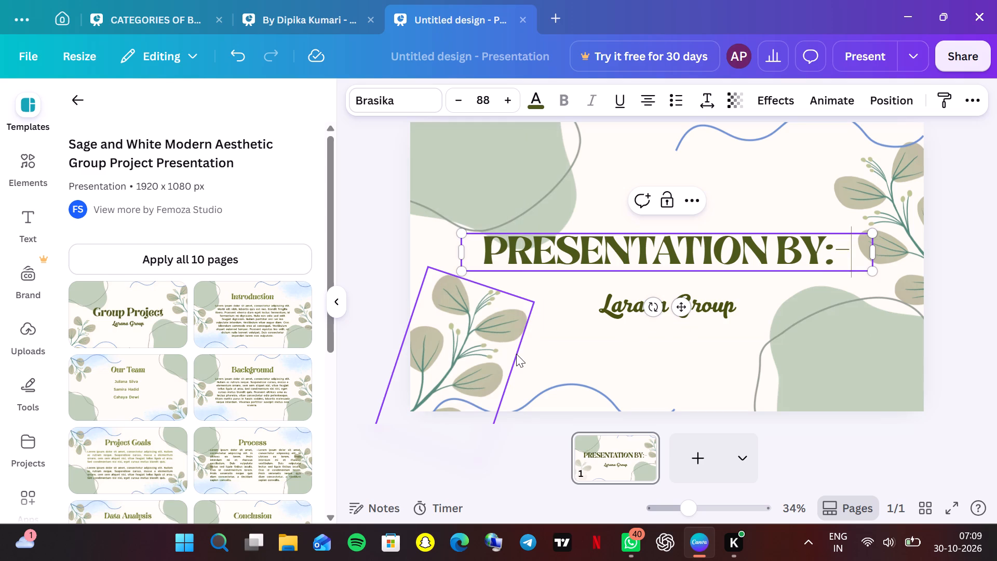
# Replace the "Larana Group" subtitle with the presenter's full name in capital letters.
pyautogui.doubleClick(645, 319)
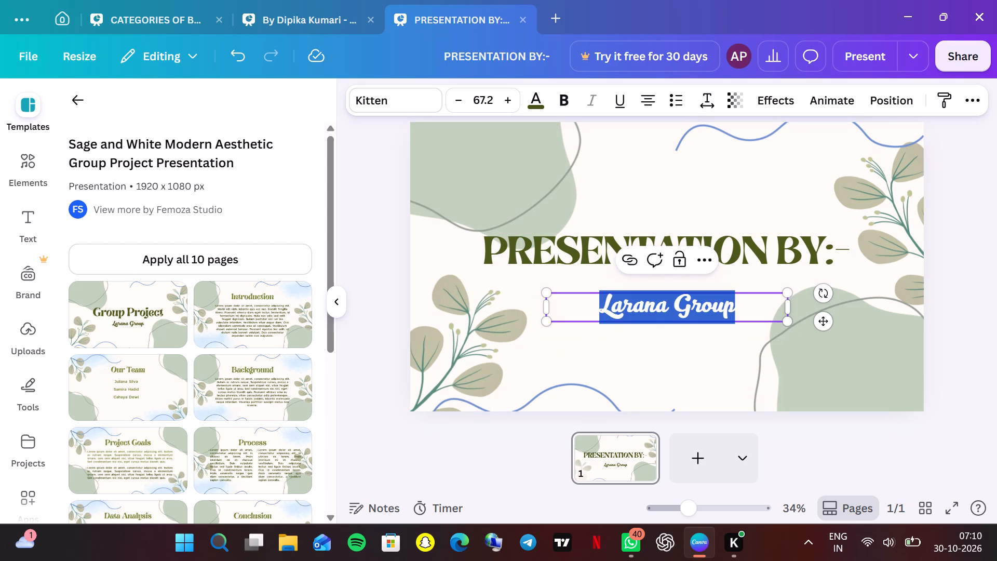
pyautogui.press('BackSpace')
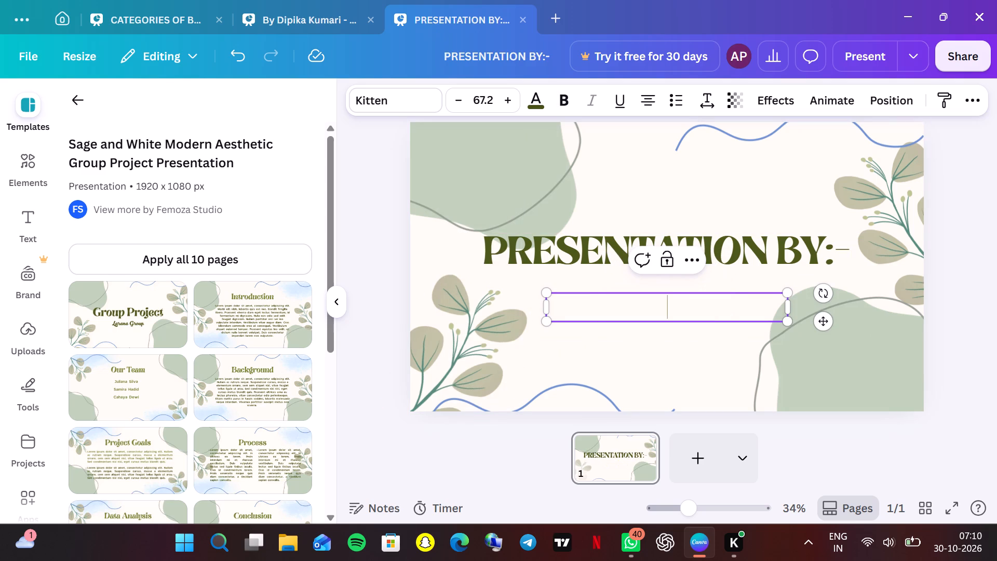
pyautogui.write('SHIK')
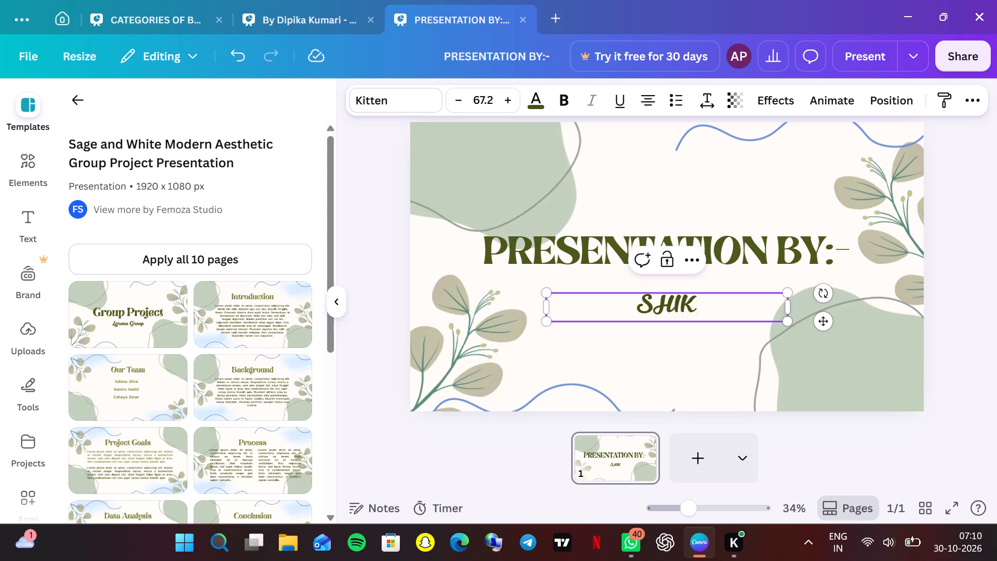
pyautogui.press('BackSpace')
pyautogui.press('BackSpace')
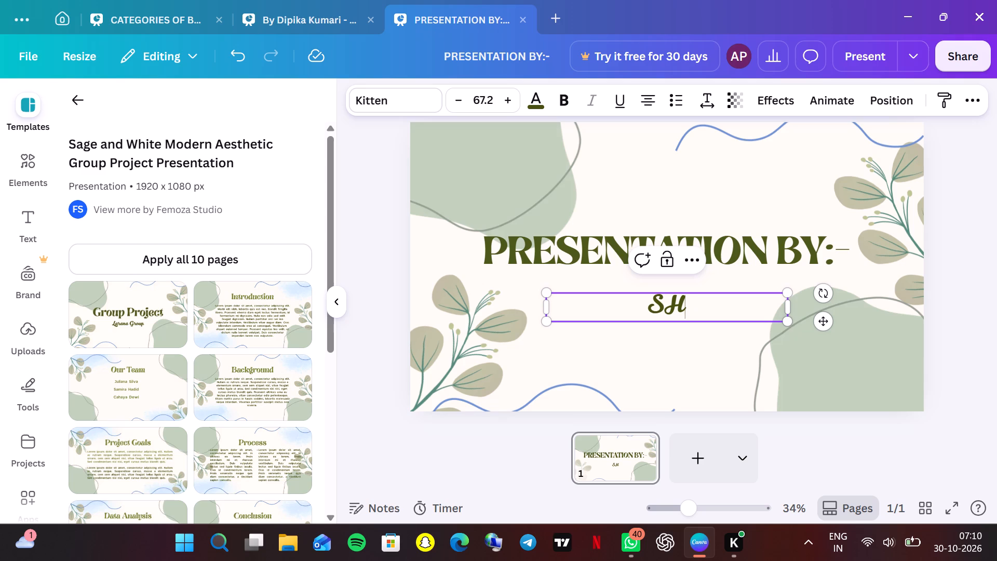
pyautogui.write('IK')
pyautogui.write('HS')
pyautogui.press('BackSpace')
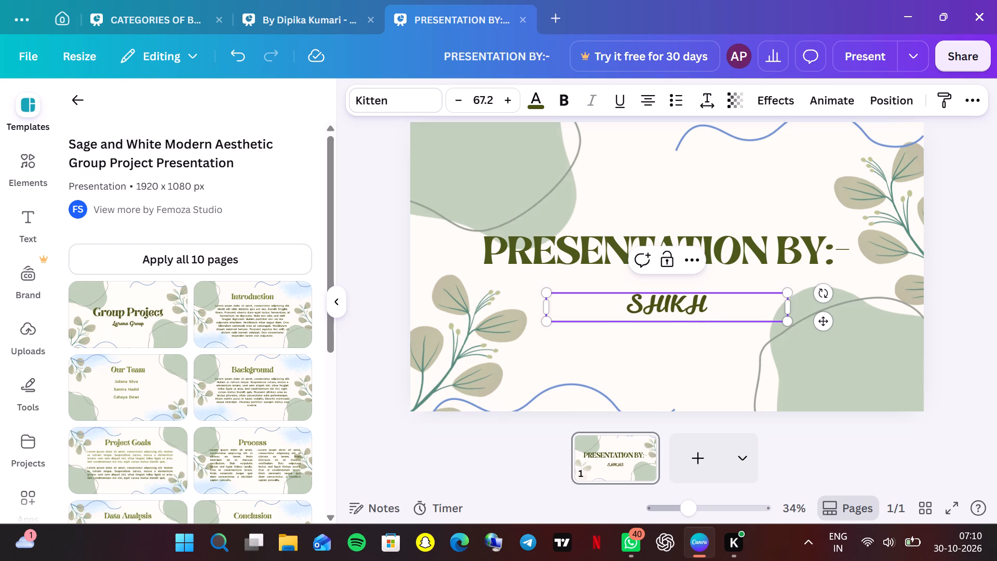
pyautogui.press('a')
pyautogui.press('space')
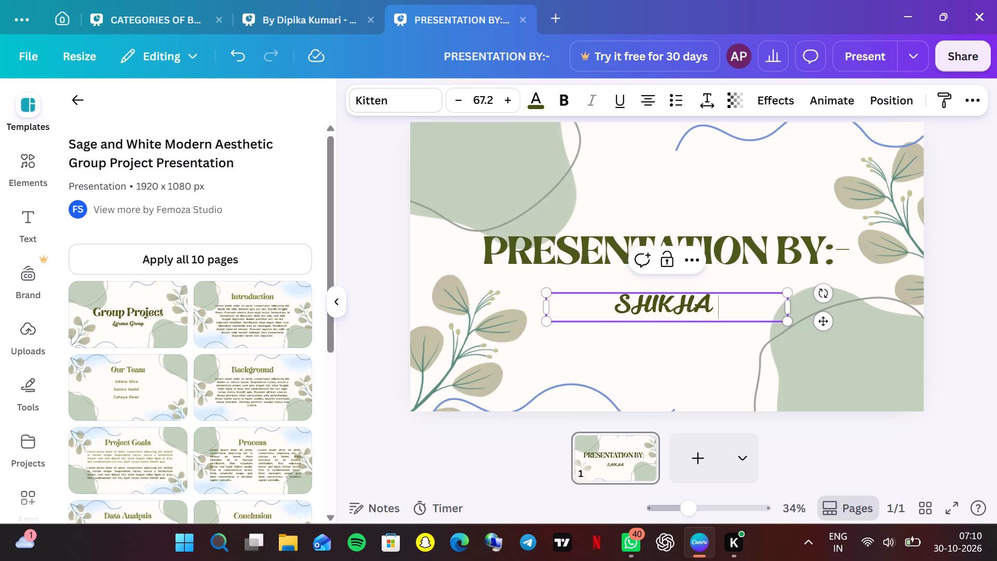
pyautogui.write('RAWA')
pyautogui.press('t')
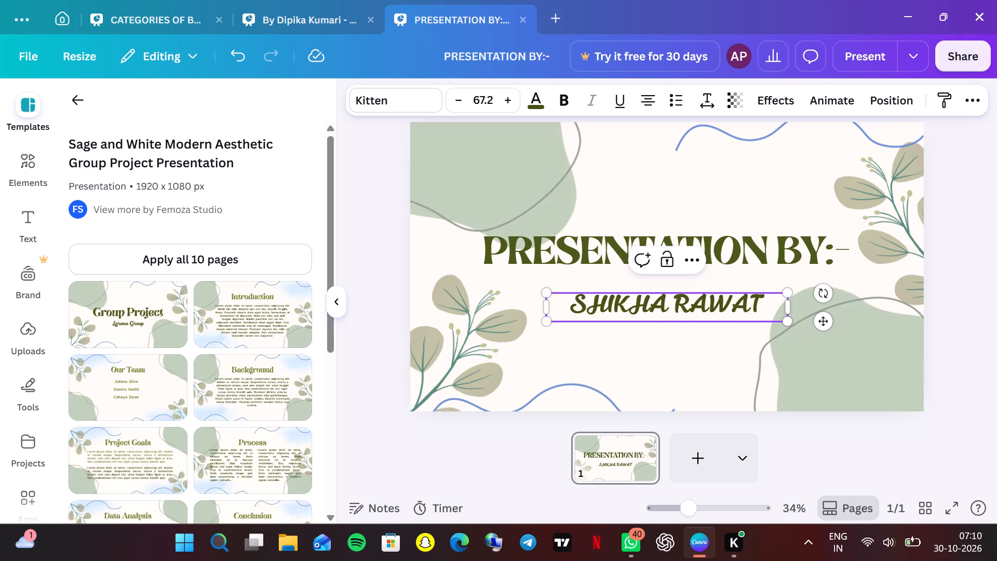
# Rewrite the presenter's name in the subtitle with only the initials capitalised, and deselect the text box.
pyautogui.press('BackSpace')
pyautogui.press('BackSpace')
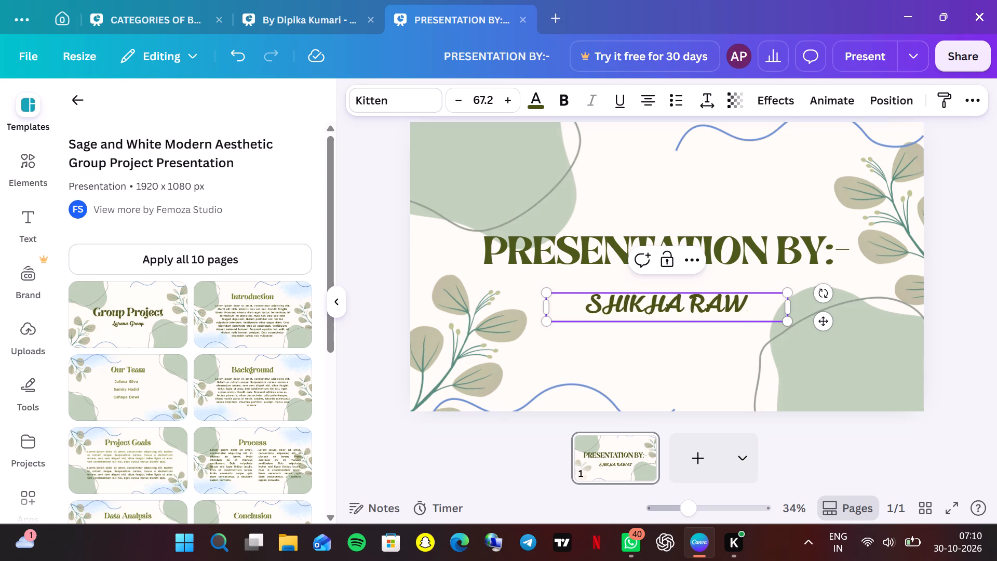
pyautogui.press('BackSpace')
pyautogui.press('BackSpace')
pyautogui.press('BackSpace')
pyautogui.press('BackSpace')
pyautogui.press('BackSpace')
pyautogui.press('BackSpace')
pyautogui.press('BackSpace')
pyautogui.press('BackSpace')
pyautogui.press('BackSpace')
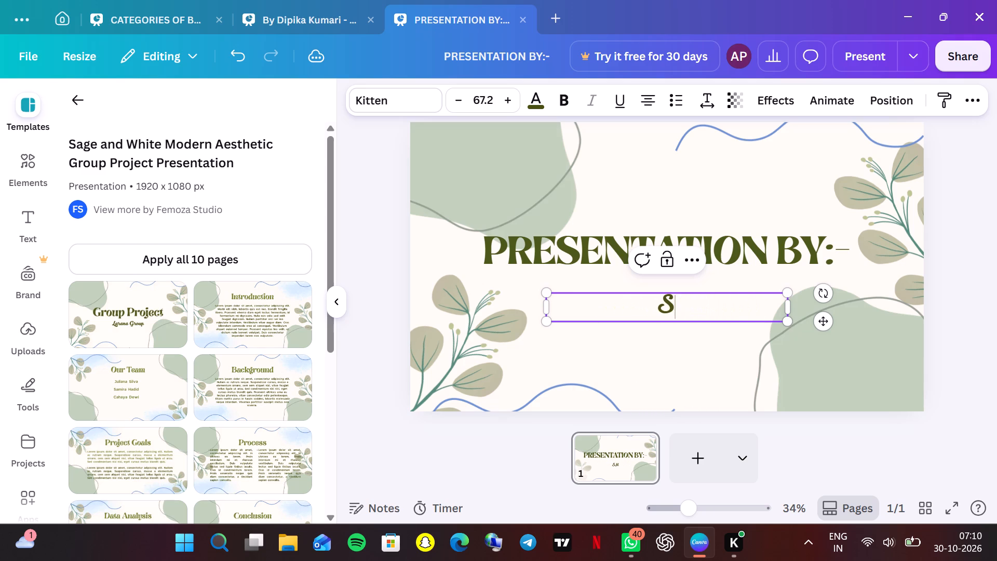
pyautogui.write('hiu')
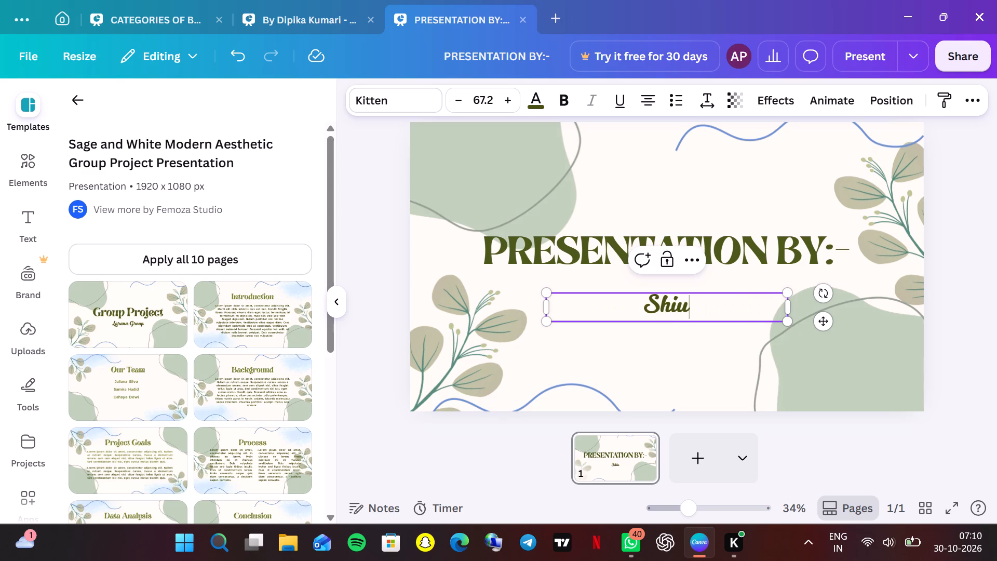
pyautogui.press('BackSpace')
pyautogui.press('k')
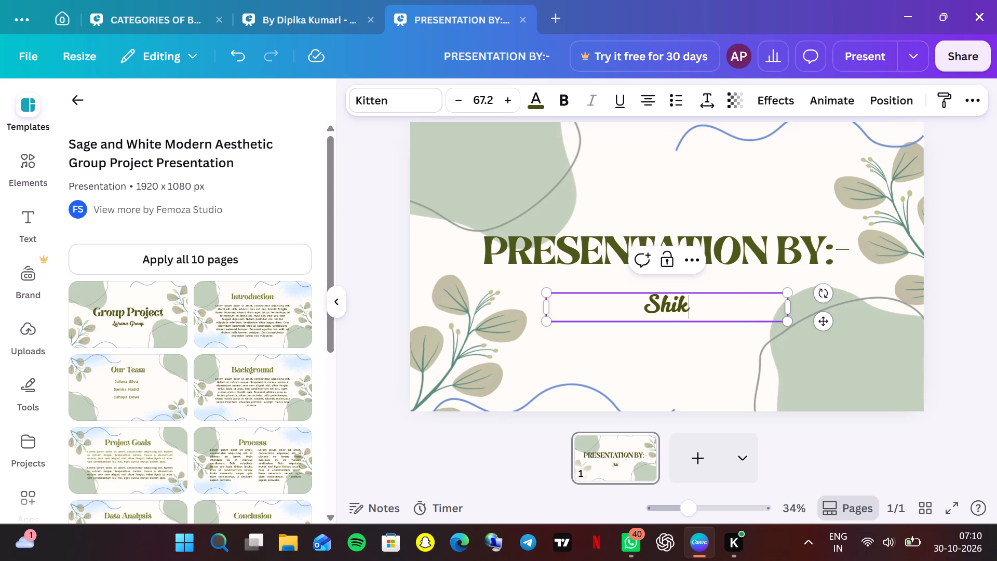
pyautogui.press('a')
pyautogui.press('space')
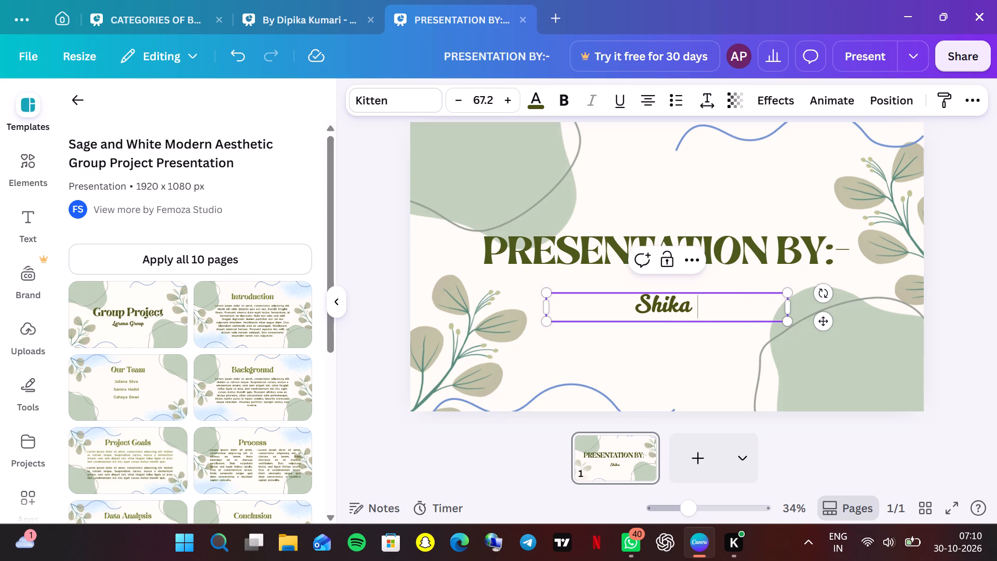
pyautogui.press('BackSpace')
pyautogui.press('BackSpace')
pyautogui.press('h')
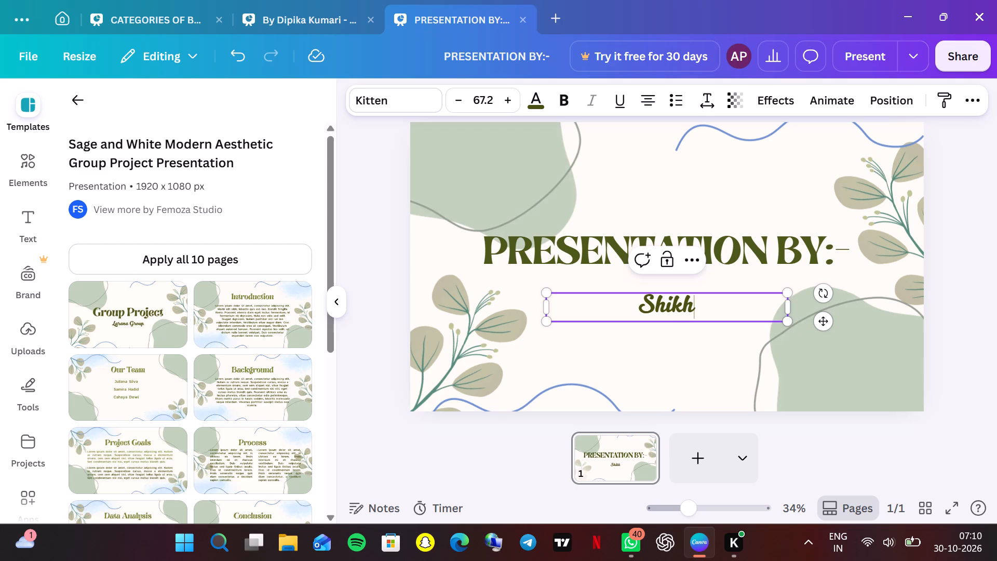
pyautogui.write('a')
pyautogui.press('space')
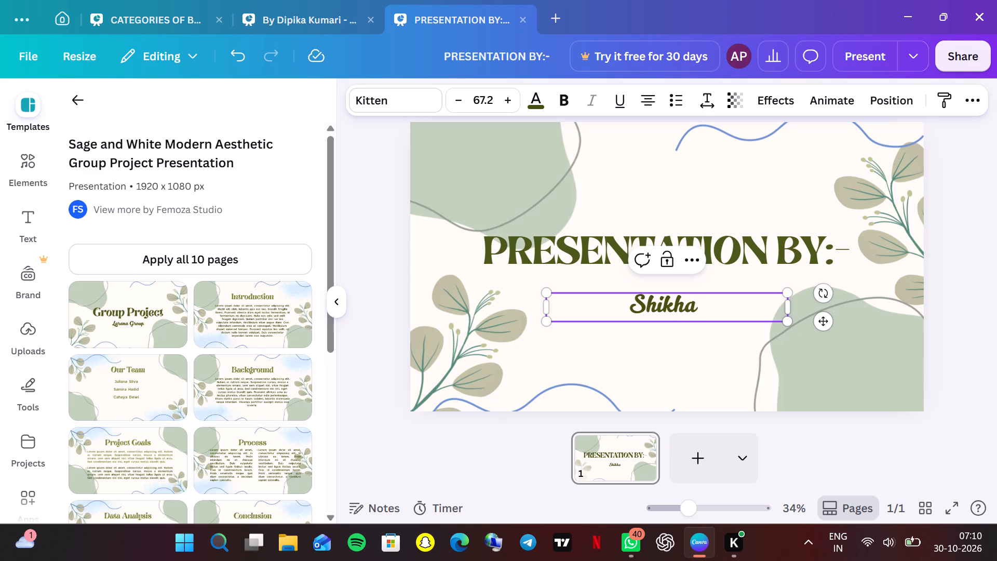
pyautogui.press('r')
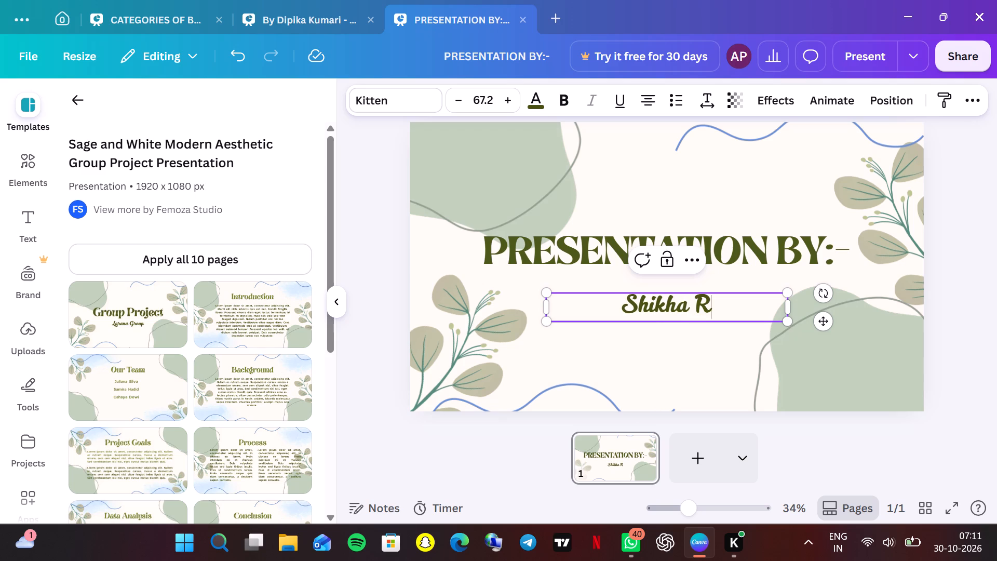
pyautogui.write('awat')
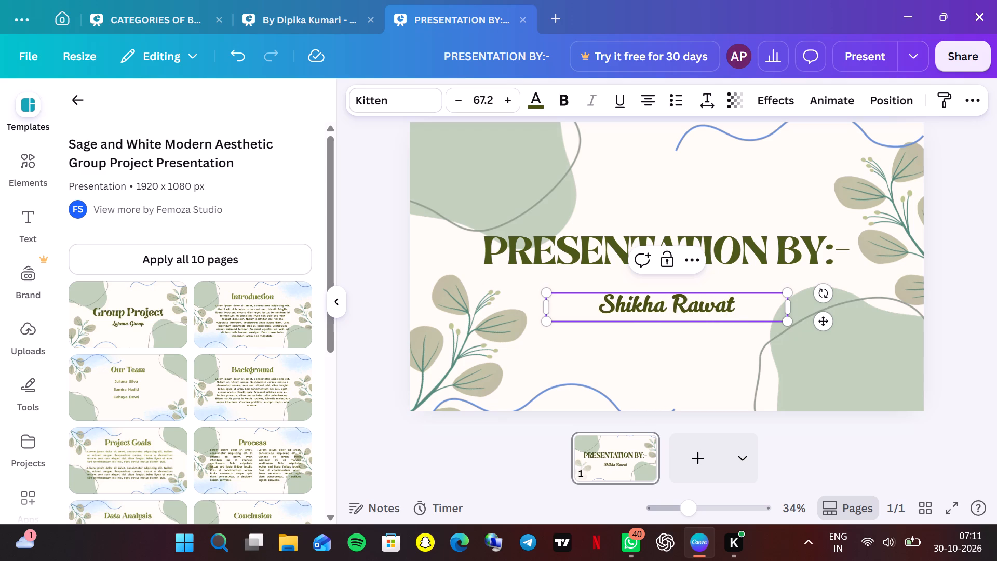
pyautogui.click(730, 365)
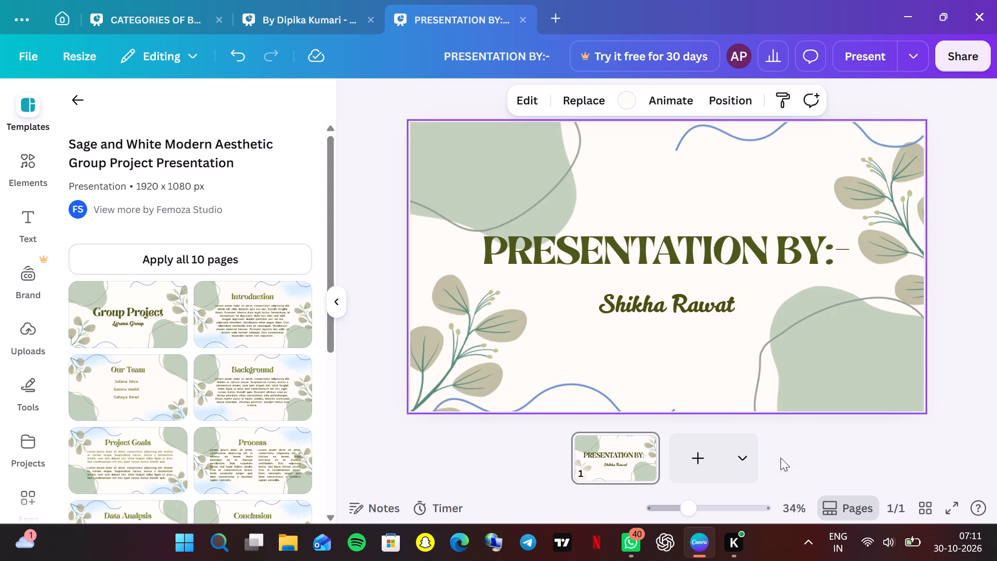
# Add a second page and apply the "Our Team" layout from the Sage and White Modern Aesthetic template to it.
pyautogui.click(707, 448)
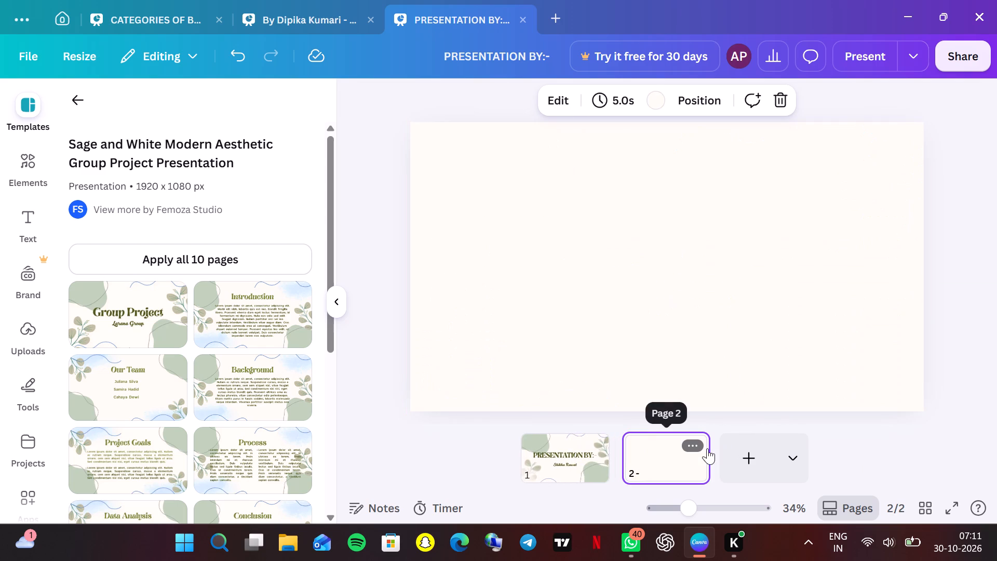
pyautogui.click(124, 386)
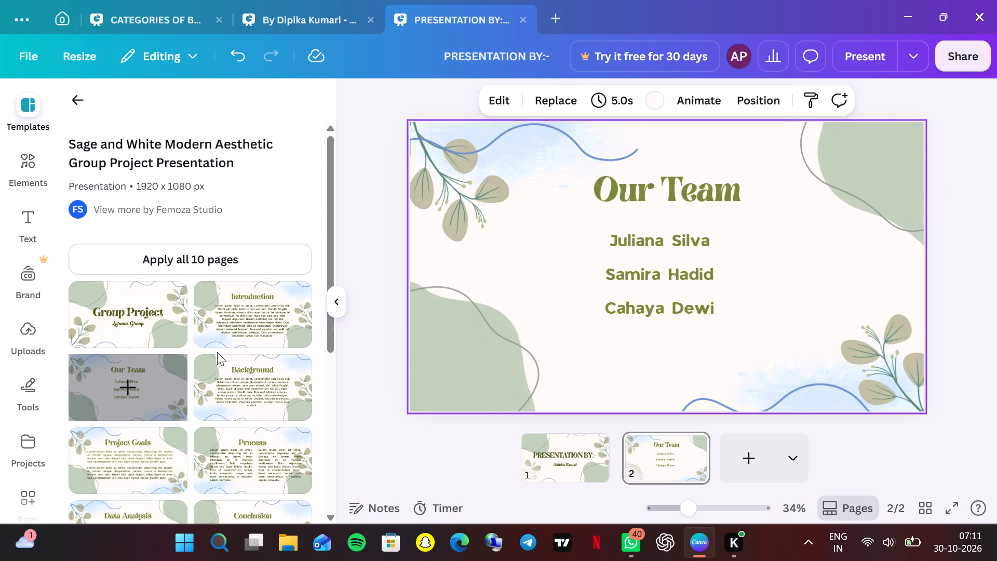
# Replace the "Our Team" heading on the second page with "Topic:".
pyautogui.doubleClick(627, 195)
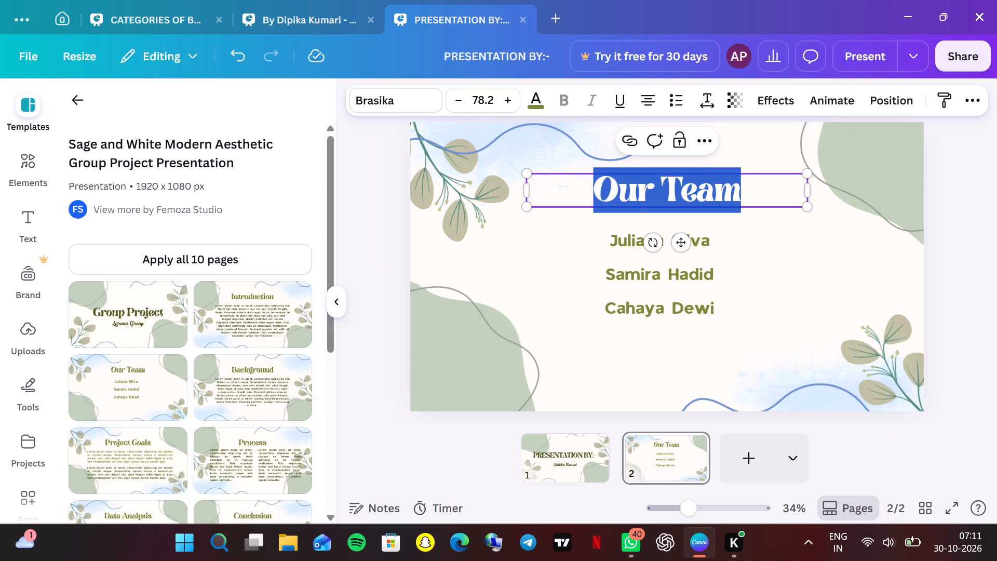
pyautogui.press('BackSpace')
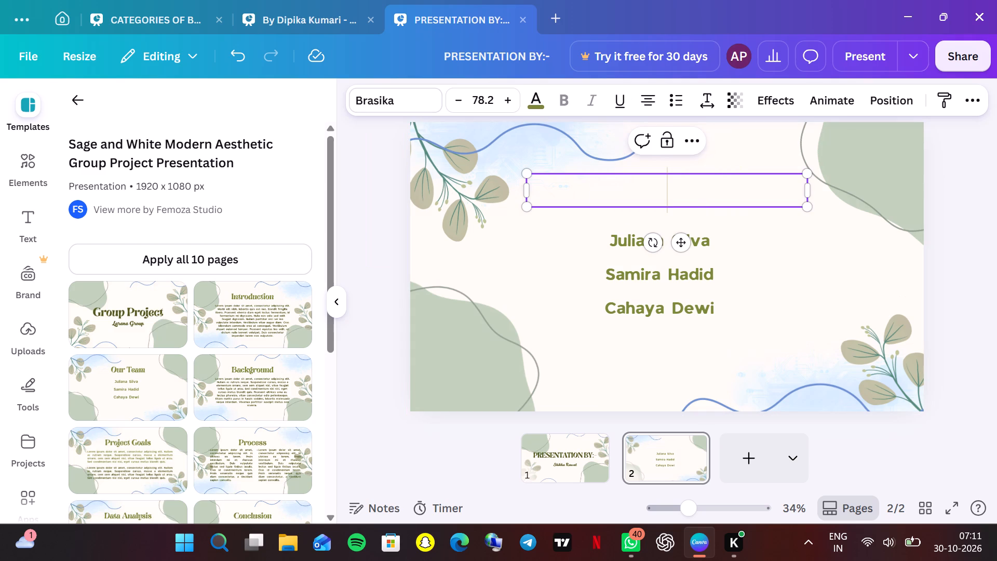
pyautogui.press('t')
pyautogui.write('opi')
pyautogui.press('c')
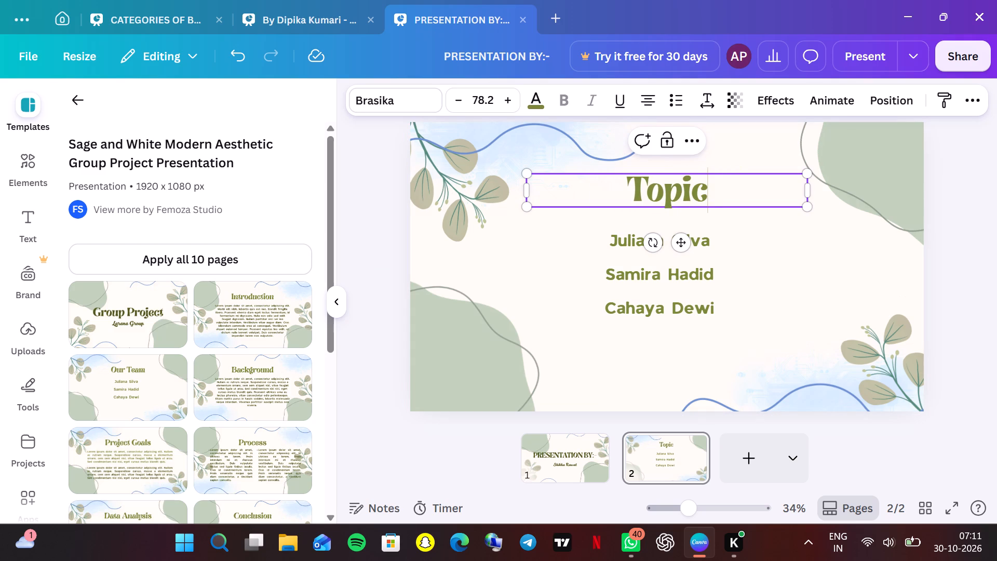
pyautogui.write(':-')
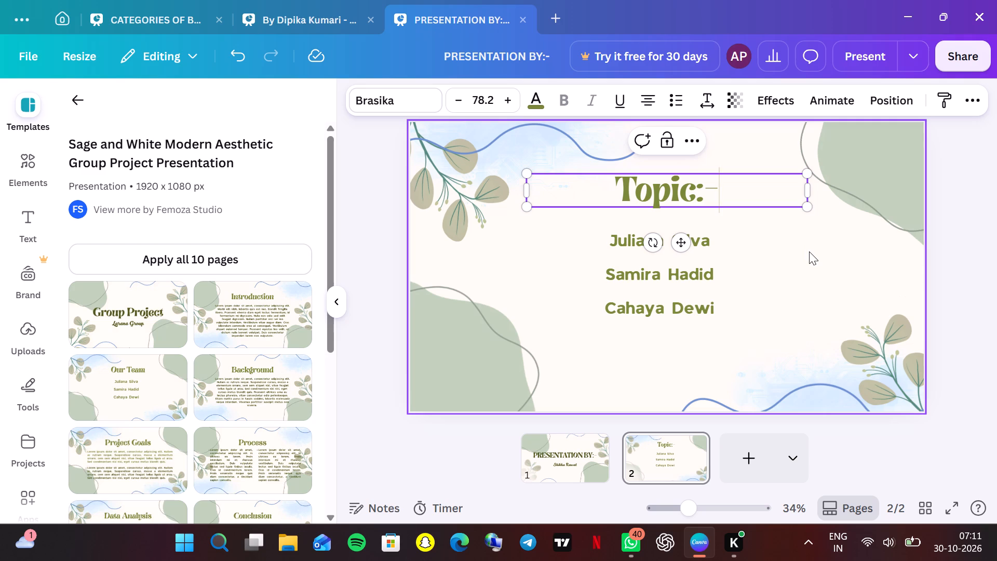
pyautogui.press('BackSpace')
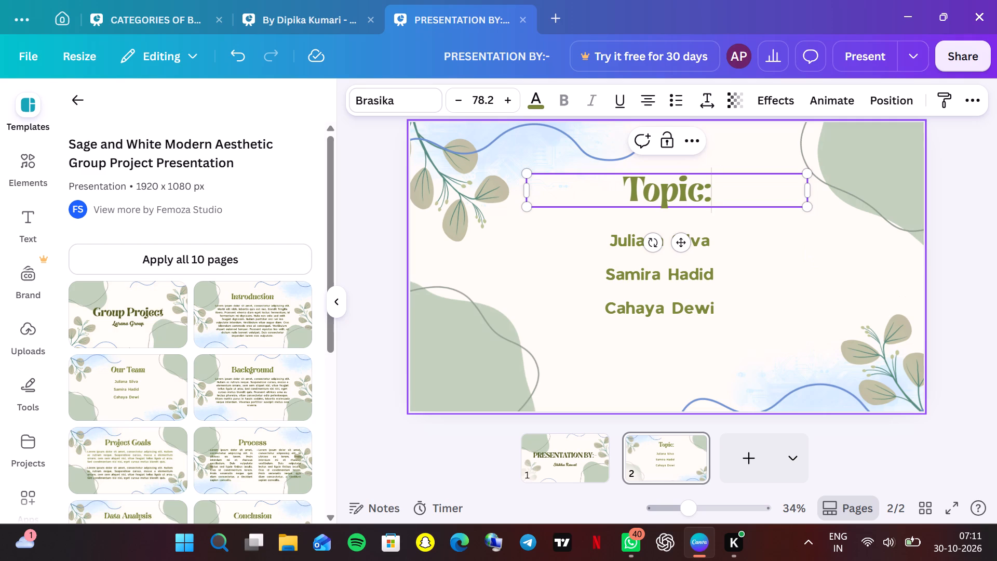
# Clear the "Topic:" text from the heading on the second page, leaving its text box open for editing.
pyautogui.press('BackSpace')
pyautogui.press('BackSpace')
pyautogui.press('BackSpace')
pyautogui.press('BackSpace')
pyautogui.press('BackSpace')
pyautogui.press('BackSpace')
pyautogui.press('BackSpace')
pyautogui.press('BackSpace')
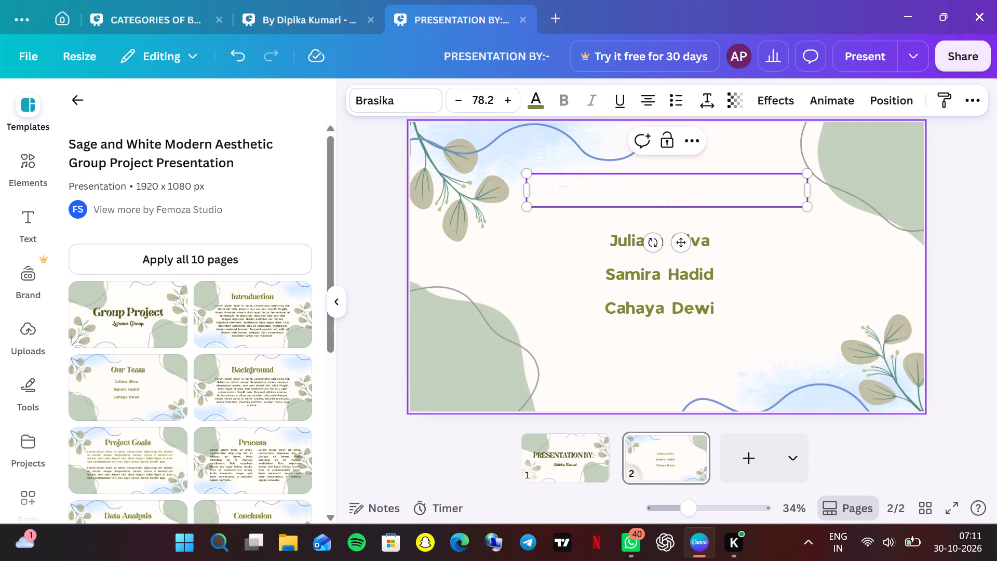
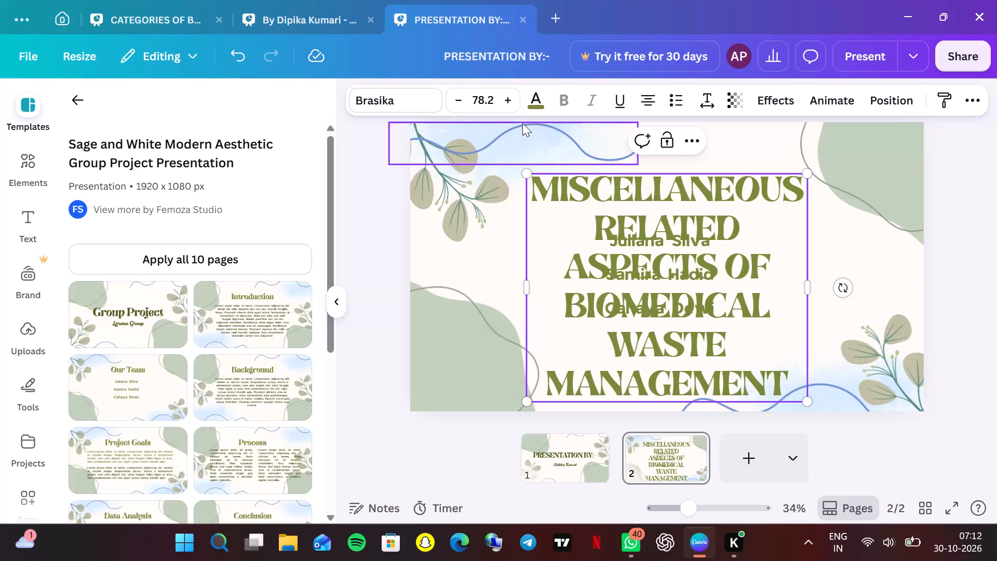
# Set the font size of the "Miscellaneous Related Aspects of Biomedical Waste Management" heading on the second page to 48.
pyautogui.click(495, 100)
pyautogui.scroll(-1, 477, 341)
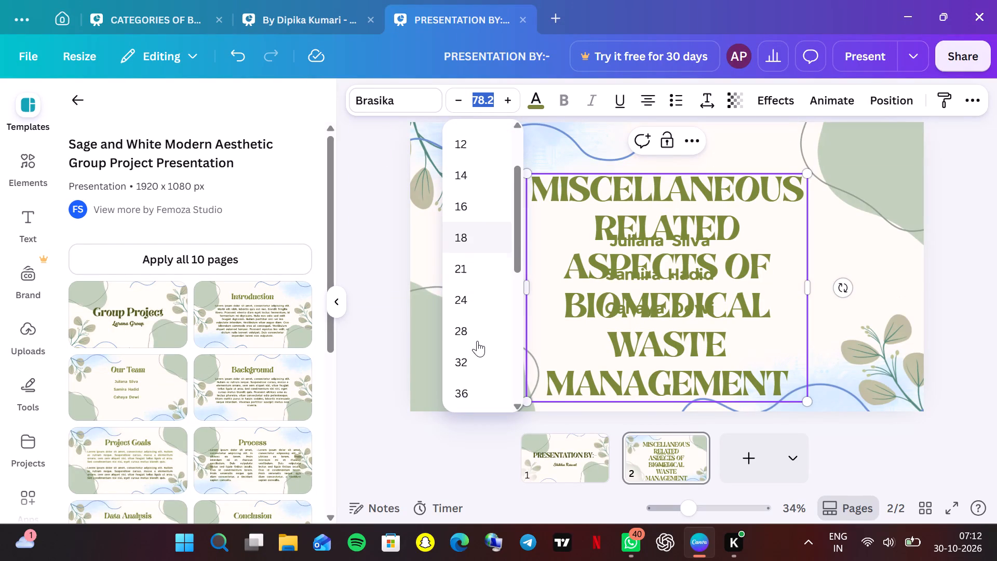
pyautogui.scroll(-2, 477, 341)
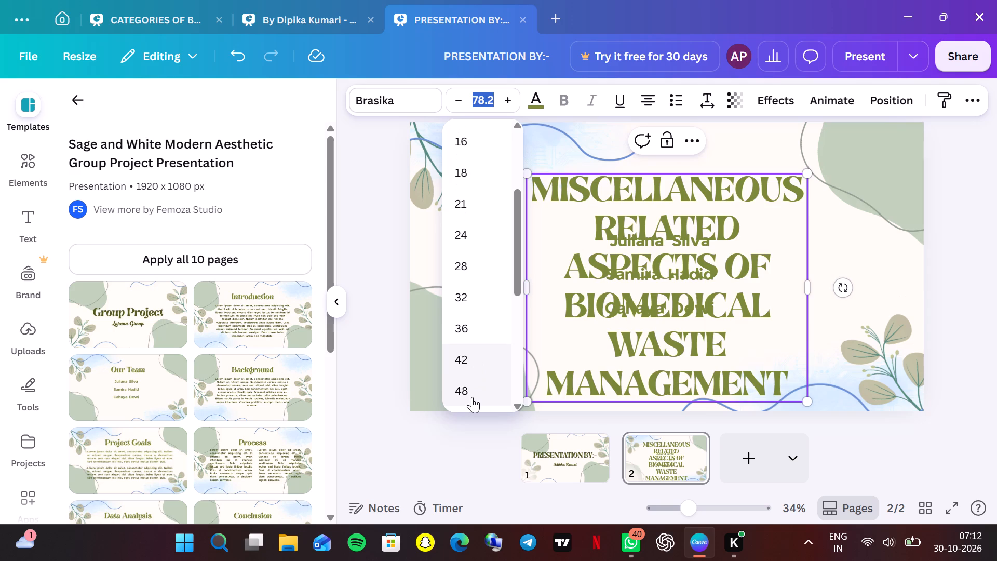
pyautogui.click(472, 397)
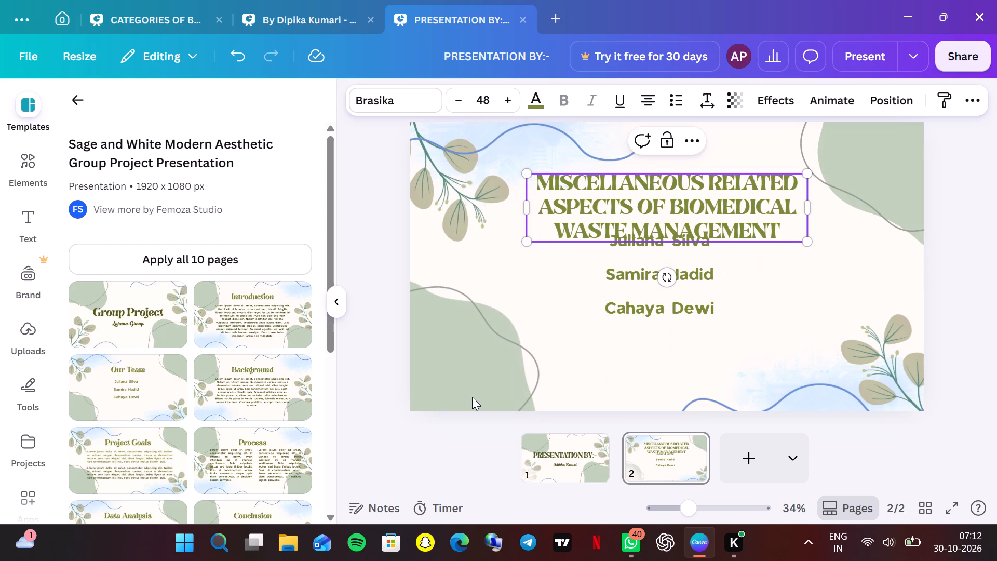
# Replace the "Juliana Silva" placeholder under the second page's biomedical waste management heading with "Topic:-".
pyautogui.click(570, 343)
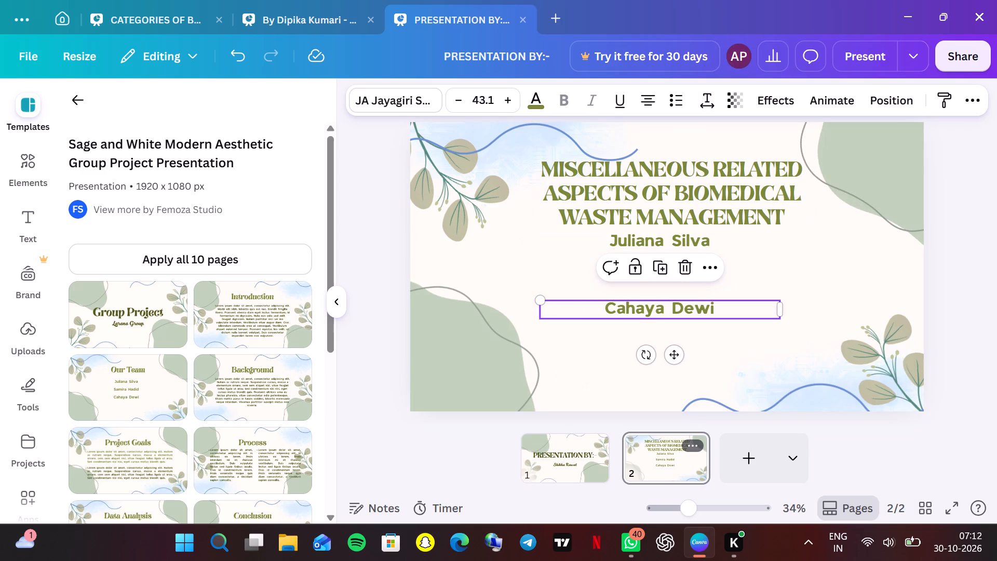
pyautogui.click(689, 238)
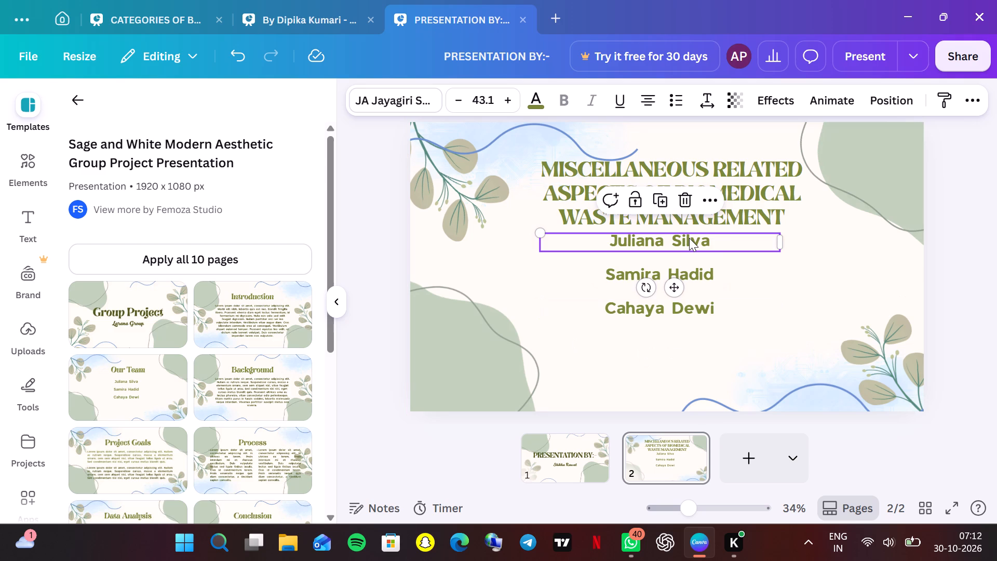
pyautogui.doubleClick(689, 238)
pyautogui.press('BackSpace')
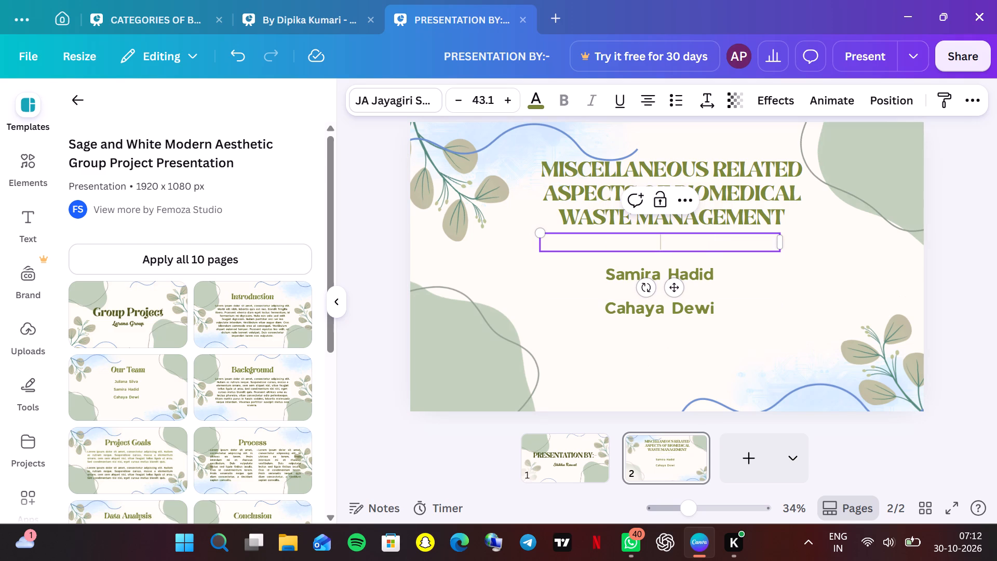
pyautogui.write('topi')
pyautogui.press('BackSpace')
pyautogui.press('BackSpace')
pyautogui.press('BackSpace')
pyautogui.press('BackSpace')
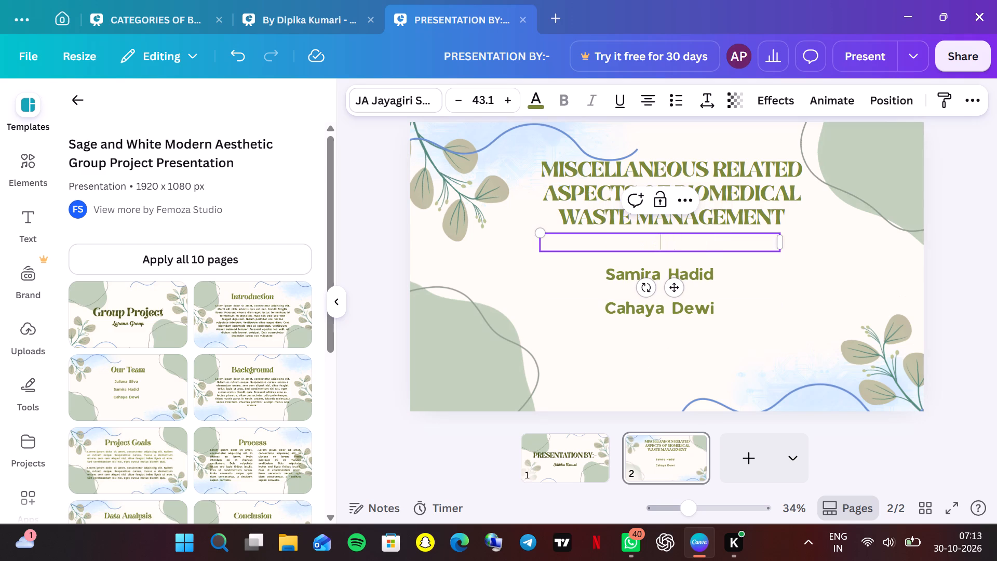
pyautogui.press('t')
pyautogui.write('opic')
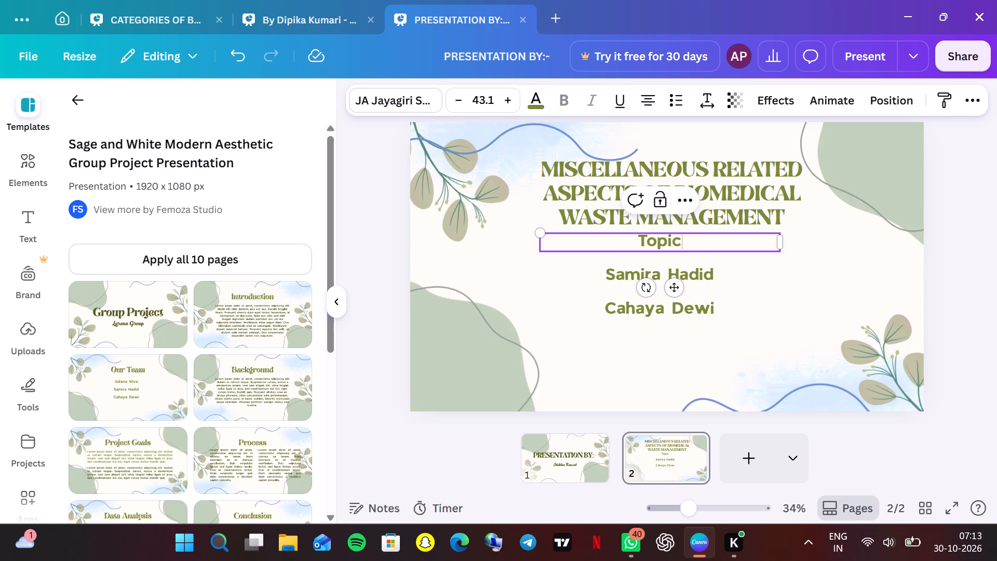
pyautogui.write(':-')
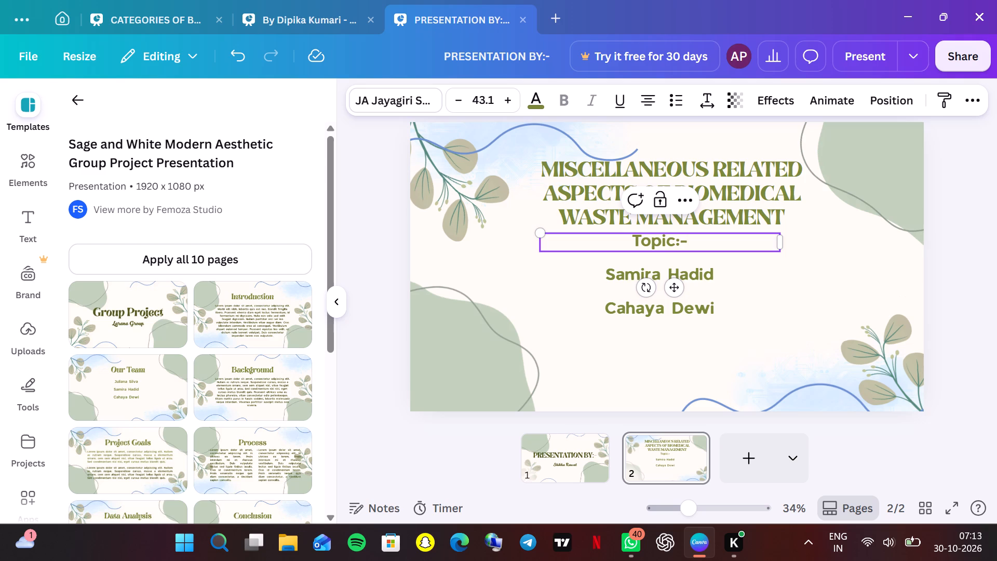
# Select the "Samira Hadid" placeholder text on the second page.
pyautogui.click(715, 283)
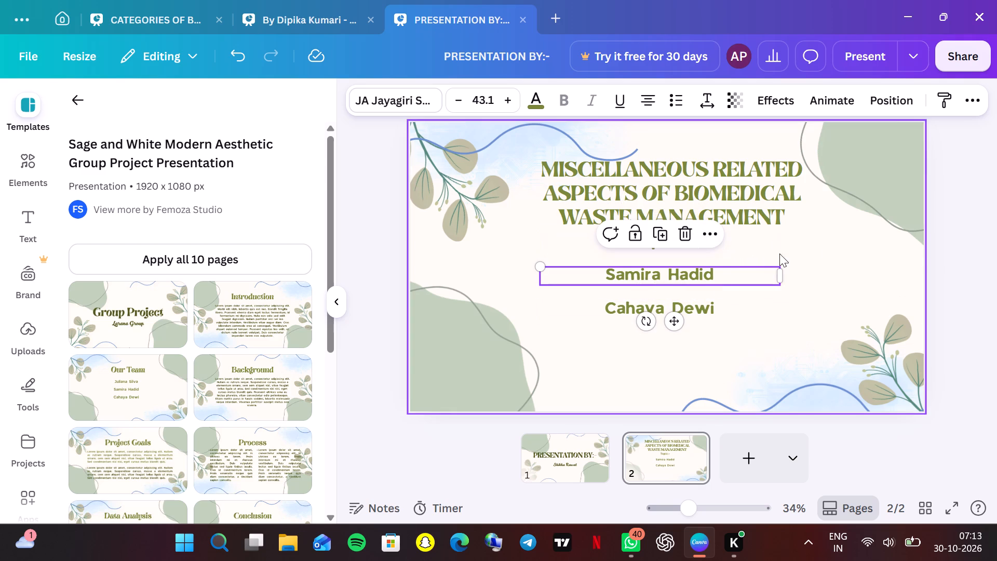
# Select the "Topic:-" text line beneath the biomedical waste management heading on the second page.
pyautogui.click(854, 240)
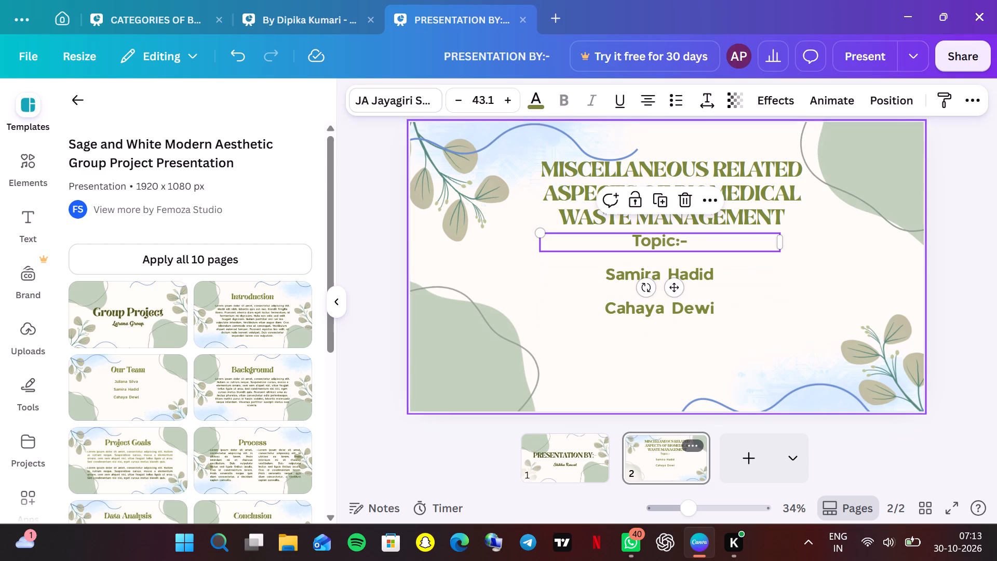
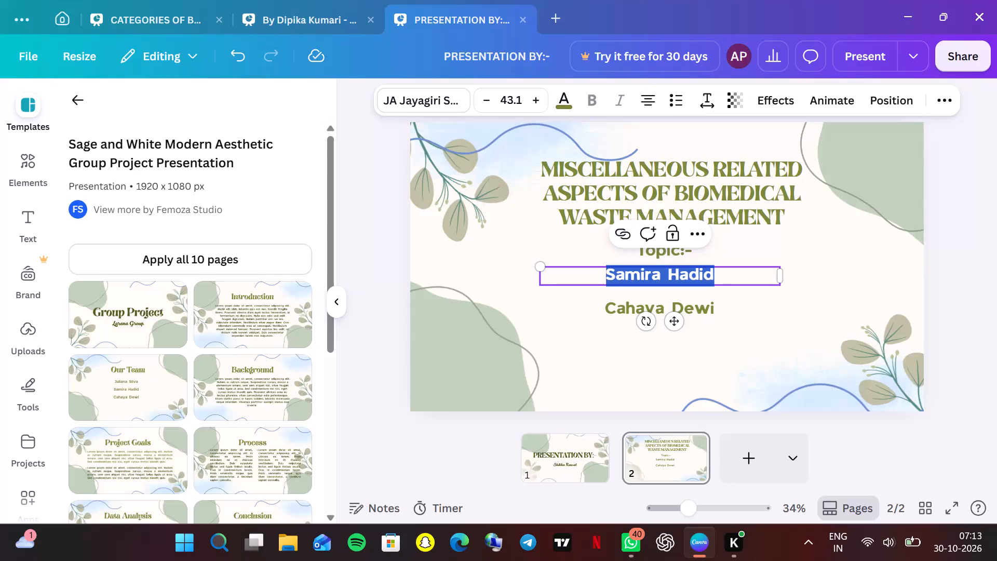
# Replace the "Samira Hadid" placeholder with the copied topics "Personal Protective Equipment (PPE)" and "Blood Spill and Body Fluids Management".
pyautogui.press('BackSpace')
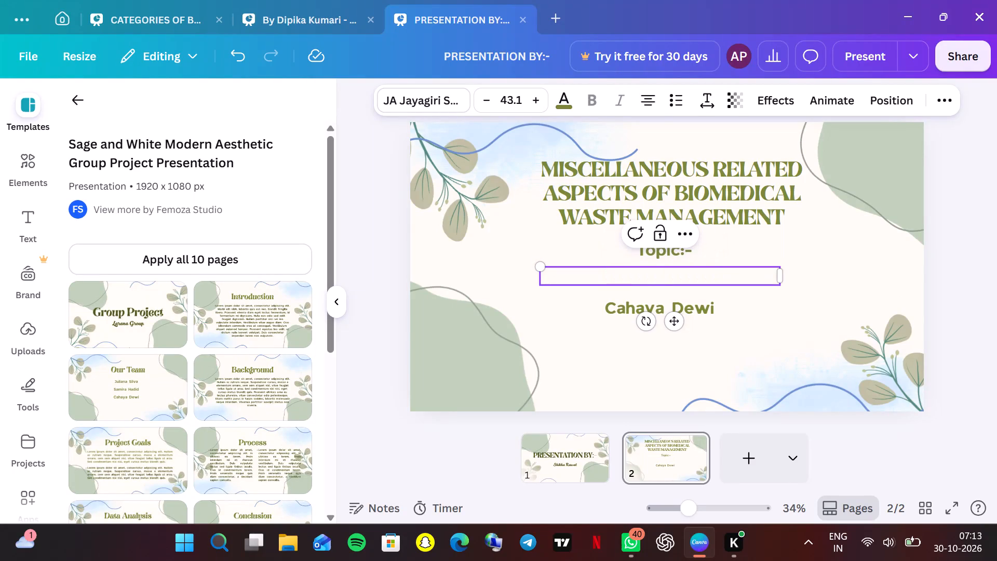
pyautogui.hotkey('ctrl', 'v')
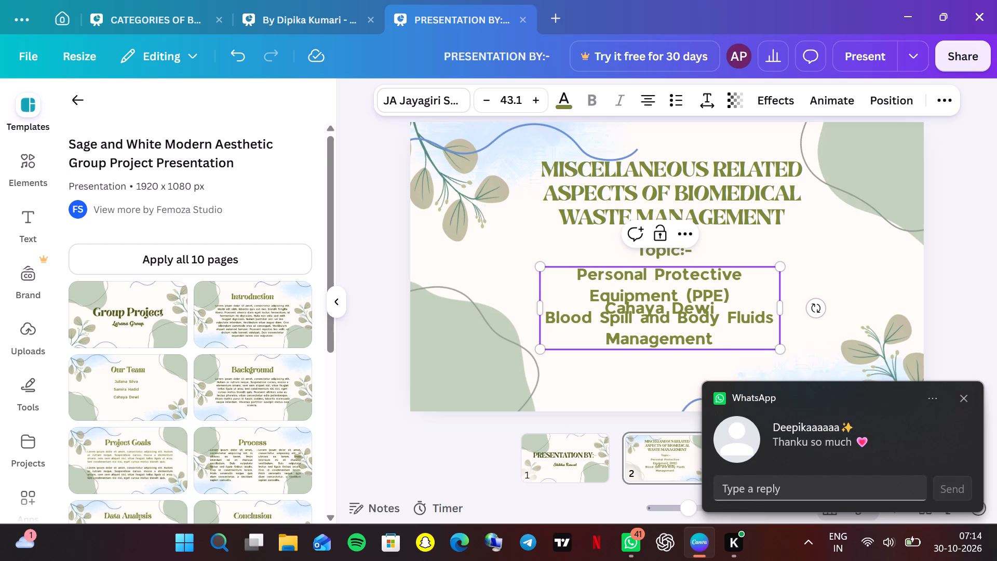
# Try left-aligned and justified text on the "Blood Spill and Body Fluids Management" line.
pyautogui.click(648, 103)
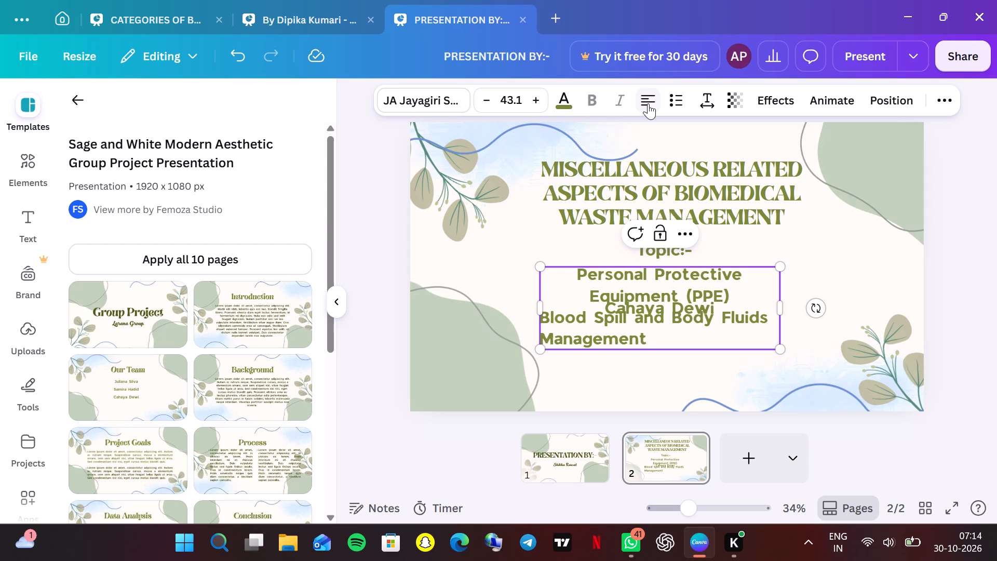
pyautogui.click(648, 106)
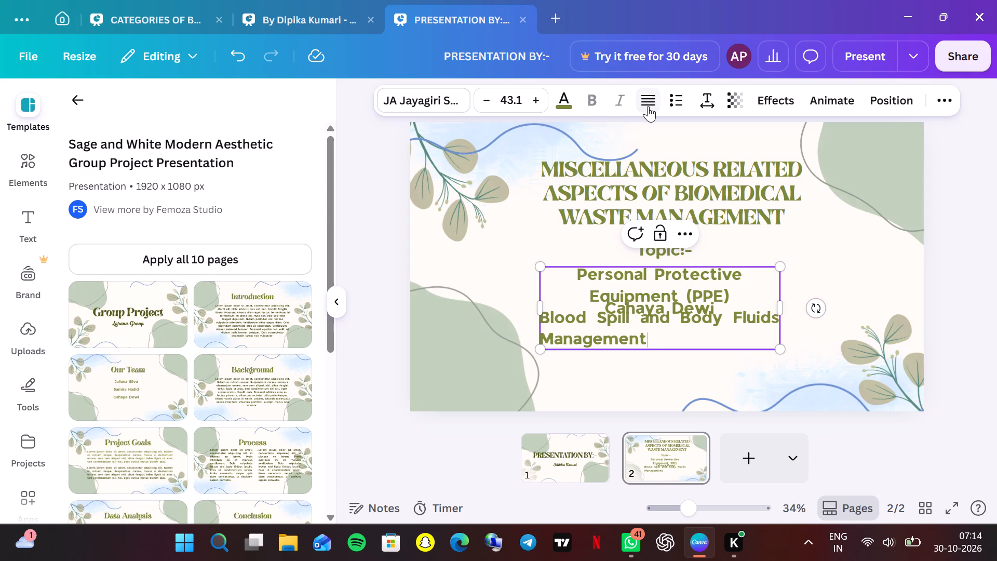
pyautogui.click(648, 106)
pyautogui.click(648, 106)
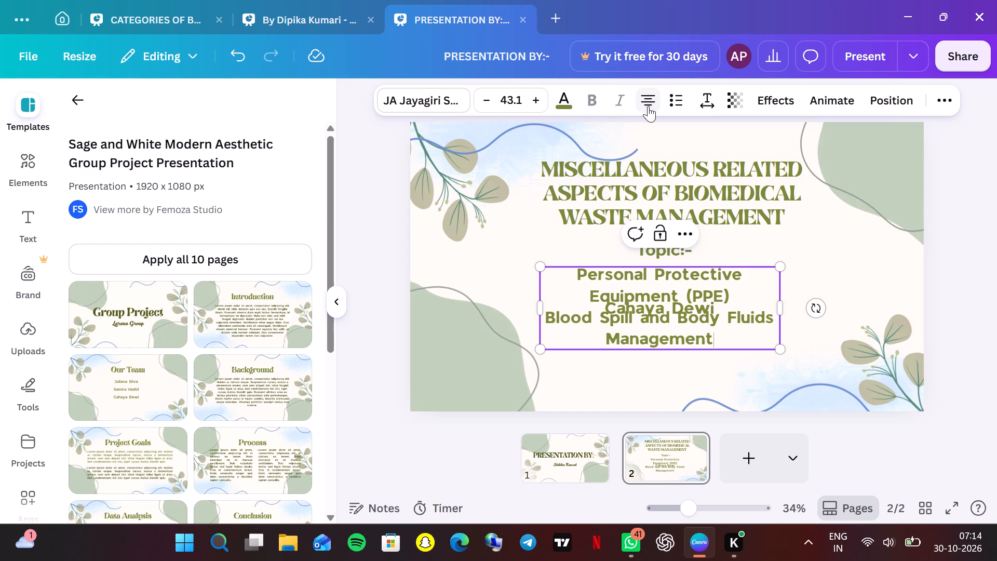
# Make "Blood Spill and Body Fluids Management" a bullet point and place the cursor in the "Personal Protective Equipment (PPE)" line.
pyautogui.click(673, 100)
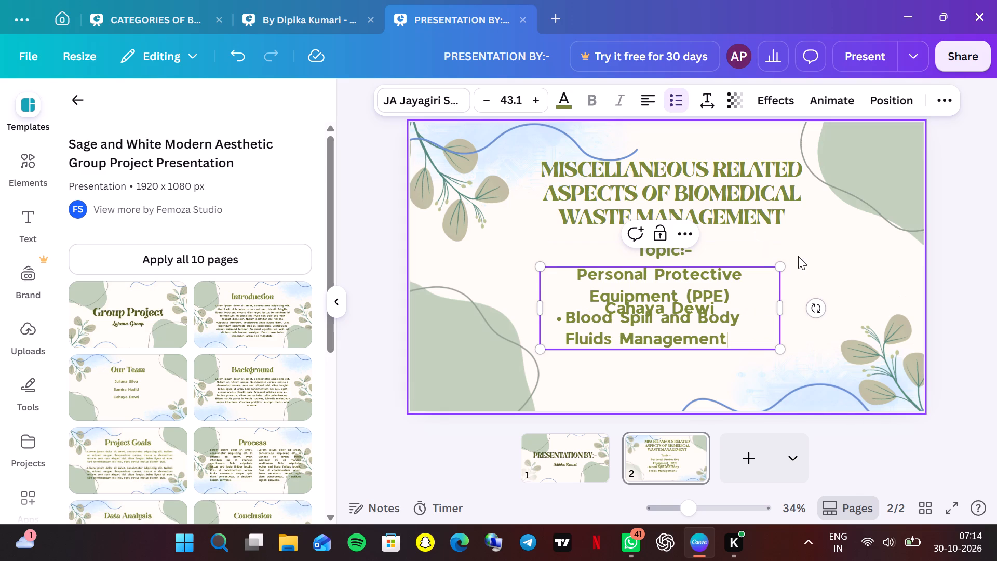
pyautogui.click(581, 280)
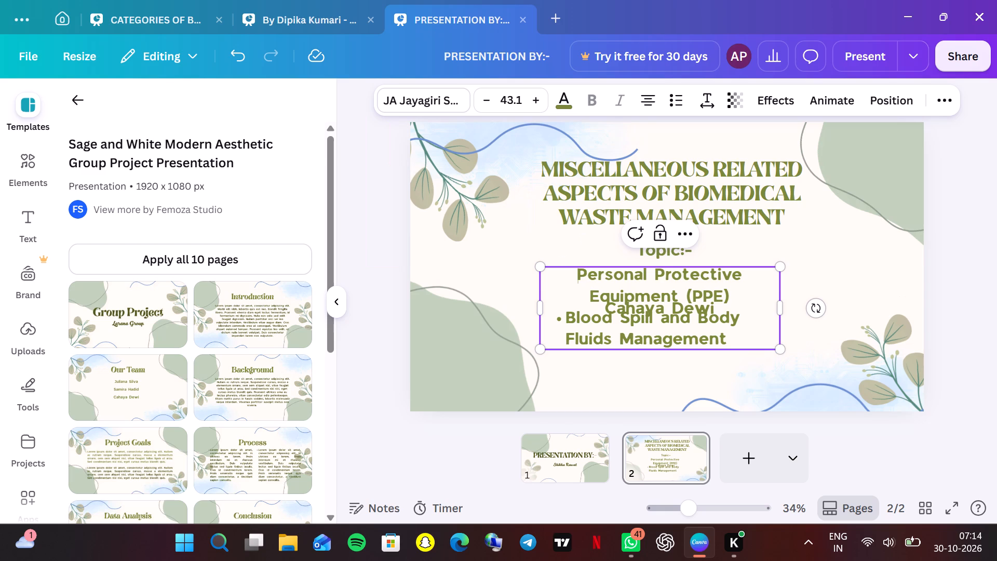
# Left-align the "Personal Protective Equipment (PPE)" line on the second page and format it as a bulleted item.
pyautogui.moveTo(582, 277); pyautogui.dragTo(644, 305)
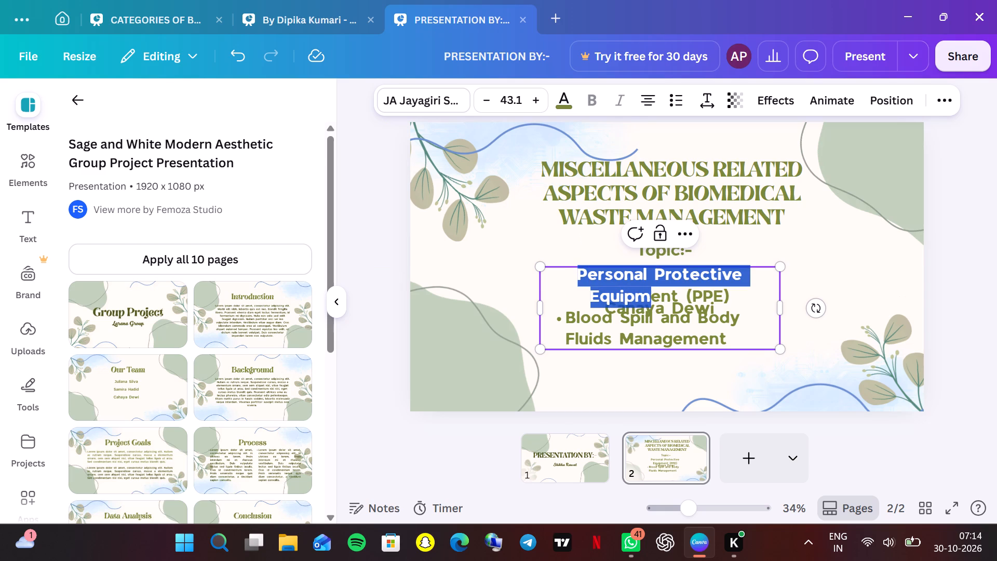
pyautogui.moveTo(644, 305); pyautogui.dragTo(707, 303)
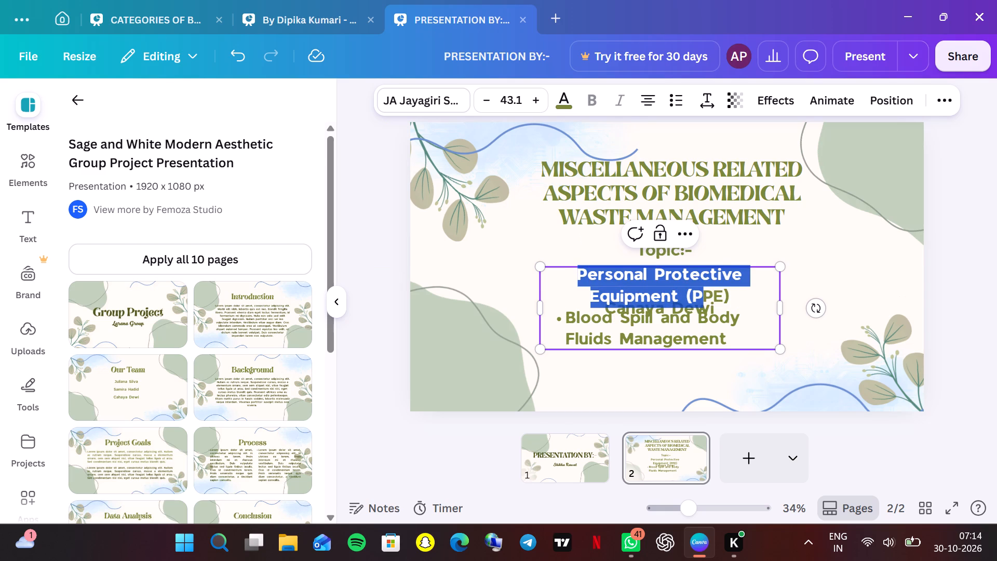
pyautogui.moveTo(707, 303); pyautogui.dragTo(736, 296)
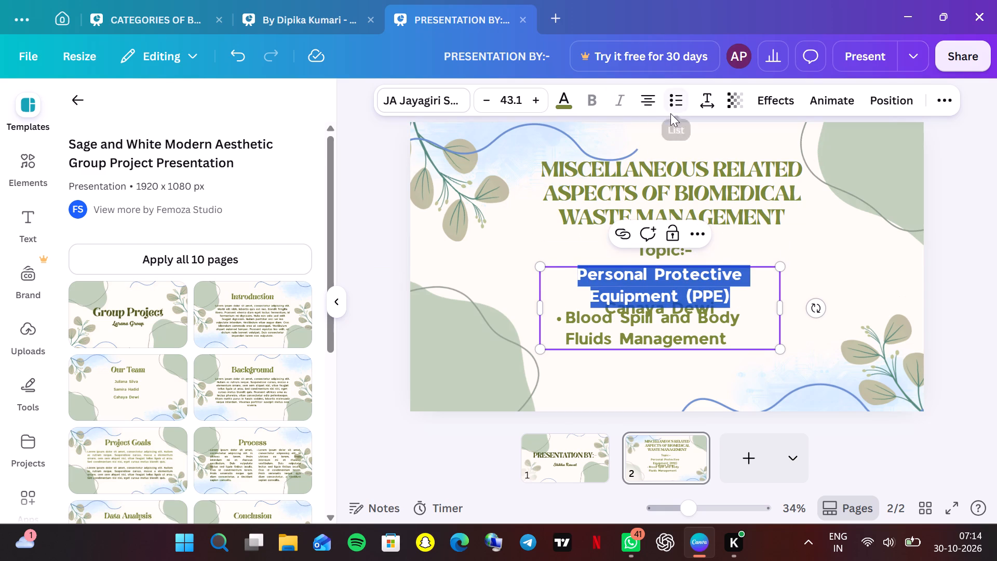
pyautogui.click(651, 101)
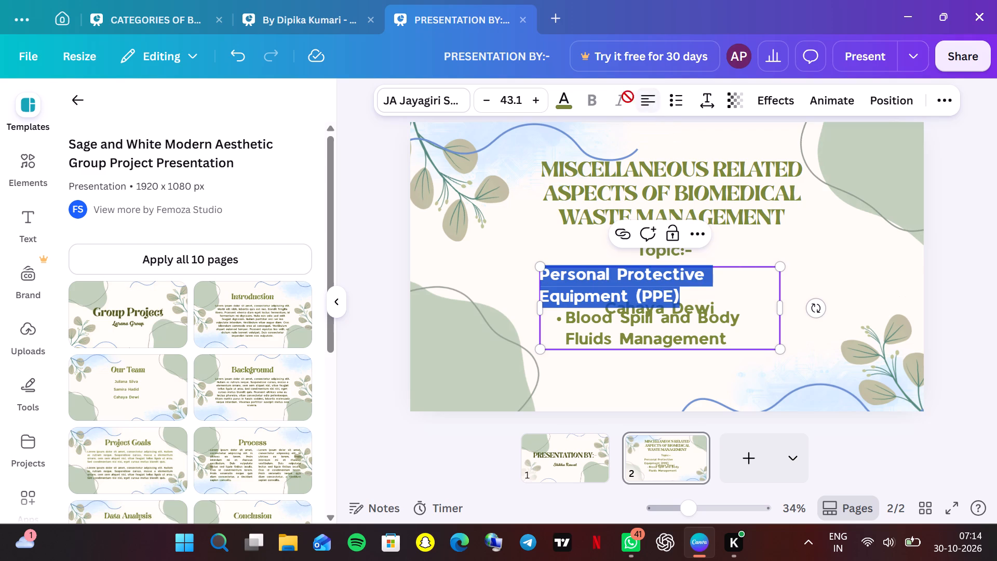
pyautogui.click(670, 97)
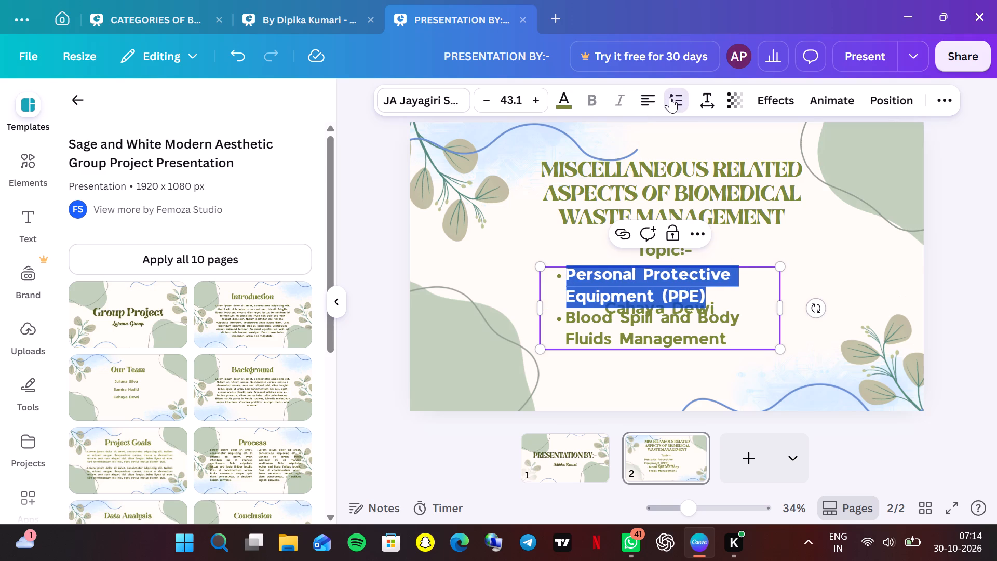
pyautogui.click(834, 278)
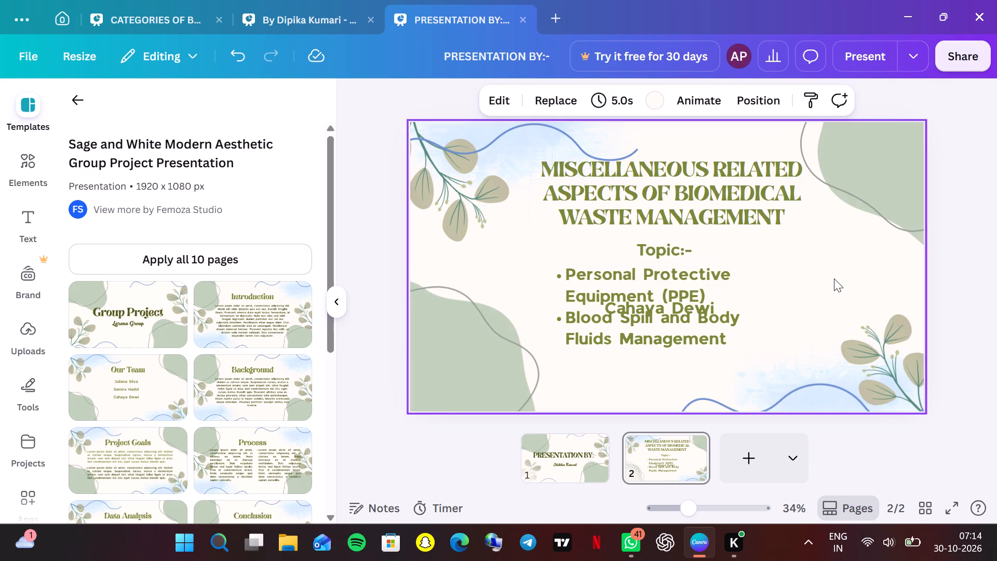
# Delete the leftover name placeholder overlapping the bulleted topics on the second page.
pyautogui.click(688, 316)
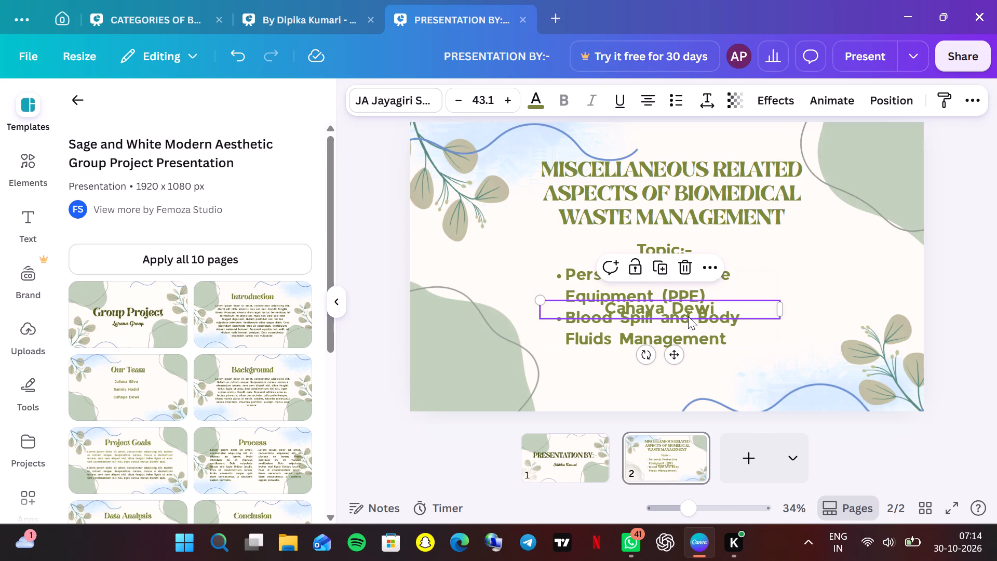
pyautogui.rightClick(688, 316)
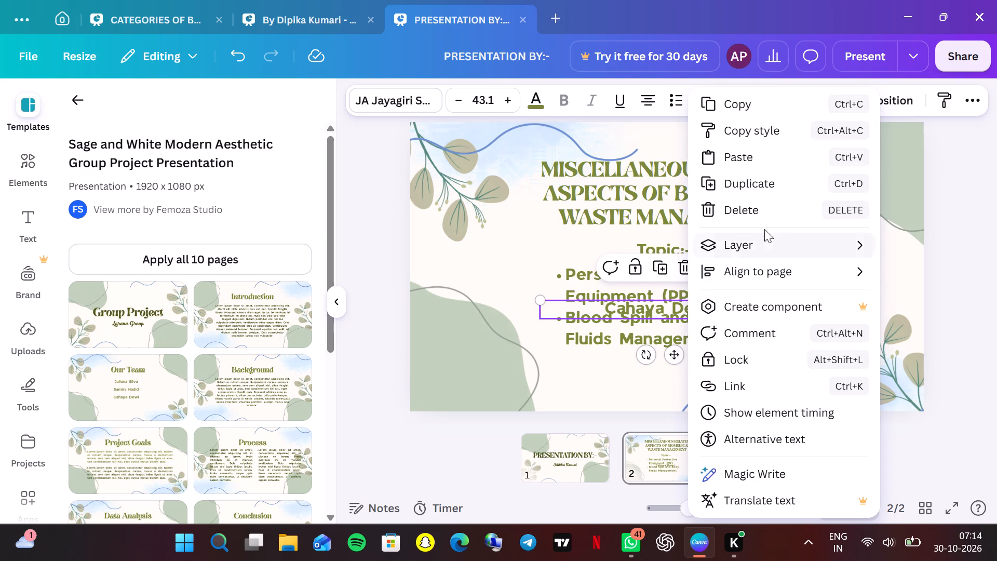
pyautogui.click(761, 212)
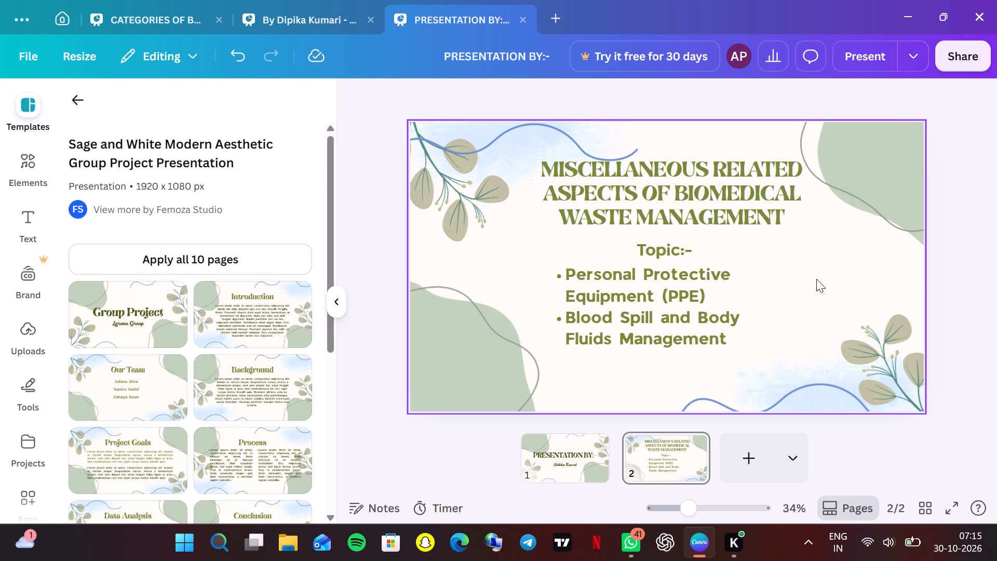
# Add a third page and apply the template's Introduction layout to it.
pyautogui.click(745, 475)
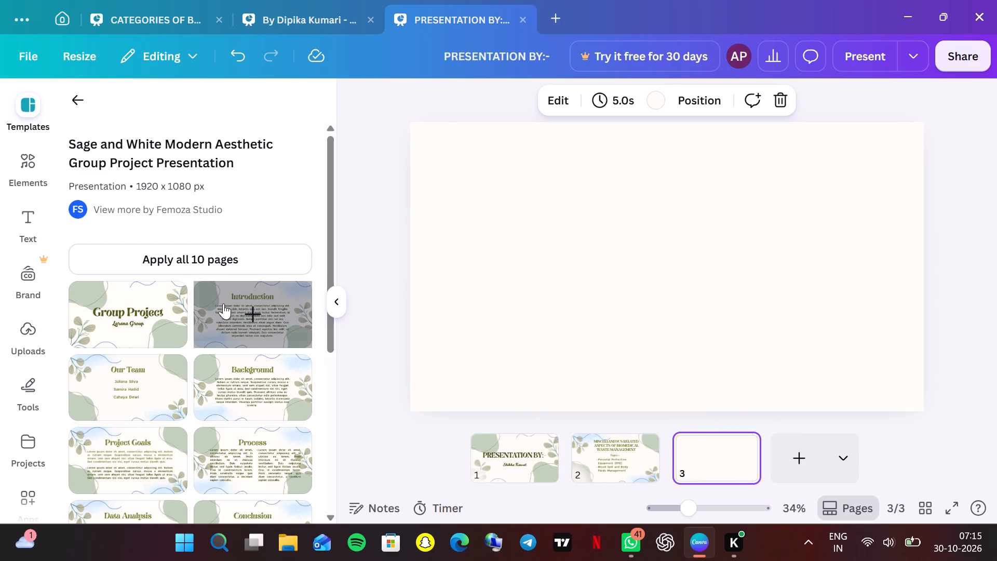
pyautogui.click(221, 302)
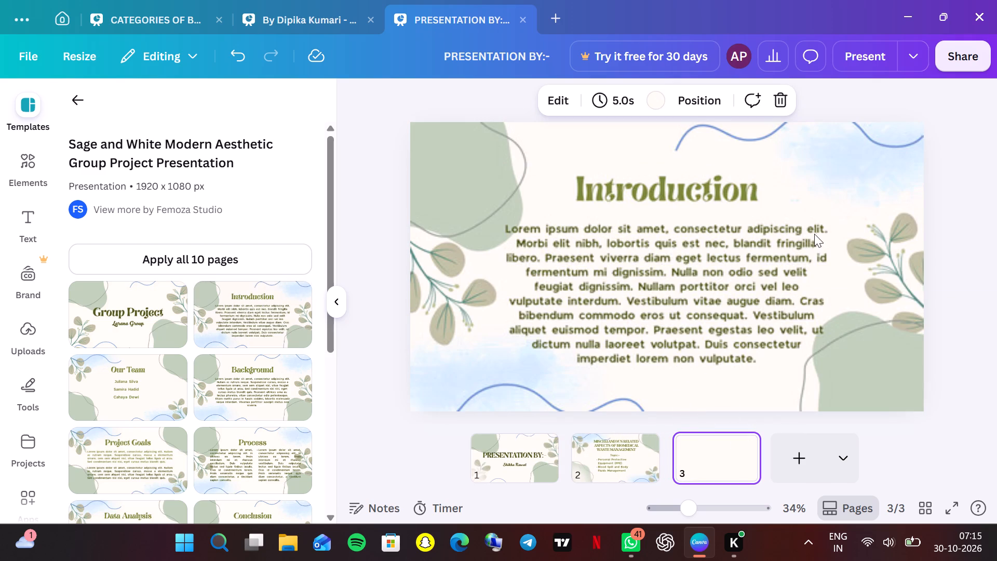
# Open the "Introduction" heading on the third page for editing.
pyautogui.doubleClick(719, 191)
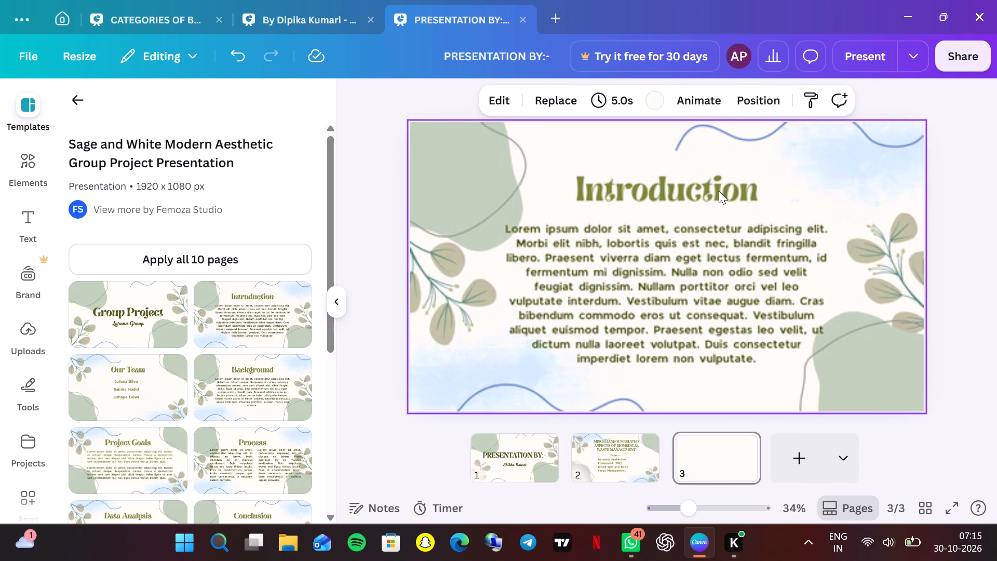
# Replace the "Introduction" heading on the third page with "Definition".
pyautogui.click(719, 191)
pyautogui.doubleClick(719, 191)
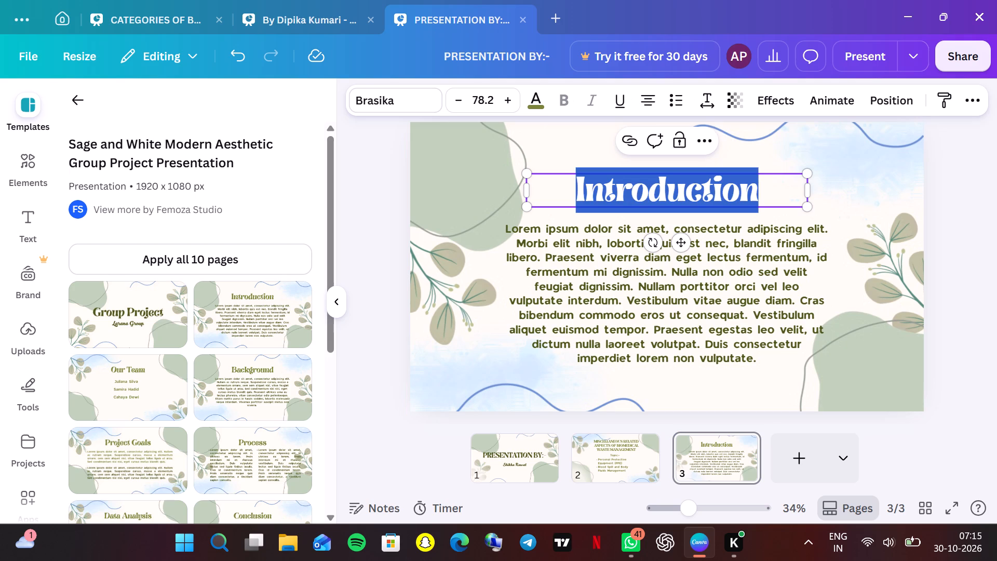
pyautogui.press('BackSpace')
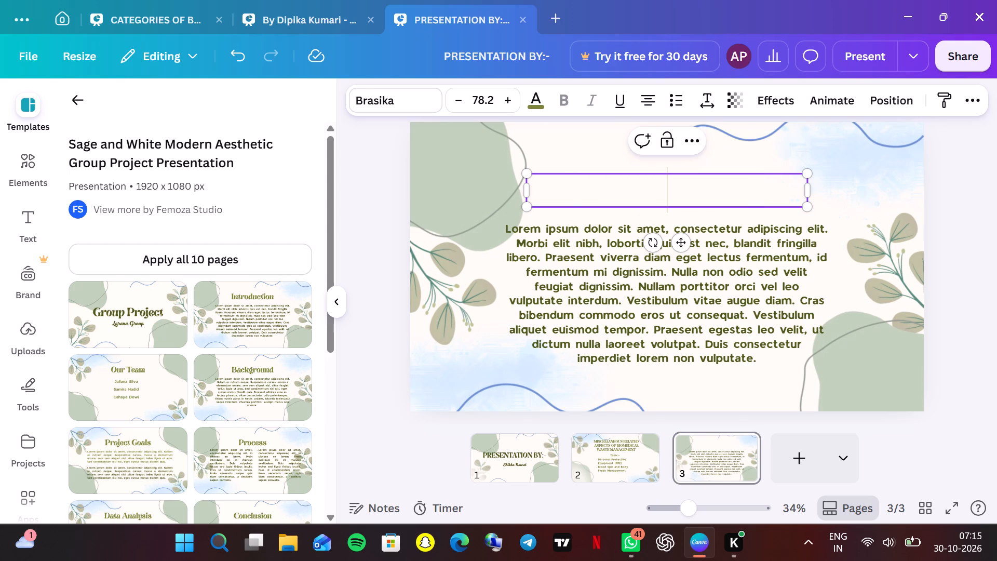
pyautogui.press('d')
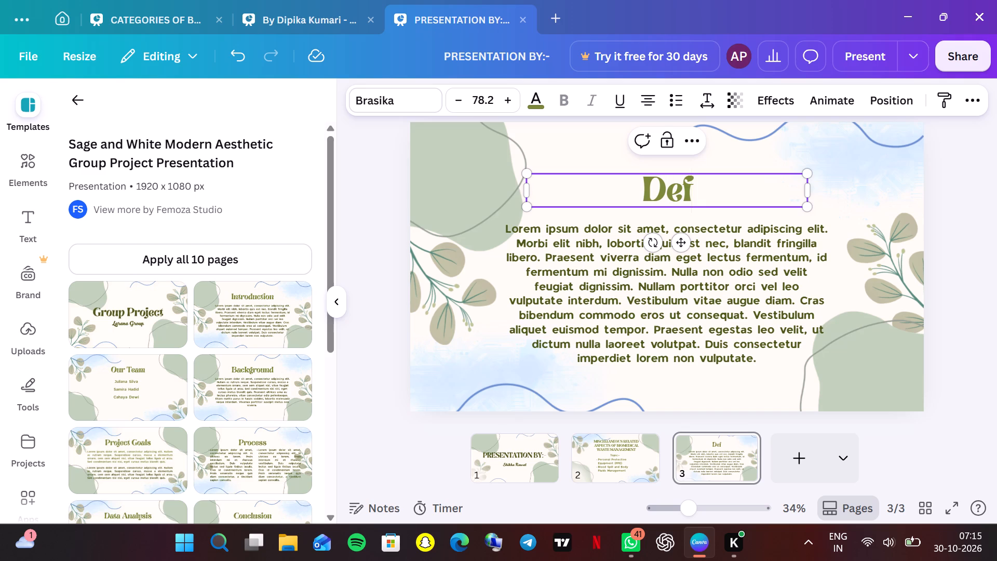
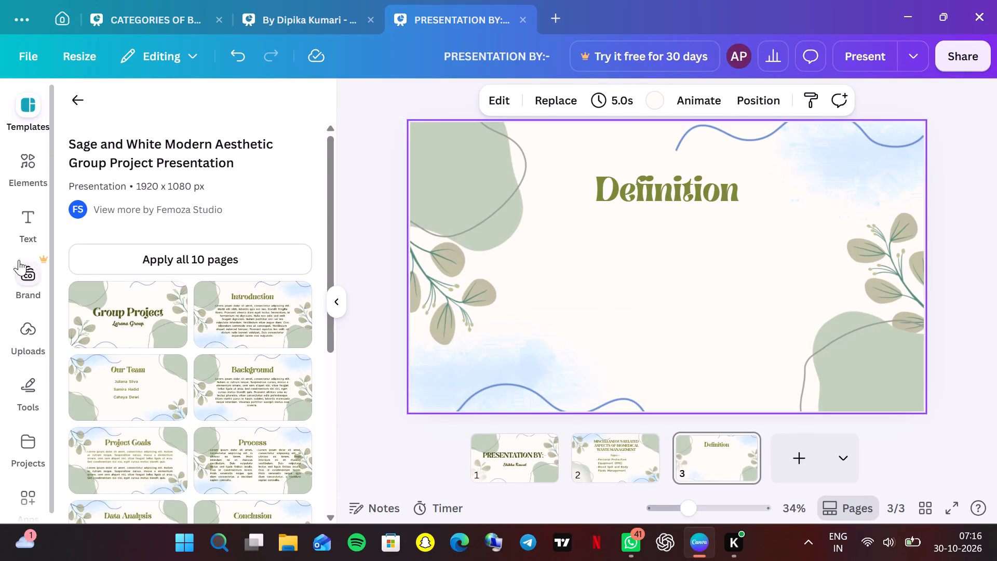
# Add a body text box below the "Definition" heading on the third page and clear its placeholder text.
pyautogui.click(17, 230)
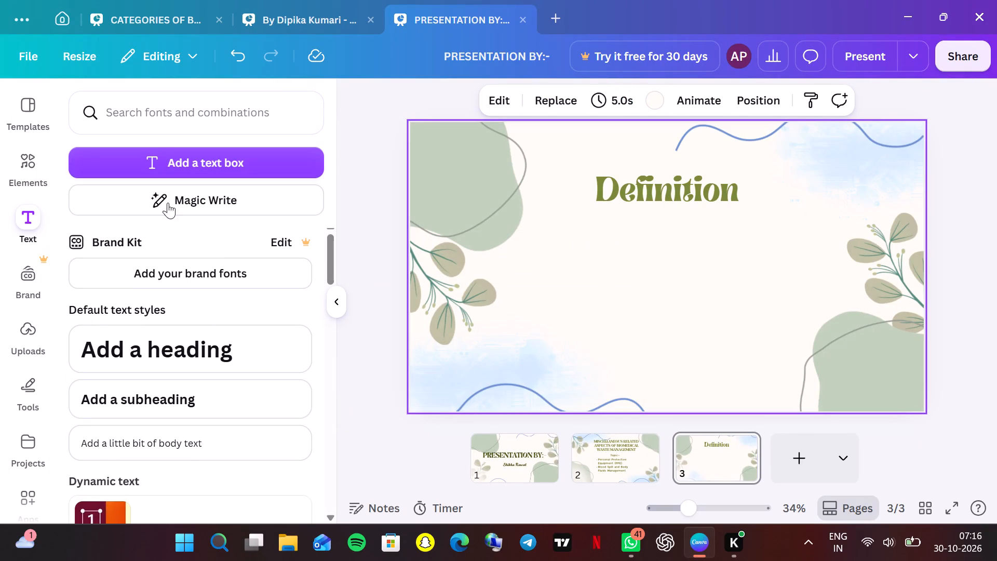
pyautogui.click(194, 434)
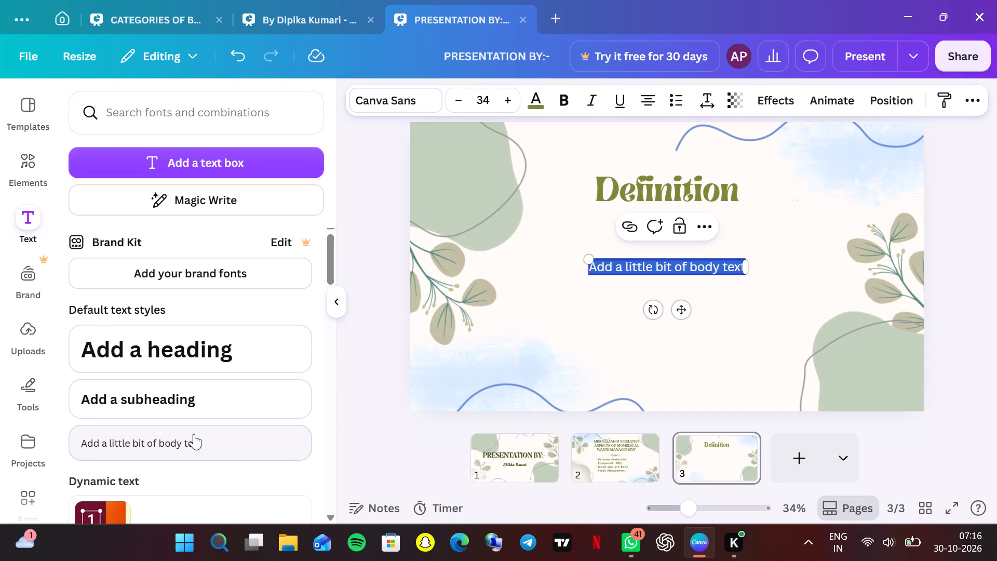
pyautogui.press('BackSpace')
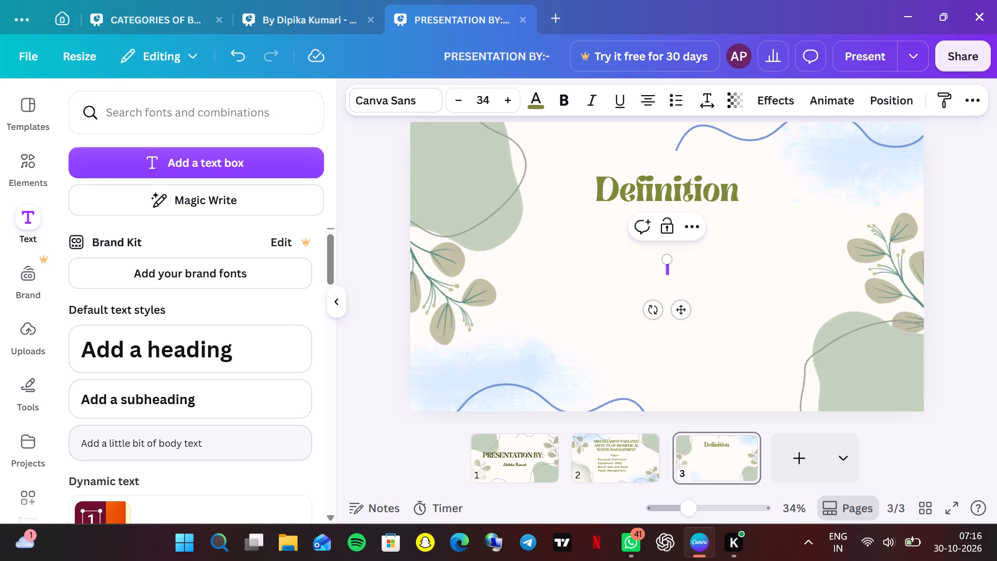
# Paste the three-sentence PPE definition, starting "PPE stands for Personal Protective Equipment", into the third page's body text and narrow its box clear of the leaf decoration.
pyautogui.hotkey('ctrl', 'v')
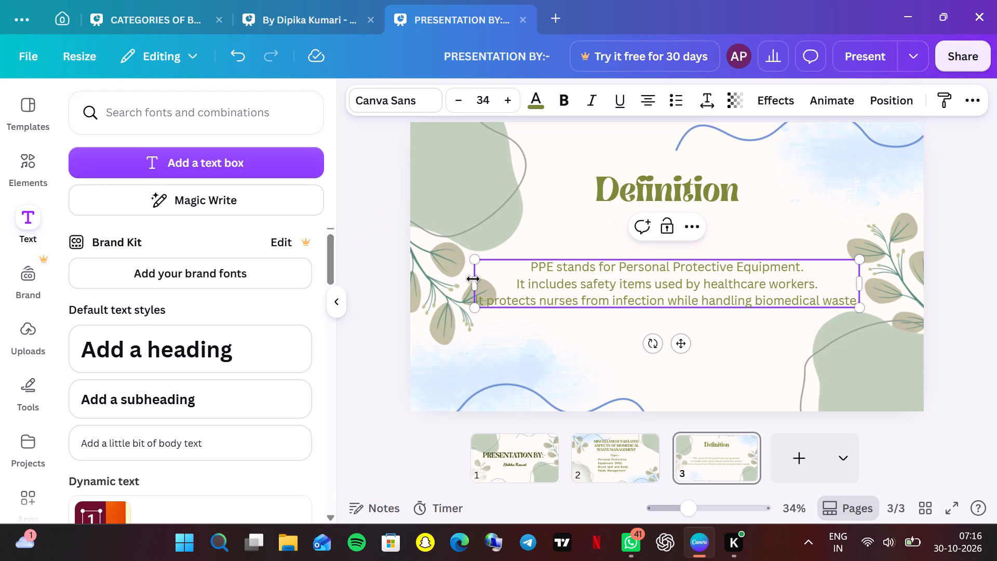
pyautogui.moveTo(470, 279); pyautogui.dragTo(495, 281)
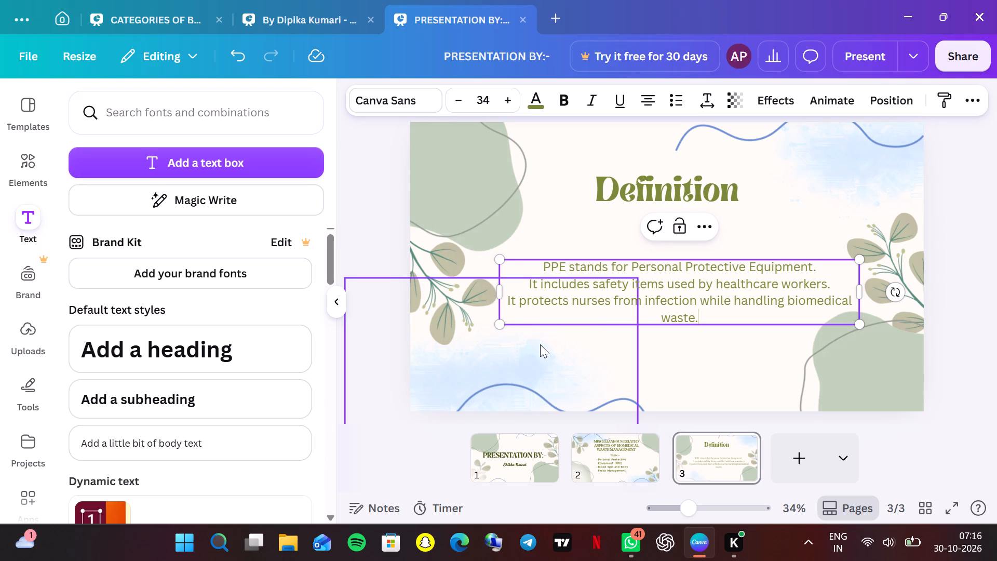
# Left-align the PPE definition text on the third page and format its three sentences as a bulleted list.
pyautogui.moveTo(542, 264); pyautogui.dragTo(655, 317)
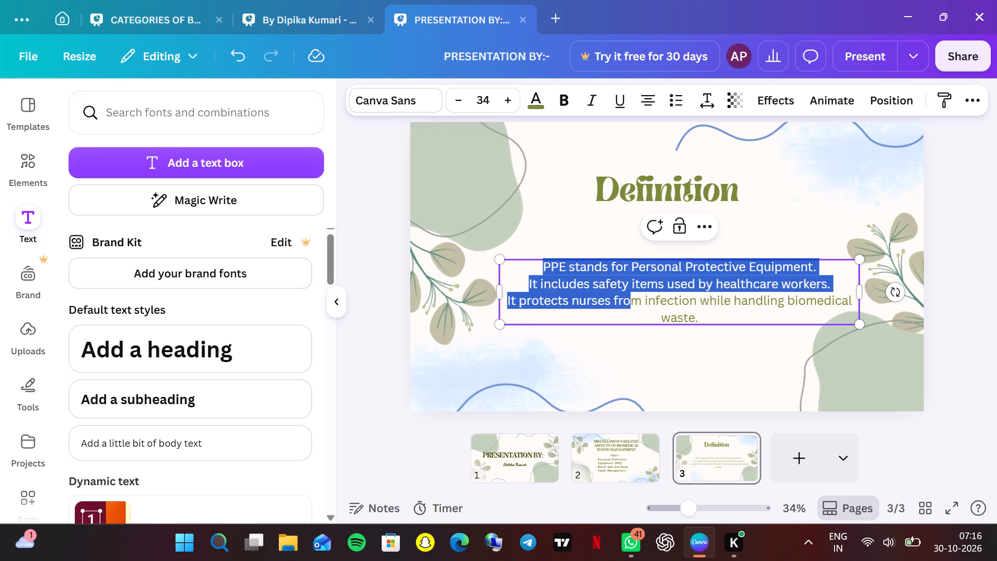
pyautogui.moveTo(655, 317); pyautogui.dragTo(682, 324)
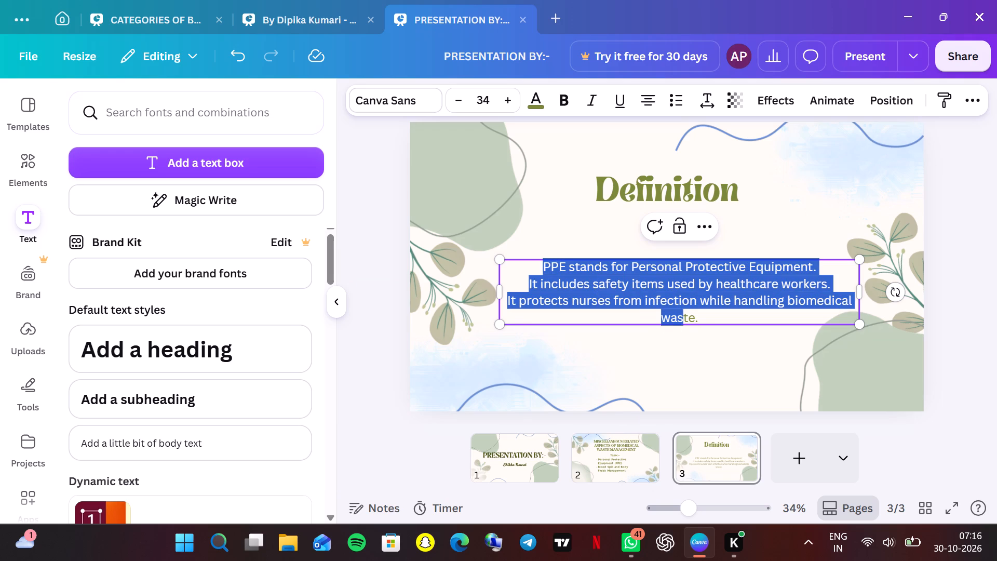
pyautogui.moveTo(682, 324); pyautogui.dragTo(695, 319)
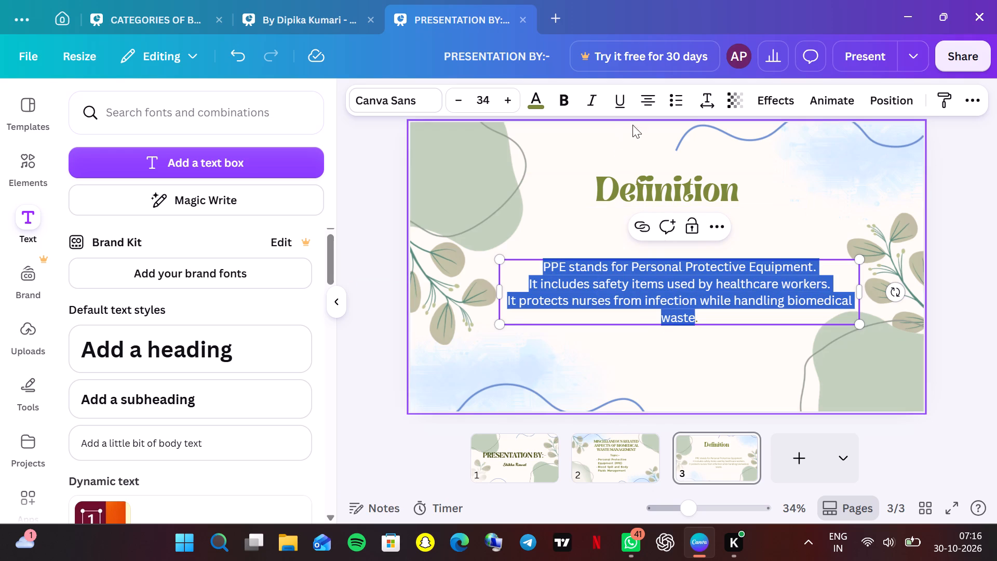
pyautogui.click(651, 95)
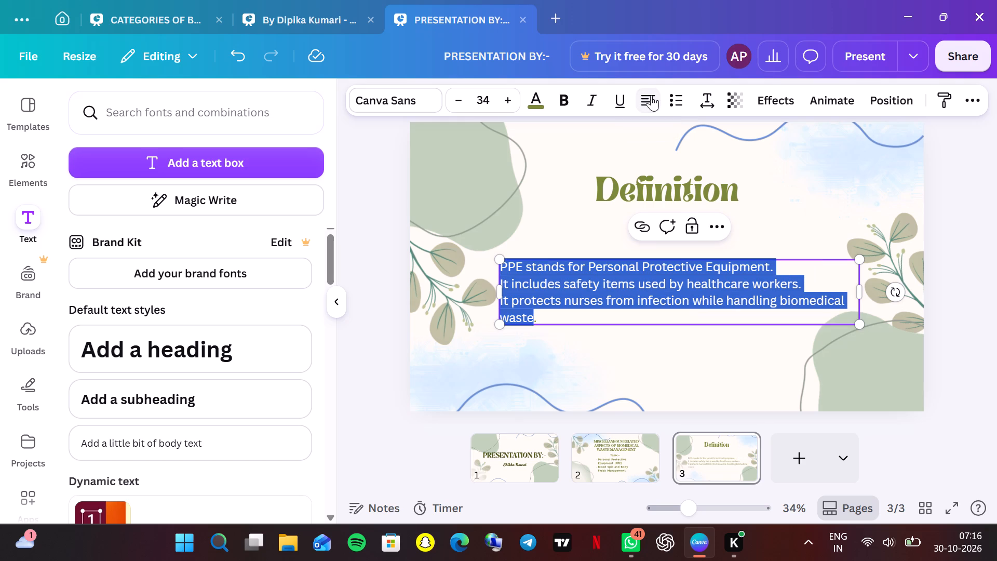
pyautogui.click(675, 97)
pyautogui.click(686, 366)
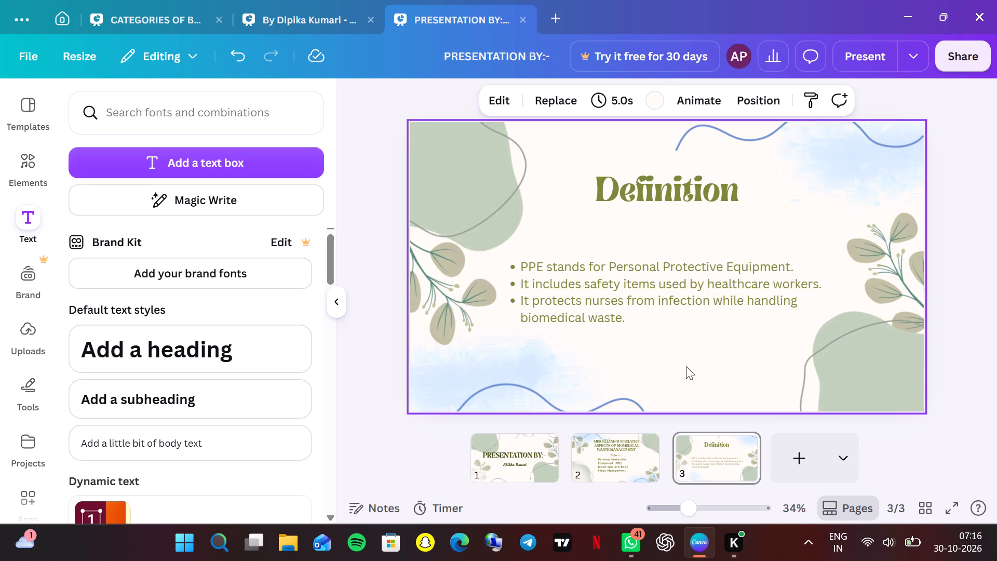
# Replace the third page's "Definition" heading with "Meaning".
pyautogui.click(750, 194)
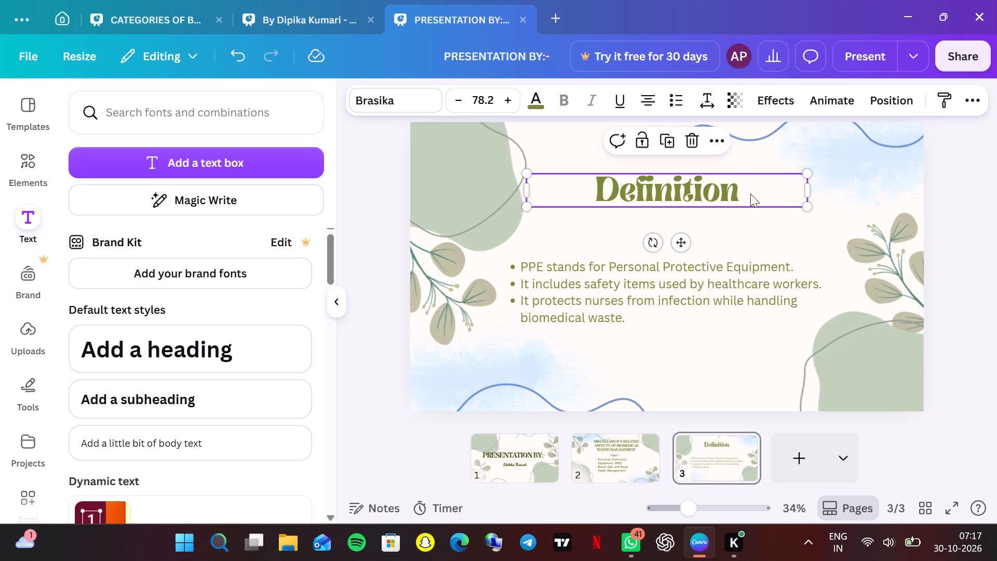
pyautogui.doubleClick(750, 194)
pyautogui.press('BackSpace')
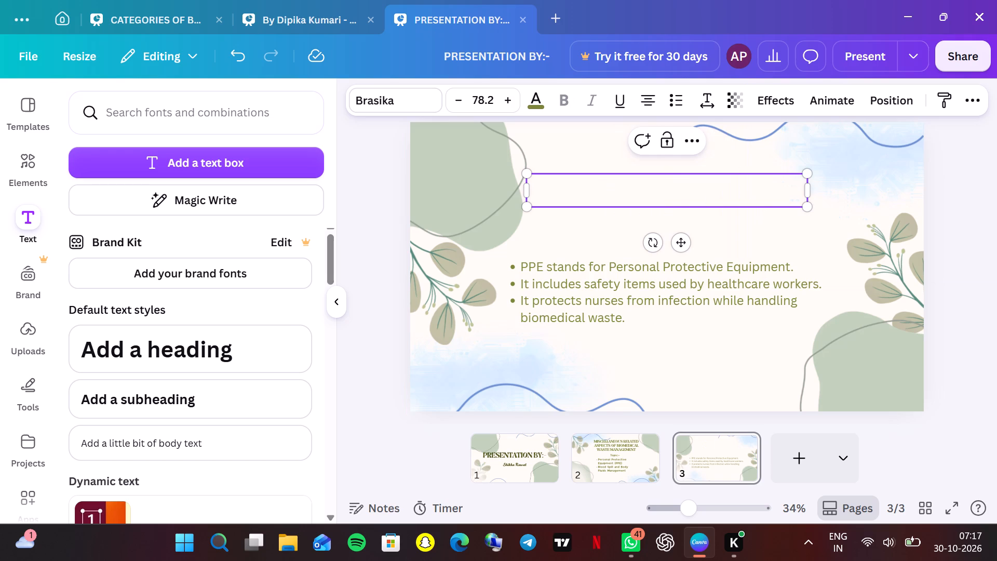
pyautogui.press('m')
pyautogui.press('BackSpace')
pyautogui.press('m')
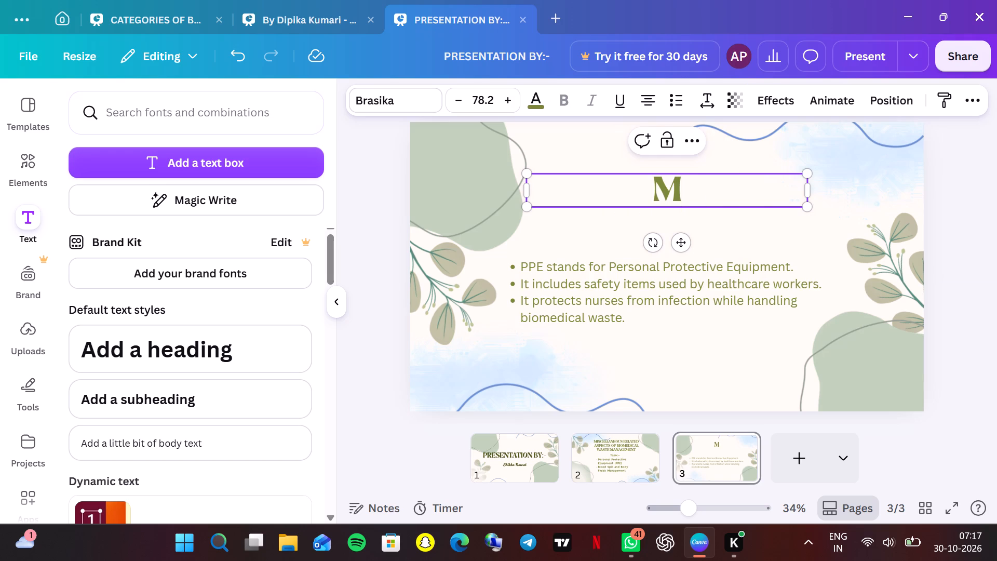
pyautogui.write('ea')
pyautogui.write('ning')
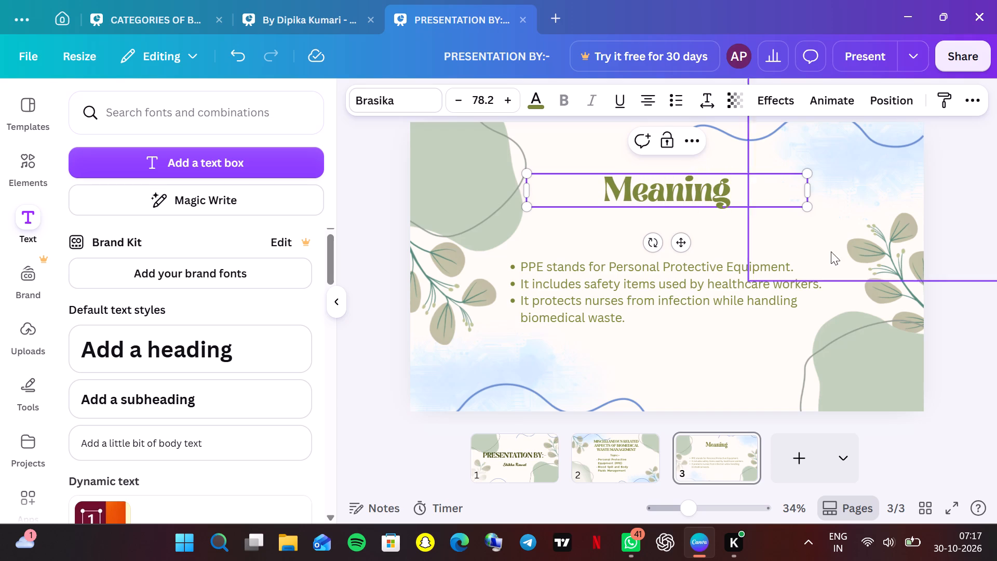
pyautogui.click(735, 346)
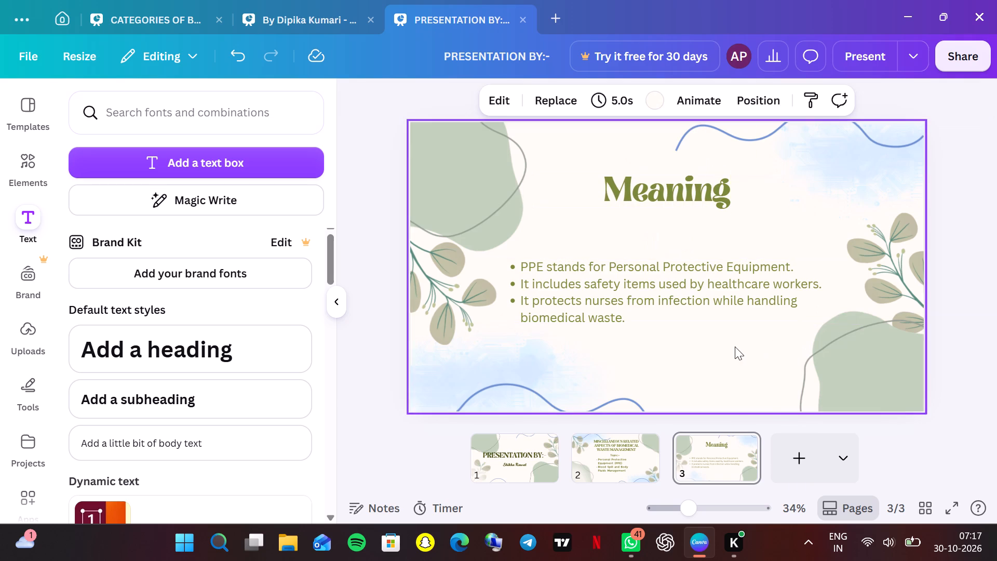
# Add a blank fourth page after the "Meaning" page.
pyautogui.click(801, 468)
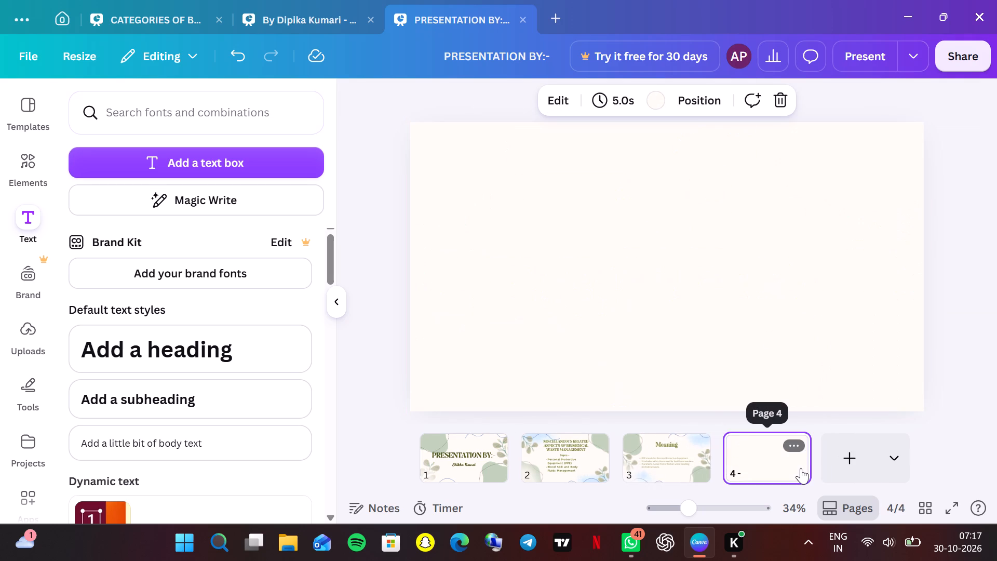
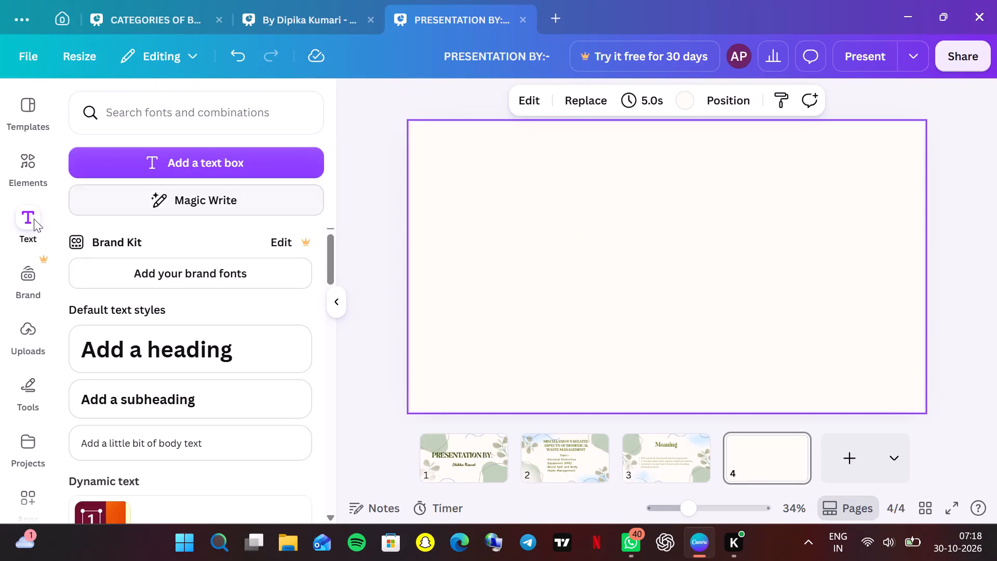
# Apply the Background layout from the Sage and White Modern Aesthetic Group Project template to the blank fourth page.
pyautogui.click(33, 115)
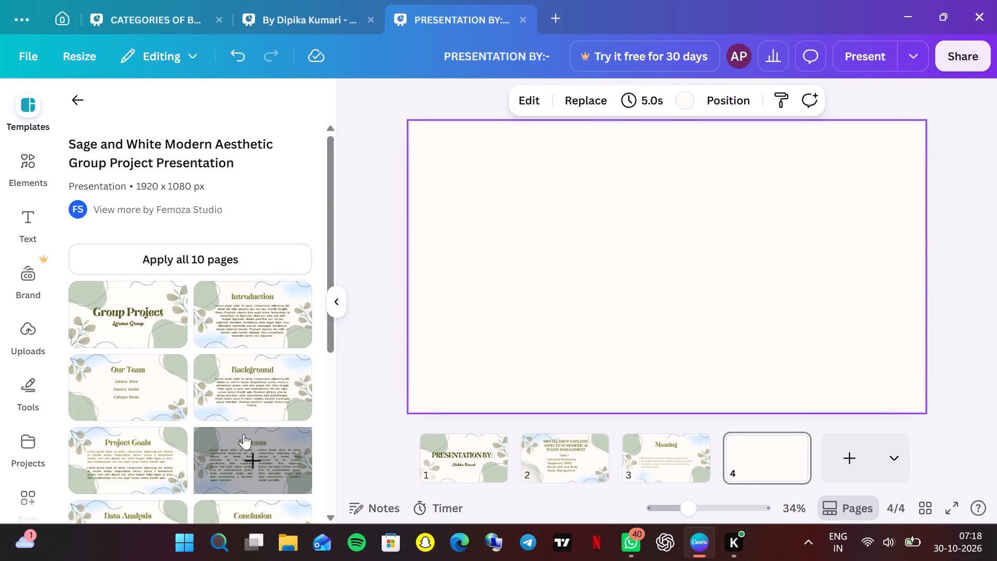
pyautogui.click(237, 406)
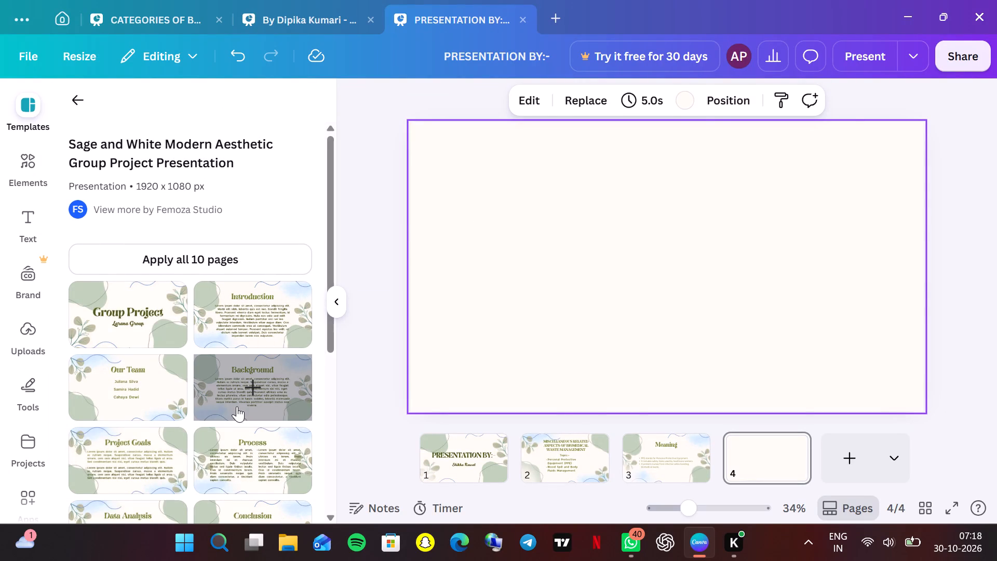
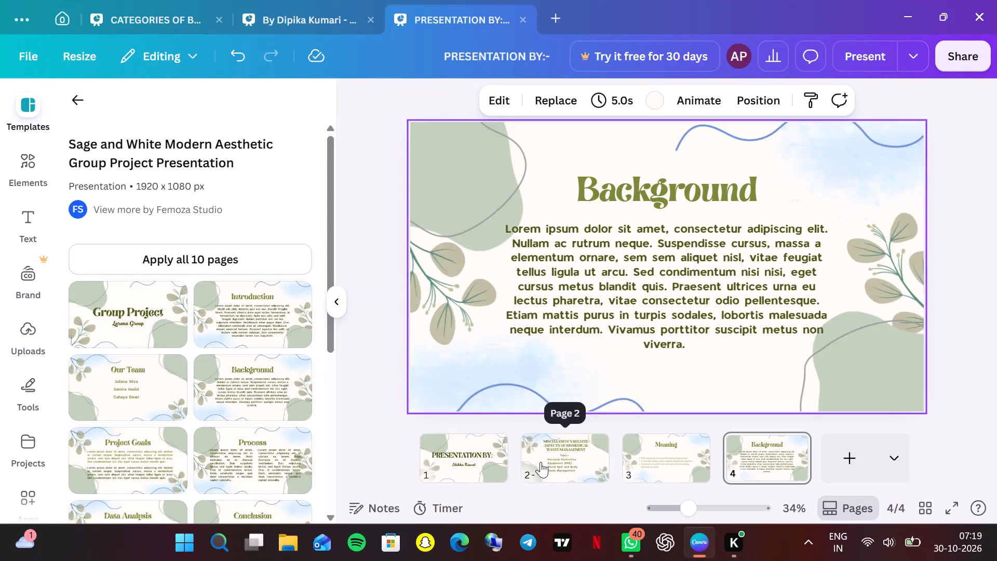
# Replace the fourth page's "Background" heading with "Types of PPE".
pyautogui.click(655, 459)
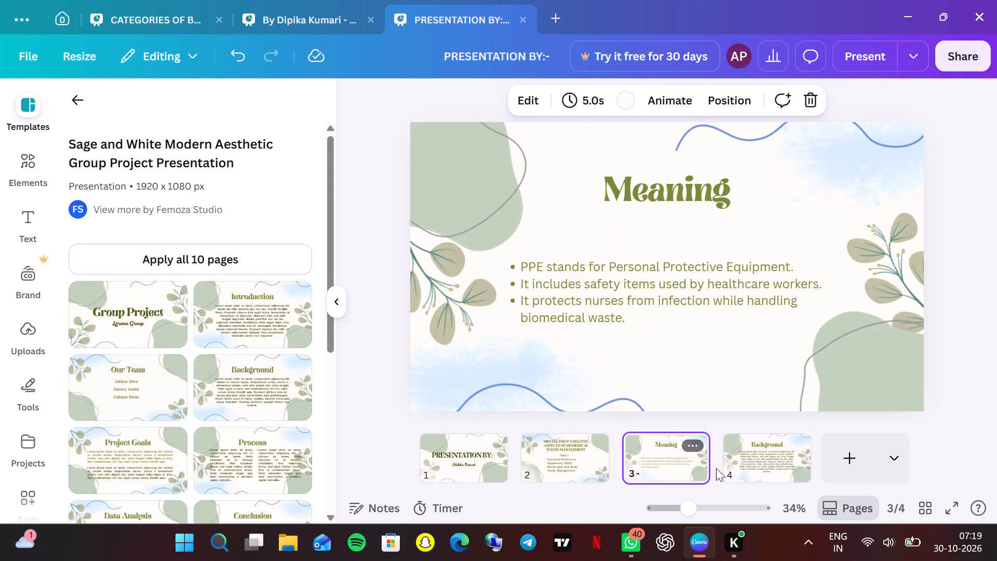
pyautogui.click(784, 465)
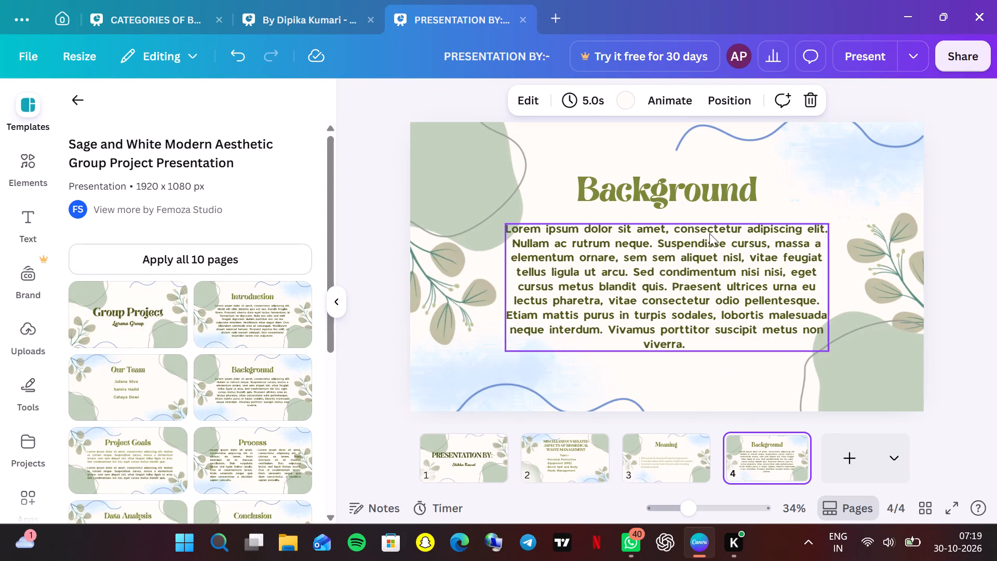
pyautogui.doubleClick(713, 199)
pyautogui.press('BackSpace')
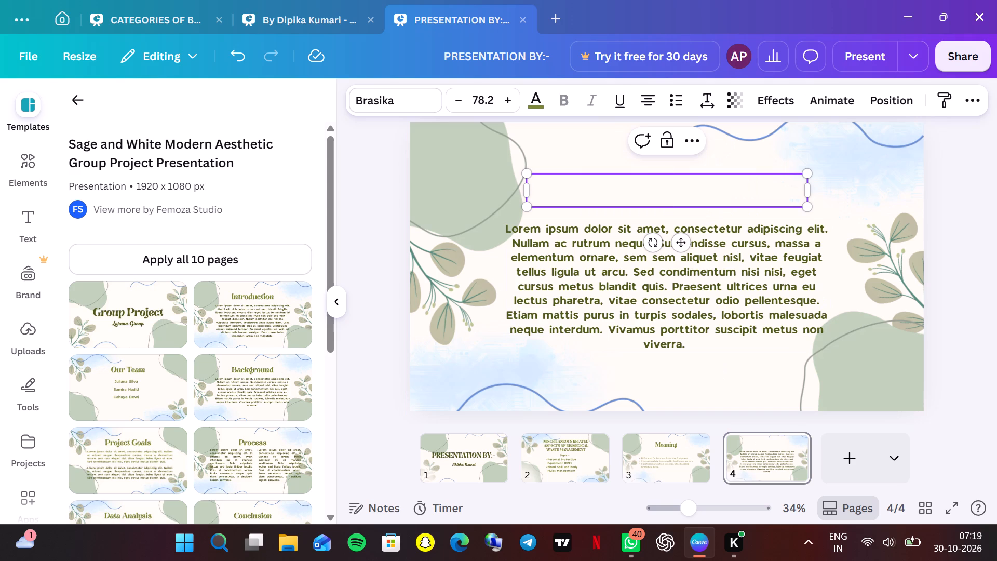
pyautogui.press('t')
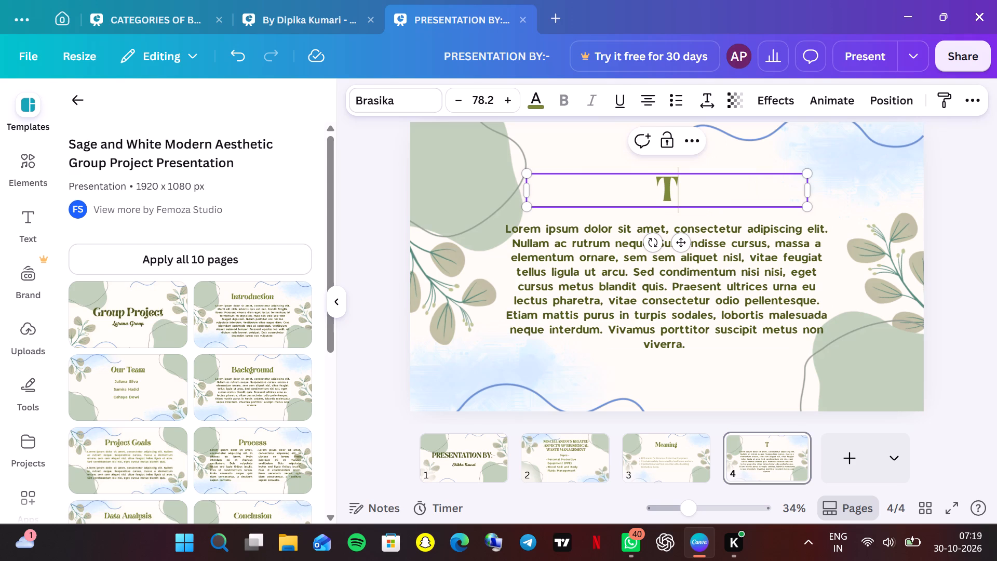
pyautogui.write('ypes')
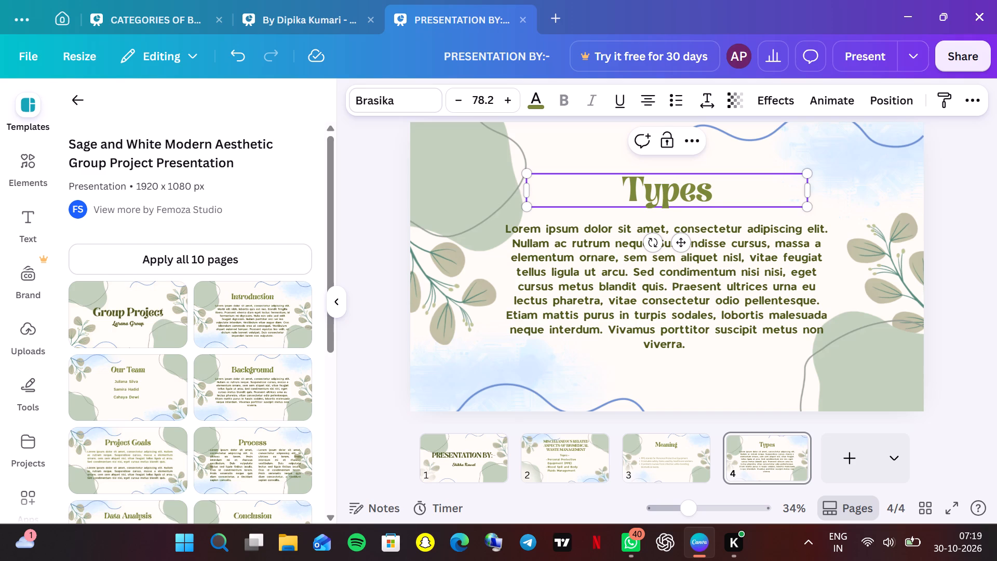
pyautogui.press('space')
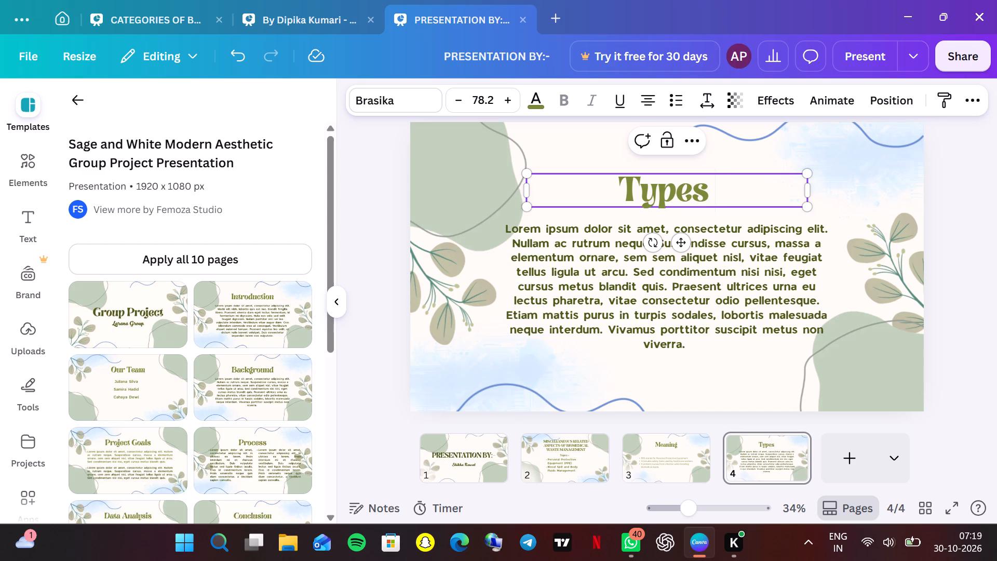
pyautogui.press('space')
pyautogui.write('of')
pyautogui.press('space')
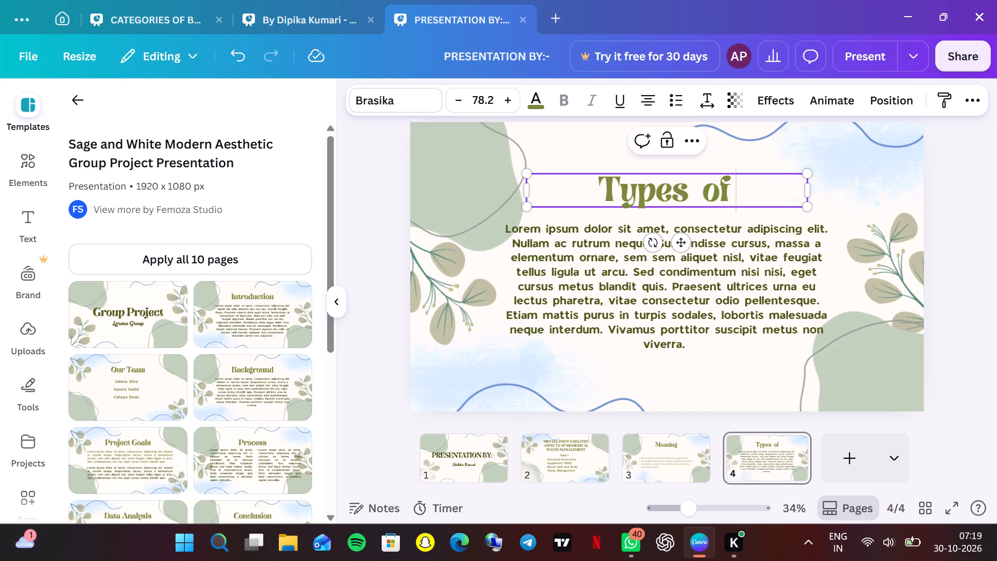
pyautogui.write('PPE')
# Clear the lorem ipsum placeholder paragraph from the body text box on the "Types of PPE" page.
pyautogui.doubleClick(678, 272)
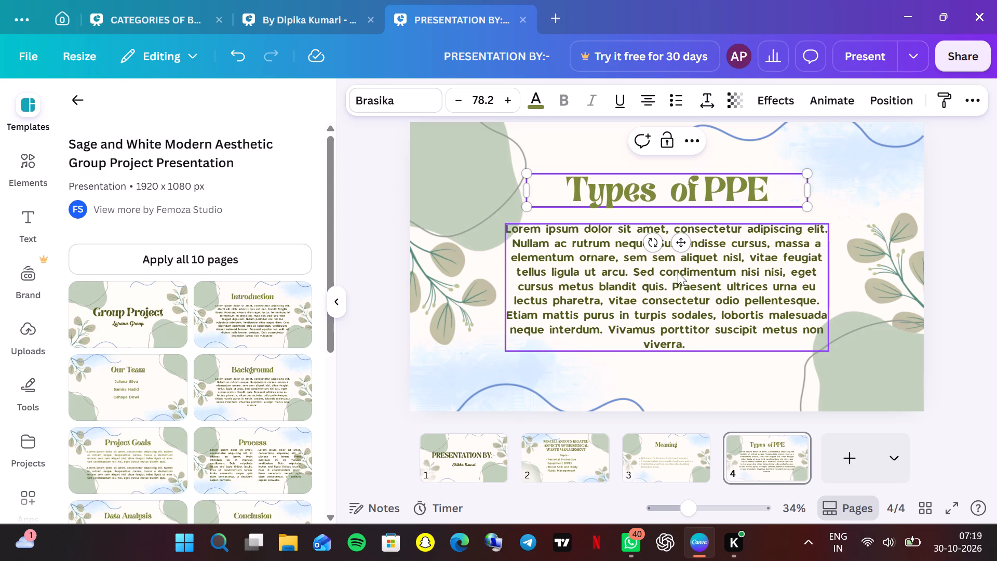
pyautogui.press('BackSpace')
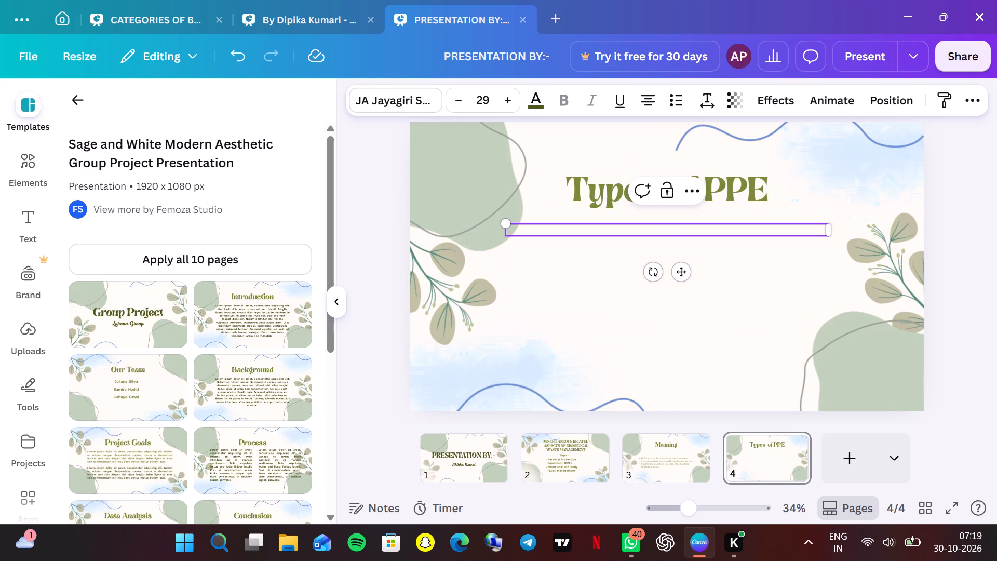
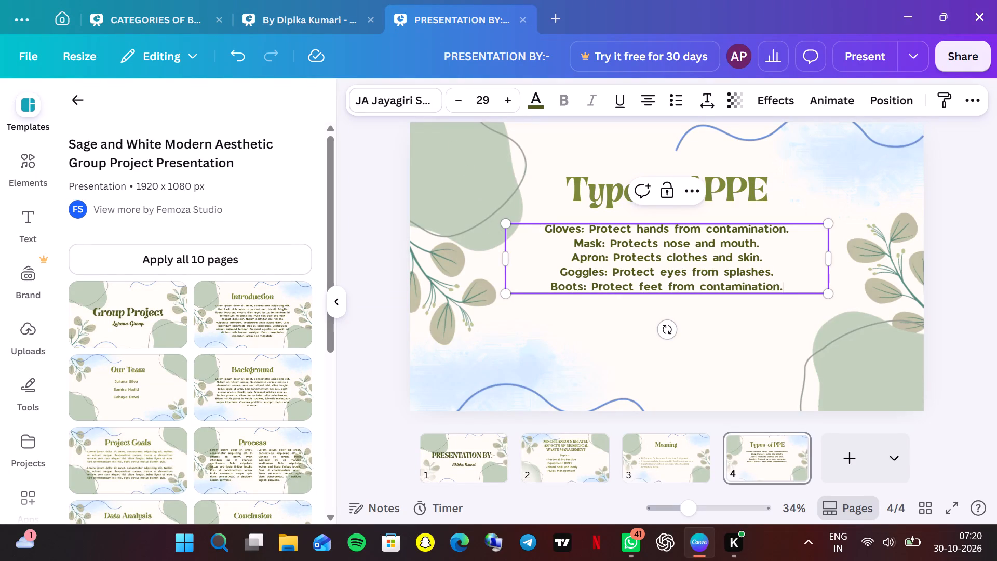
# Format the five PPE lines from Gloves to Boots on the "Types of PPE" page as a bulleted list.
pyautogui.moveTo(545, 231); pyautogui.dragTo(720, 297)
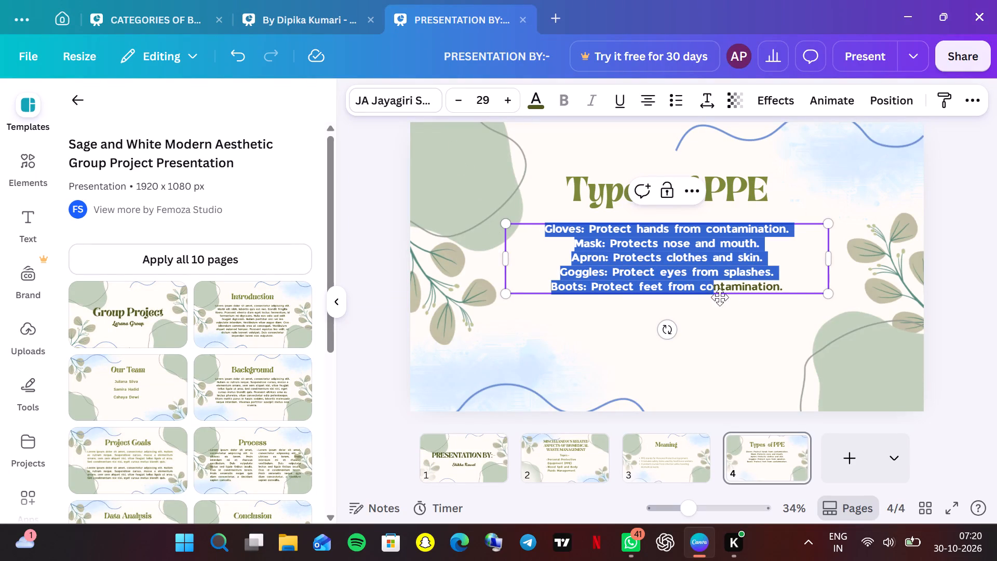
pyautogui.moveTo(720, 297); pyautogui.dragTo(800, 290)
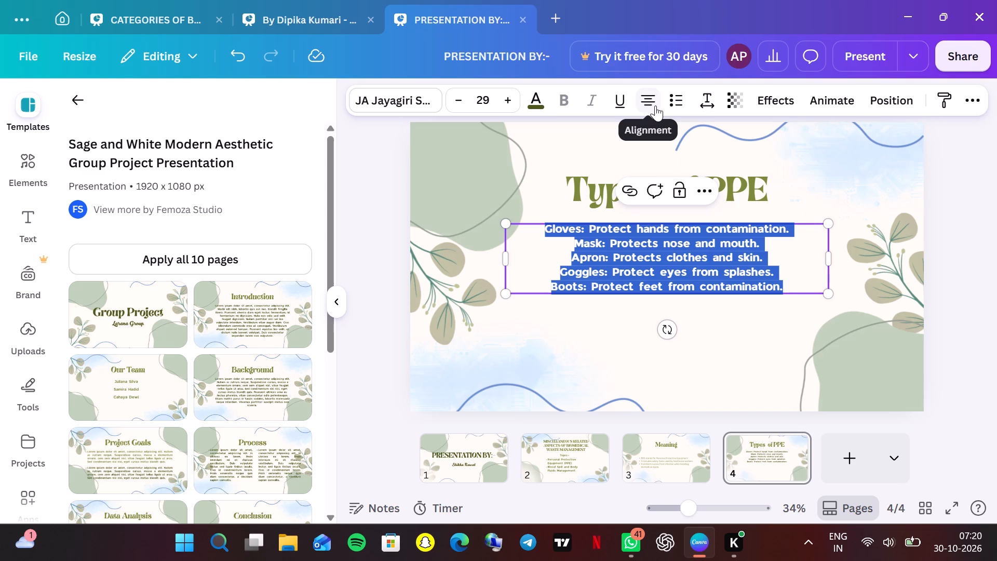
pyautogui.click(672, 106)
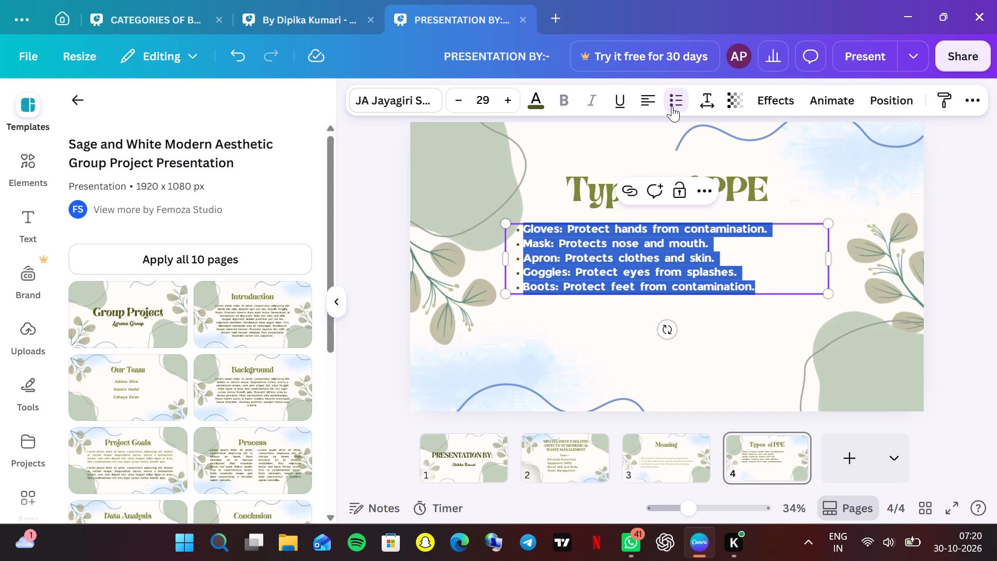
pyautogui.click(705, 352)
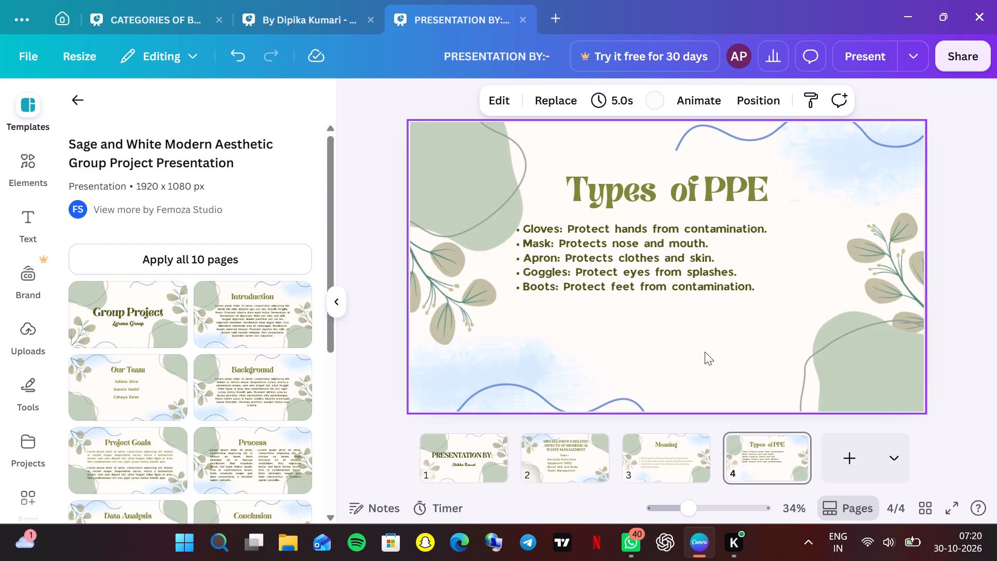
# Add a fifth page and try the template's "Process" layout on it before applying the "Background" layout.
pyautogui.click(837, 453)
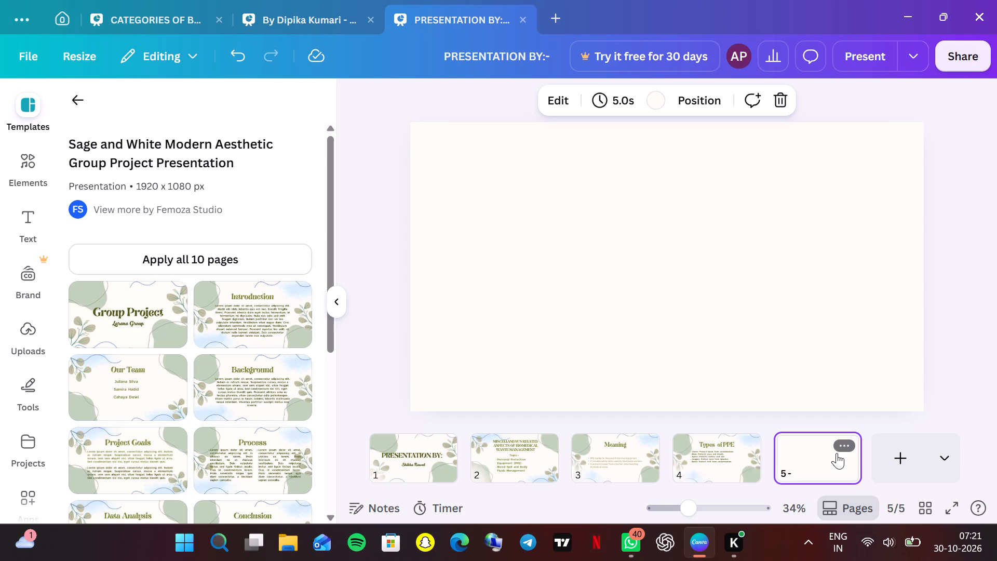
pyautogui.click(255, 446)
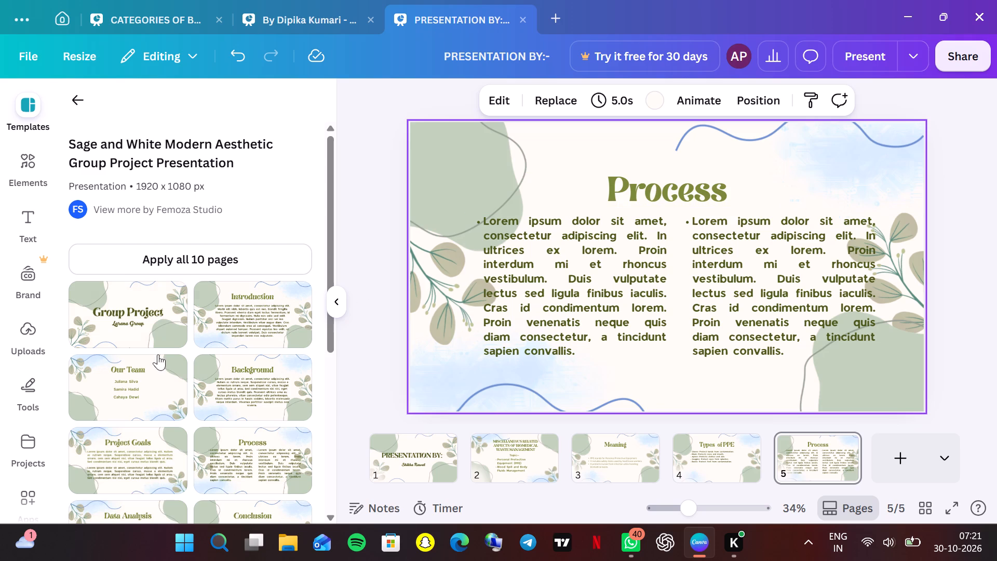
pyautogui.click(224, 380)
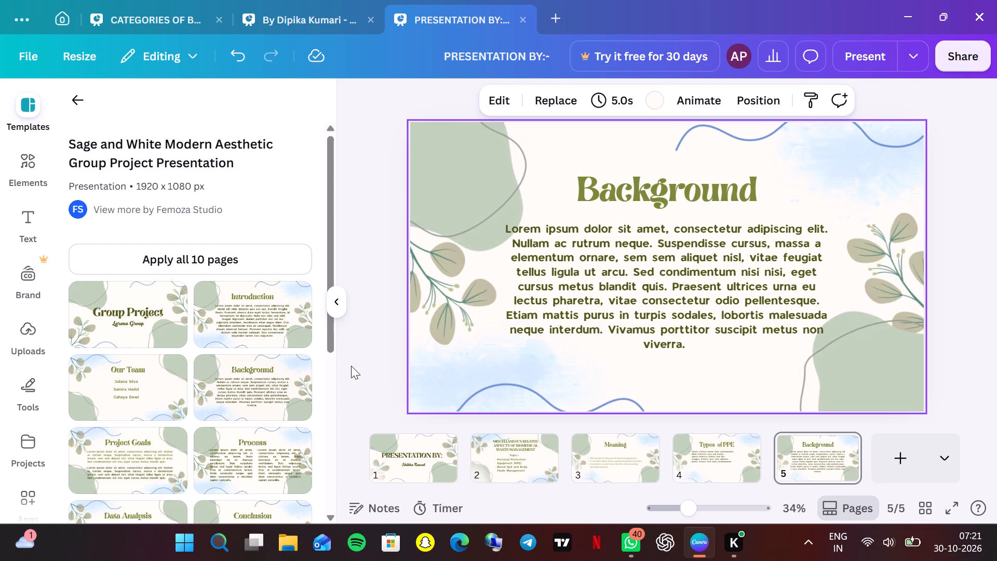
# Replace the fifth page's "Background" heading with "Importance".
pyautogui.doubleClick(677, 192)
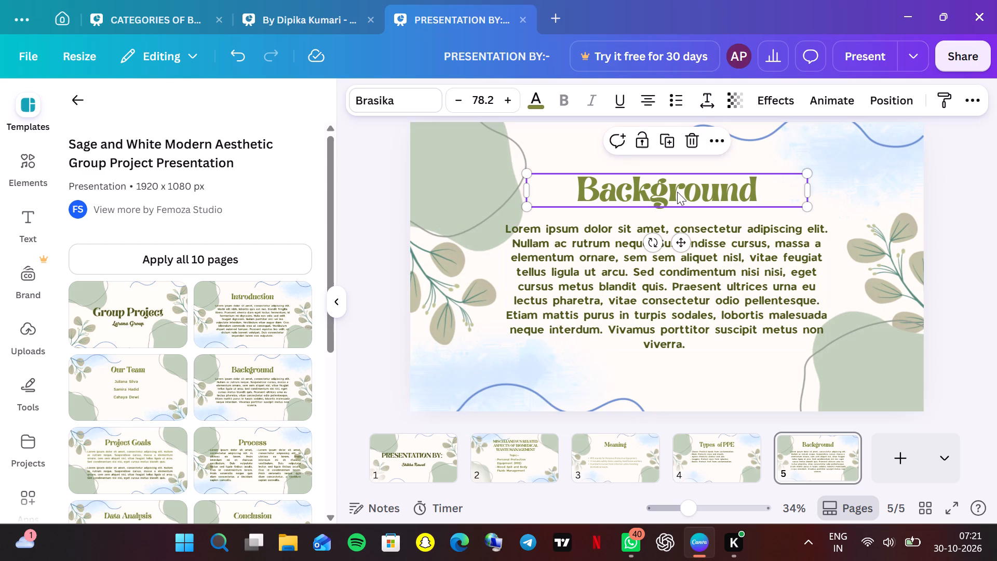
pyautogui.press('BackSpace')
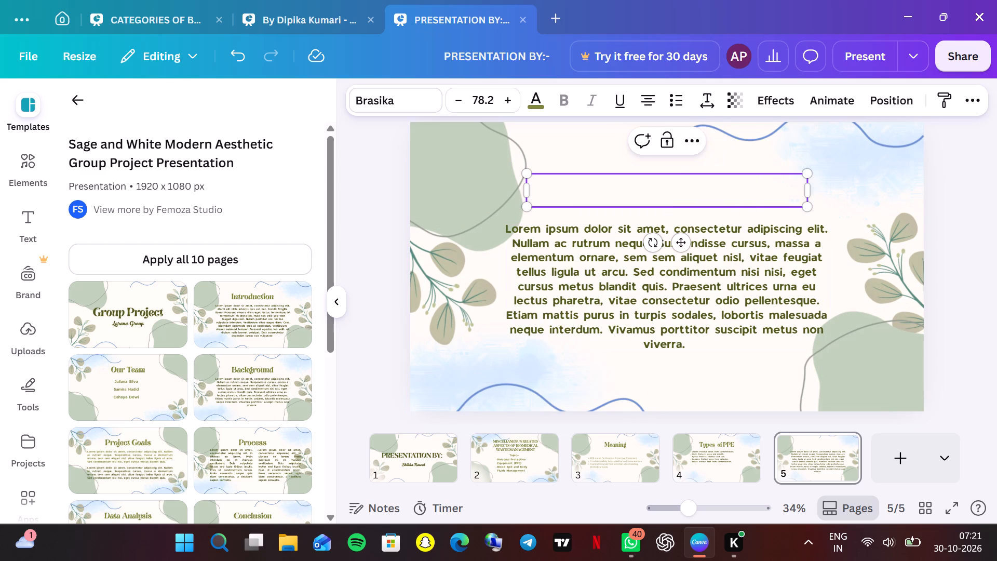
pyautogui.press('i')
pyautogui.write('mp')
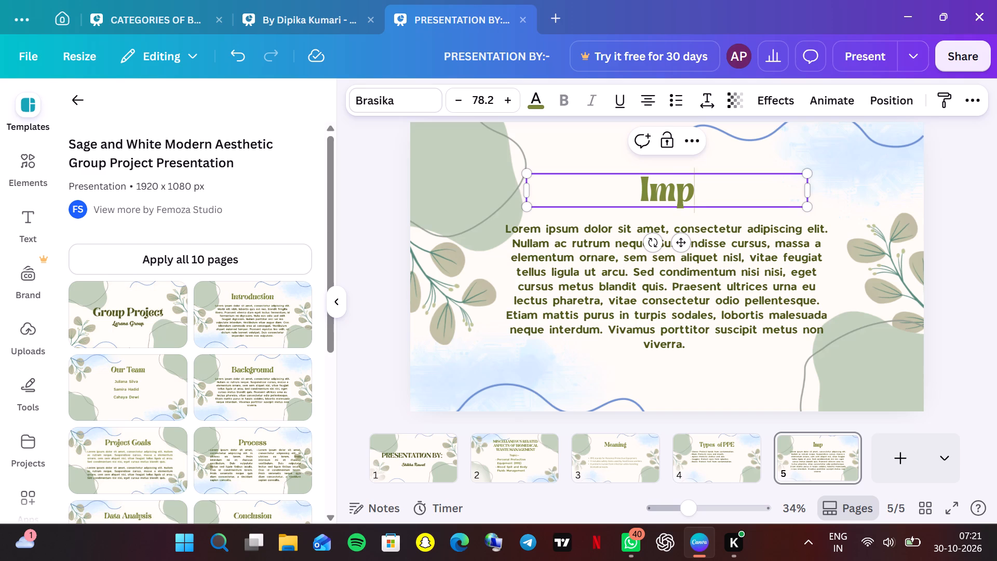
pyautogui.press('o')
pyautogui.write('rta')
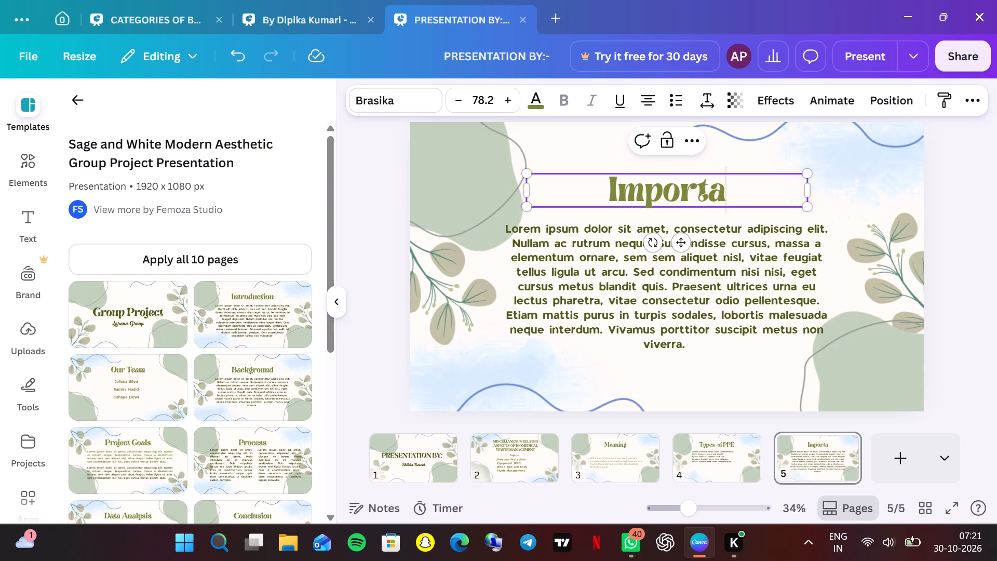
pyautogui.press('BackSpace')
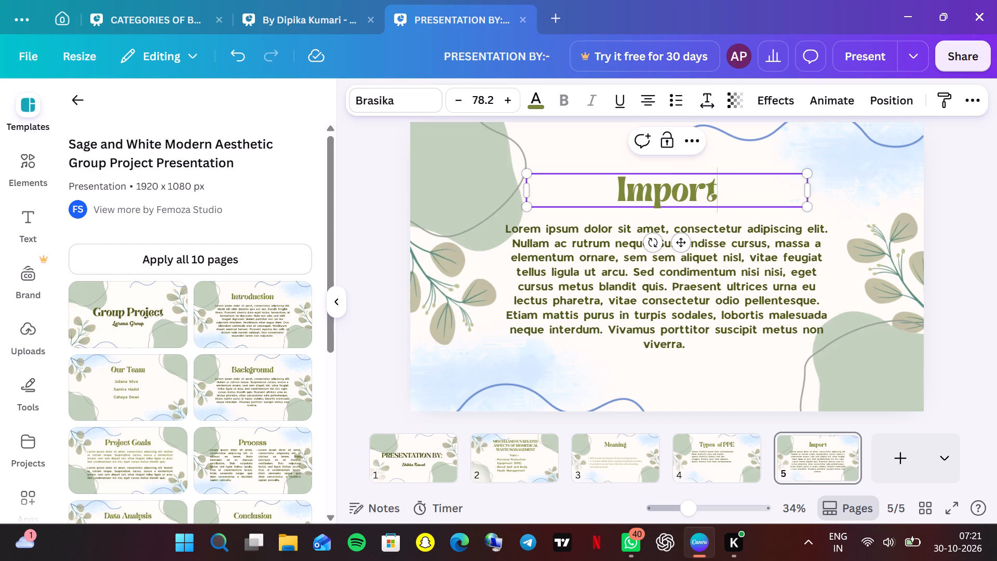
pyautogui.write('am')
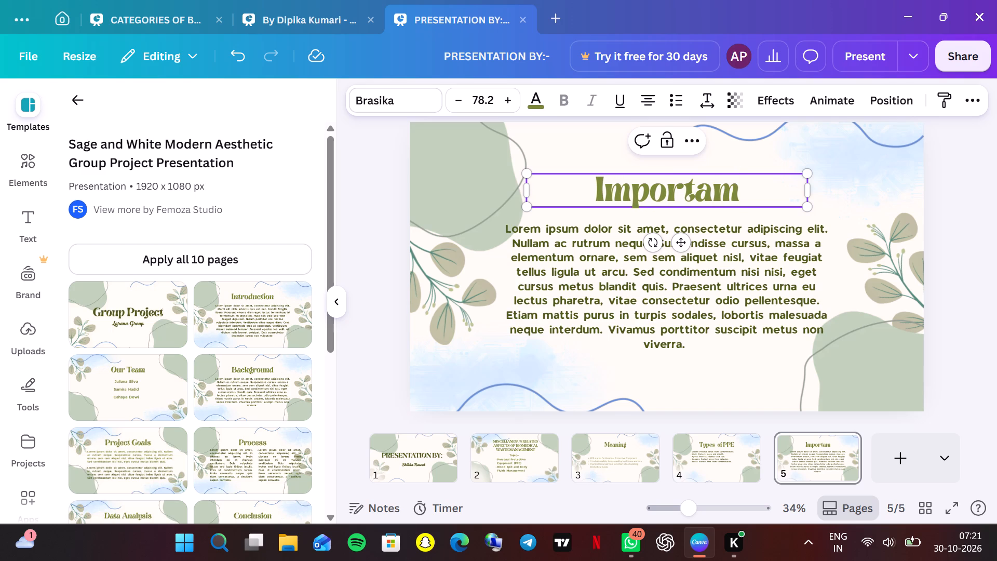
pyautogui.press('BackSpace')
pyautogui.write('nce')
# Clear the lorem ipsum placeholder paragraph from the body text box on the "Importance" page.
pyautogui.doubleClick(628, 263)
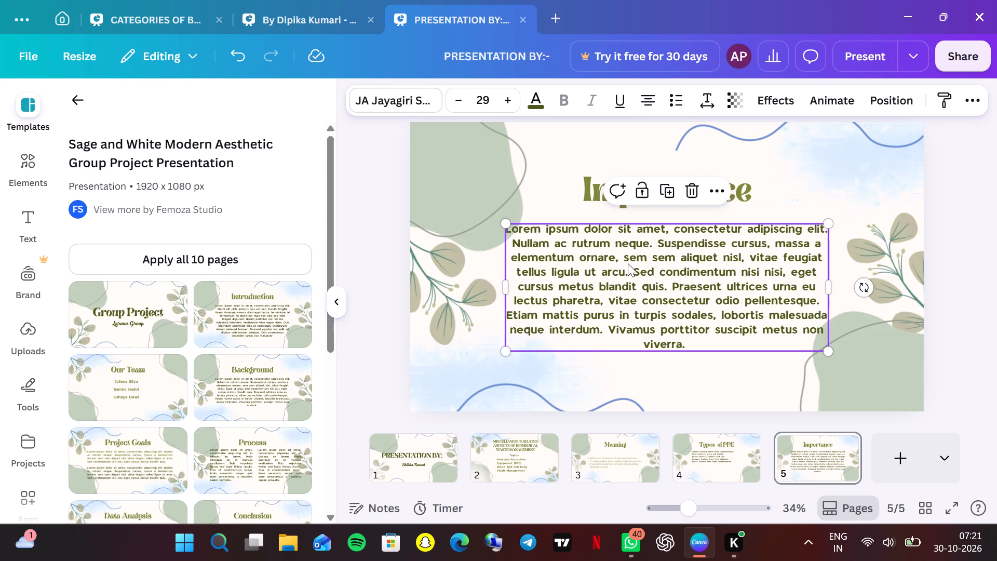
pyautogui.press('BackSpace')
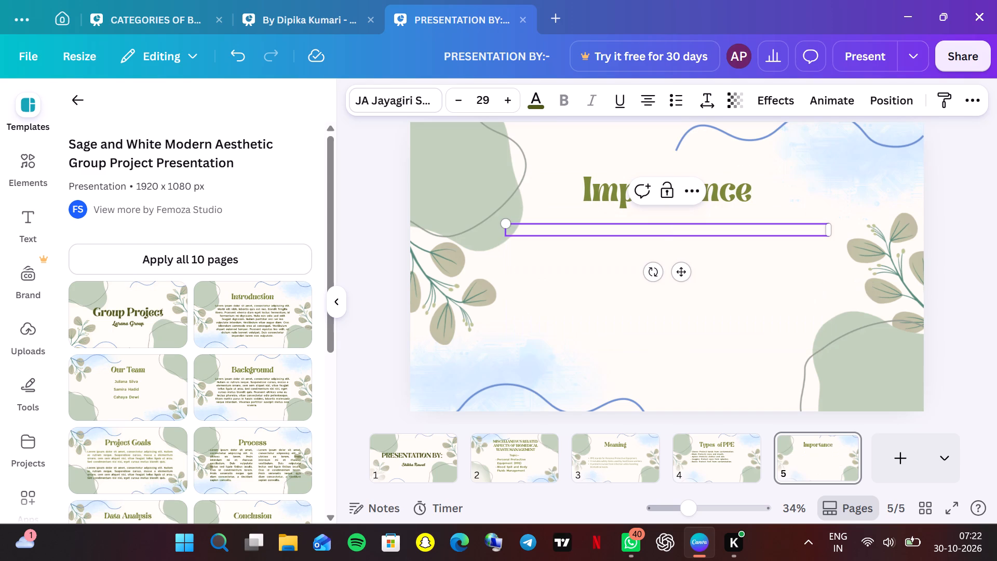
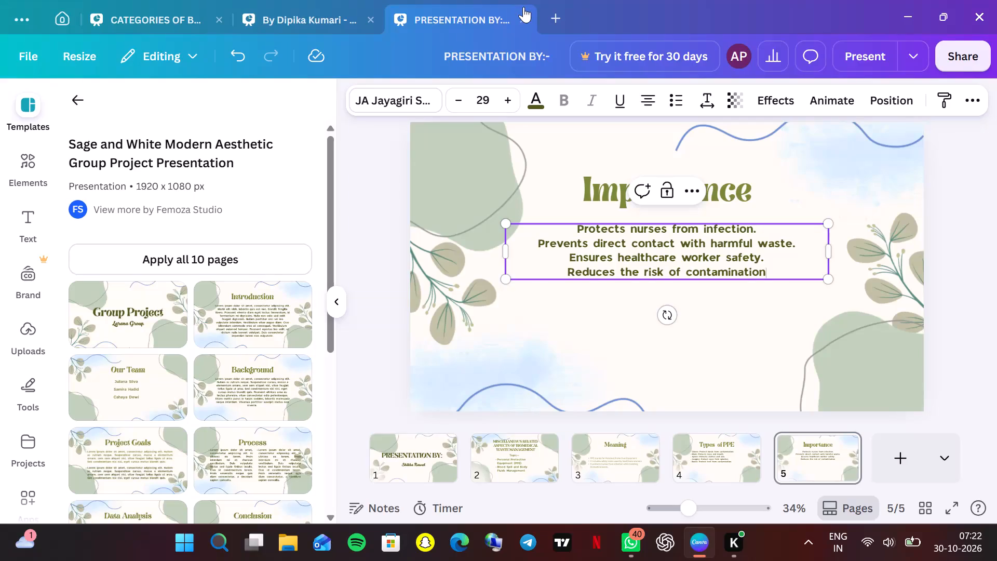
# Add a full stop after "Reduces the risk of contamination" in the "Importance" page's body text.
pyautogui.press('.')
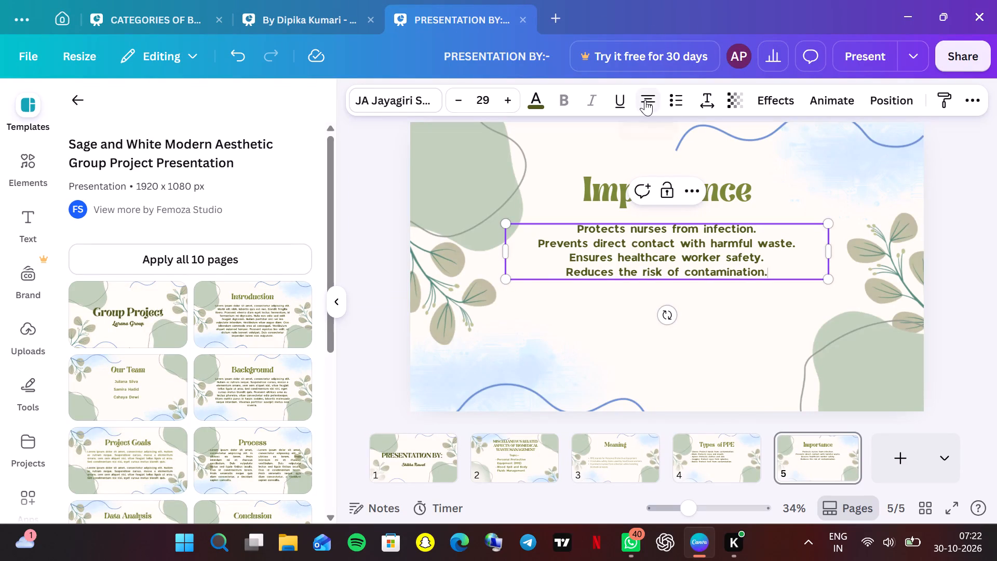
# Format all four lines of body text on the "Importance" page, from "Protects nurses" to "Reduces the risk", as a bulleted list.
pyautogui.doubleClick(618, 268)
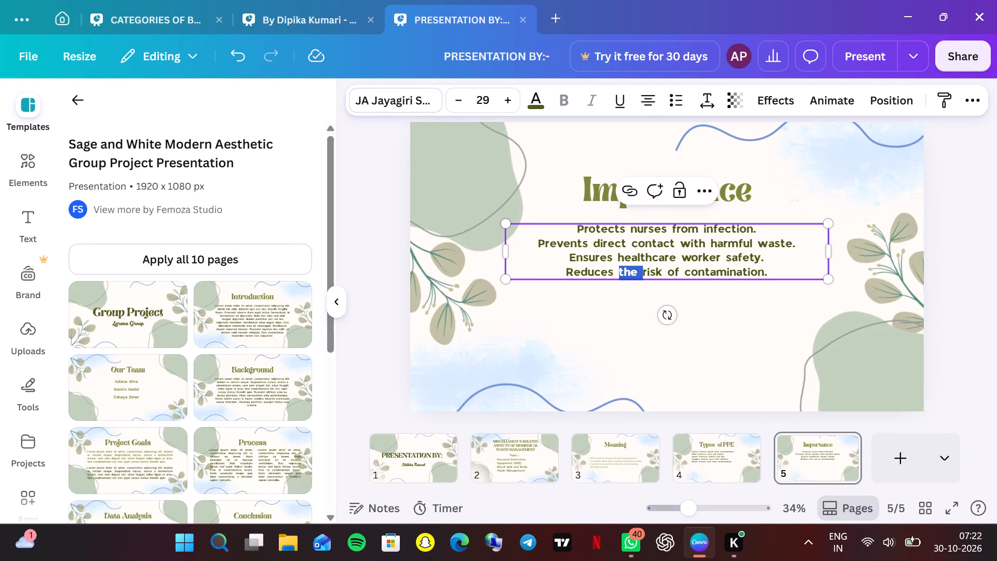
pyautogui.doubleClick(603, 271)
pyautogui.tripleClick(603, 271)
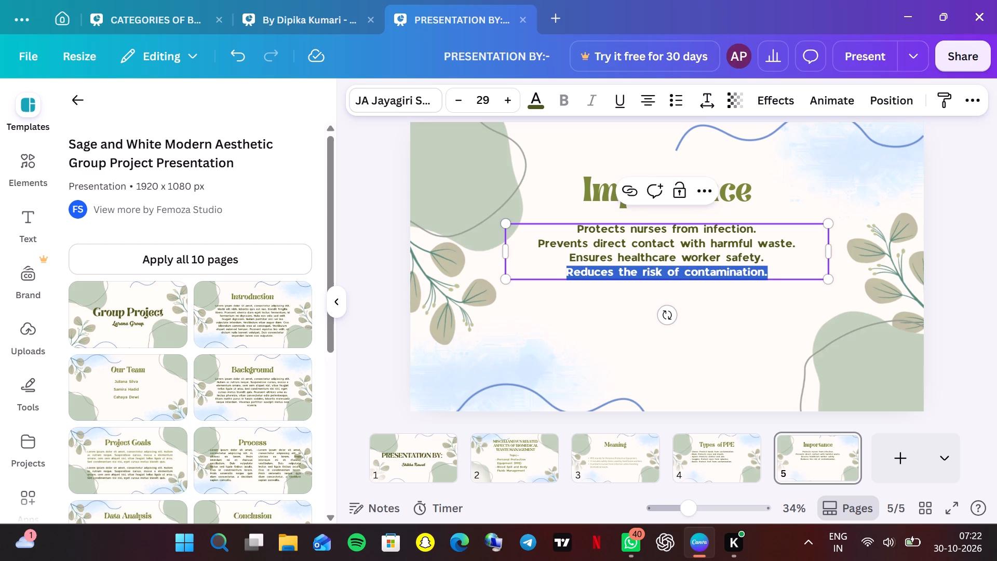
pyautogui.tripleClick(603, 271)
pyautogui.tripleClick(603, 271)
pyautogui.click(603, 271)
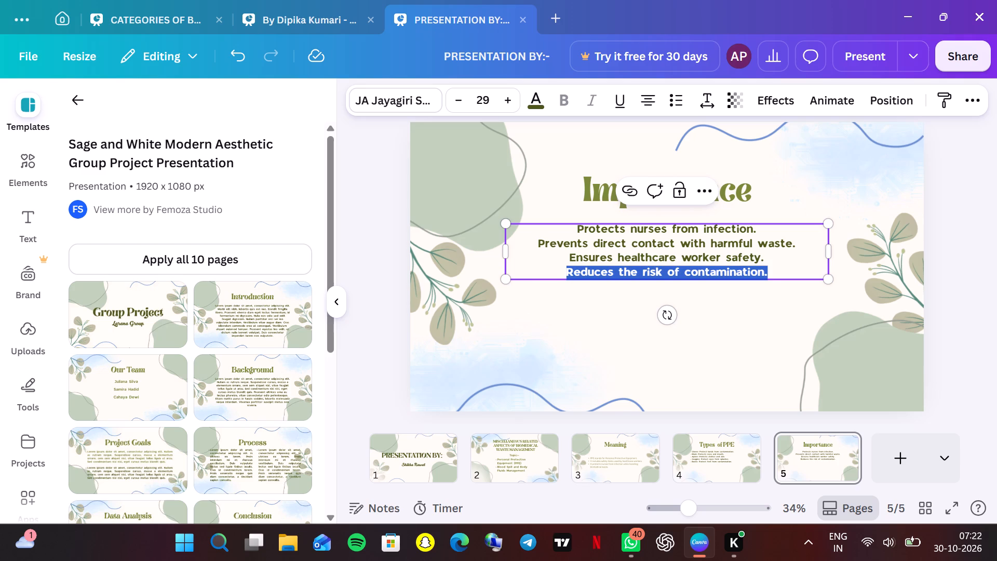
pyautogui.tripleClick(531, 271)
pyautogui.click(531, 271)
pyautogui.click(555, 297)
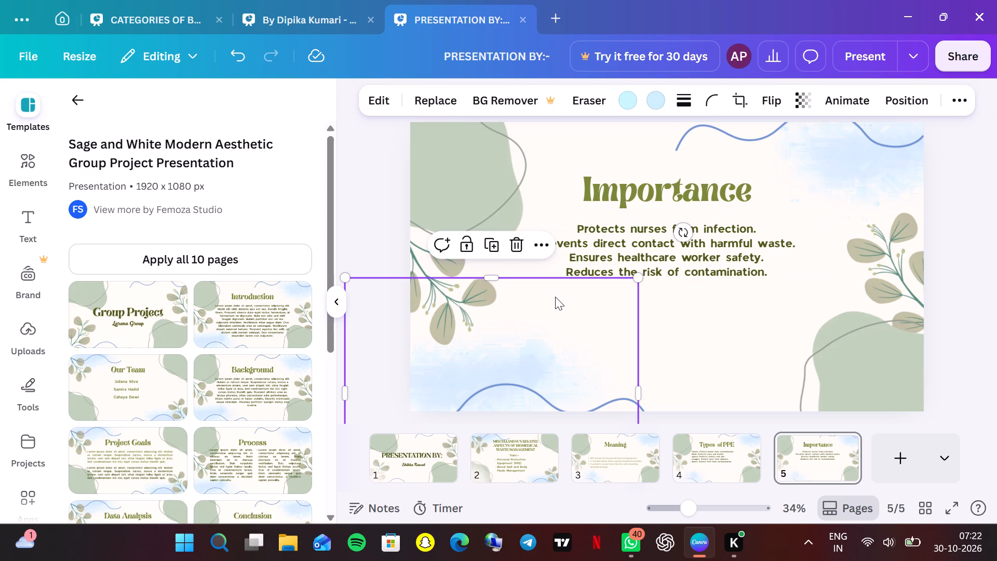
pyautogui.tripleClick(602, 244)
pyautogui.tripleClick(602, 244)
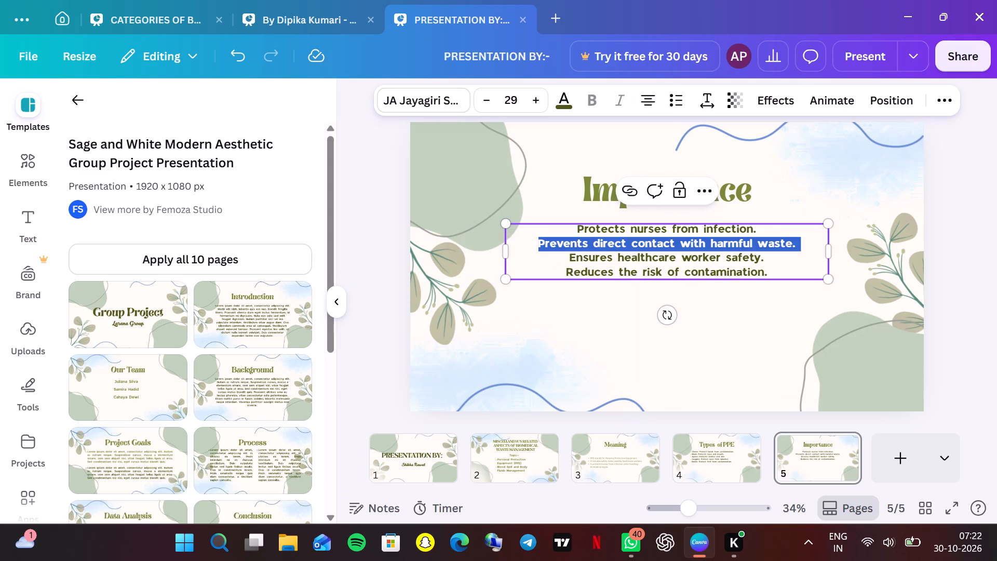
pyautogui.moveTo(575, 230); pyautogui.dragTo(751, 276)
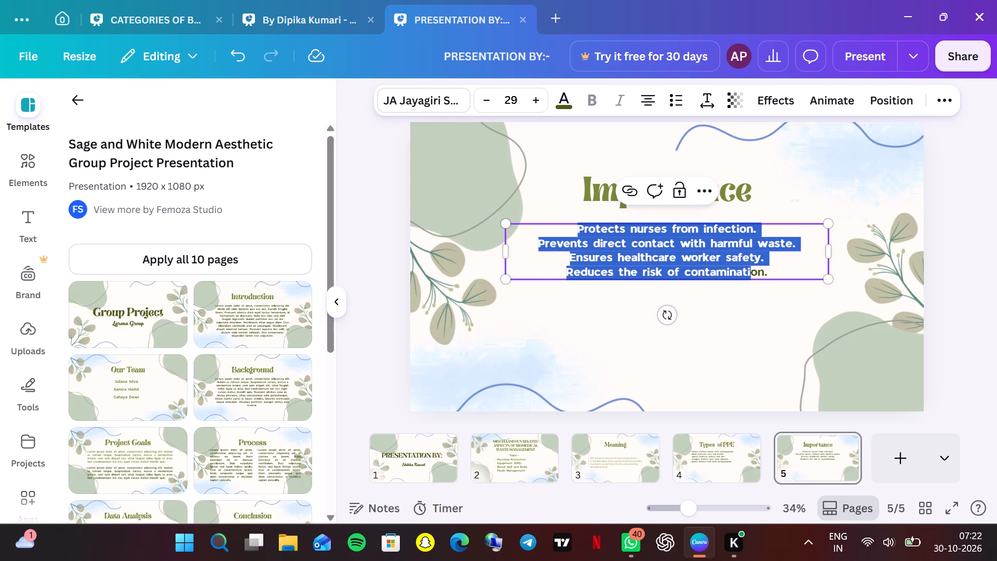
pyautogui.moveTo(751, 276); pyautogui.dragTo(803, 278)
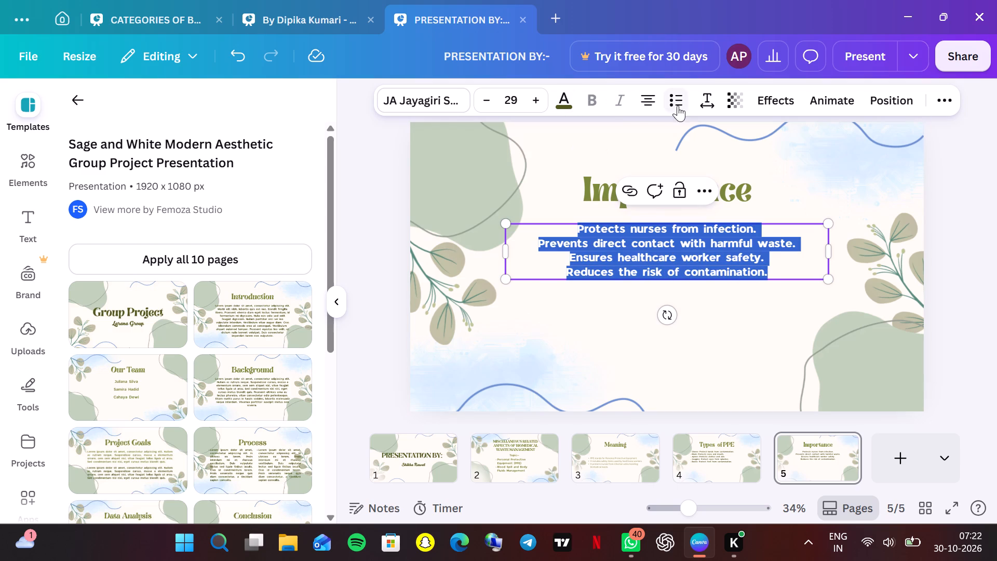
pyautogui.click(678, 105)
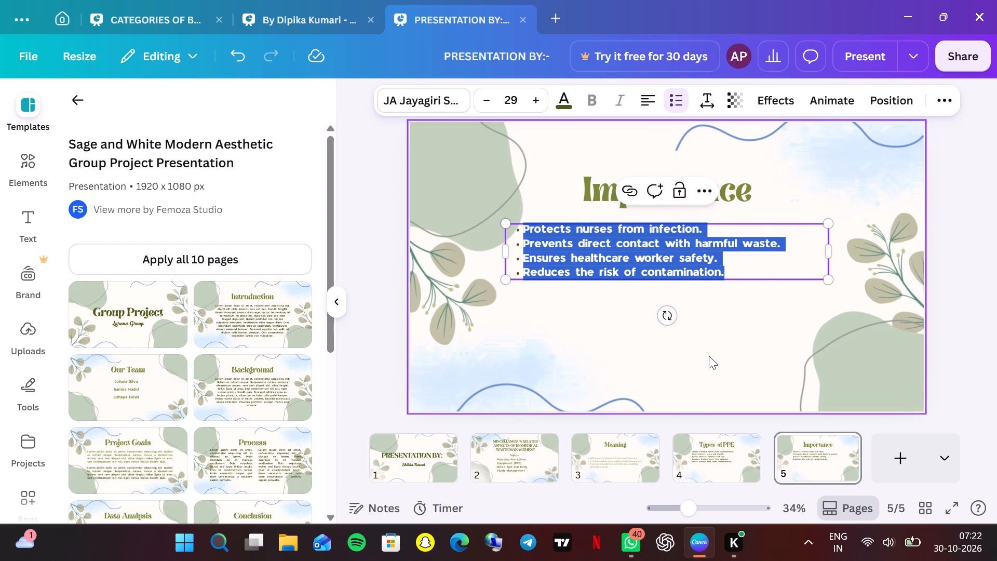
pyautogui.click(709, 356)
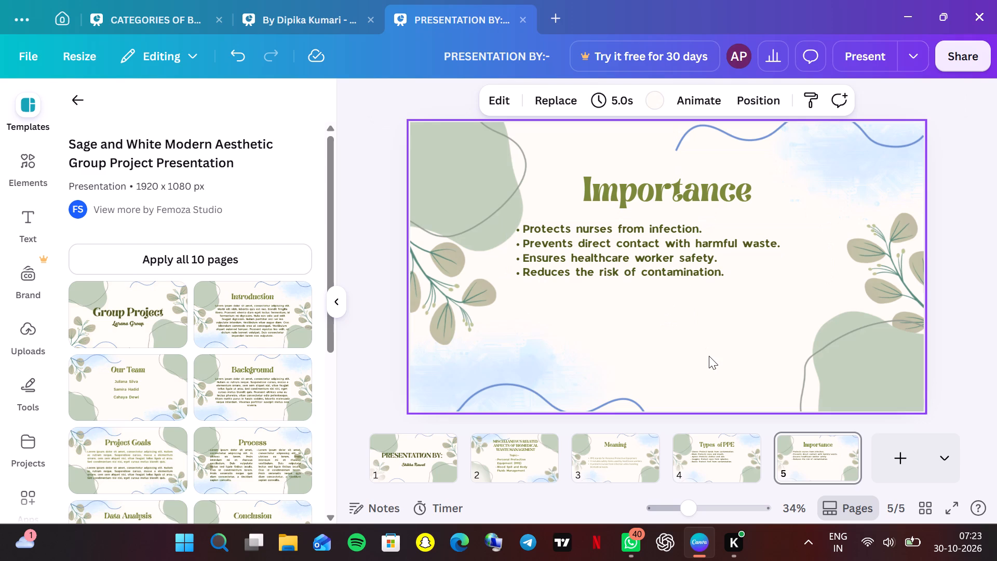
# Add a sixth page and apply the template's "Background" layout to it.
pyautogui.click(893, 460)
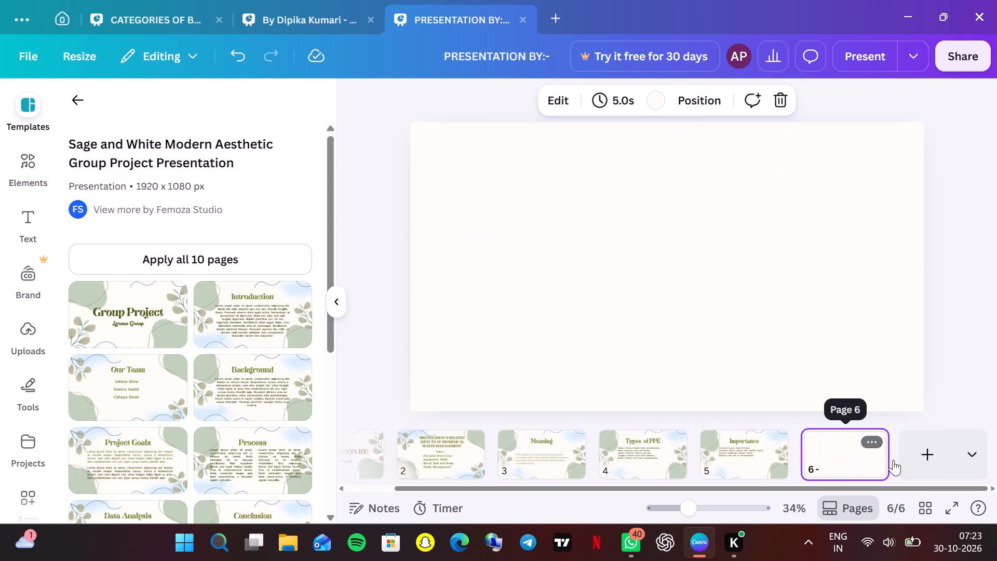
pyautogui.click(286, 392)
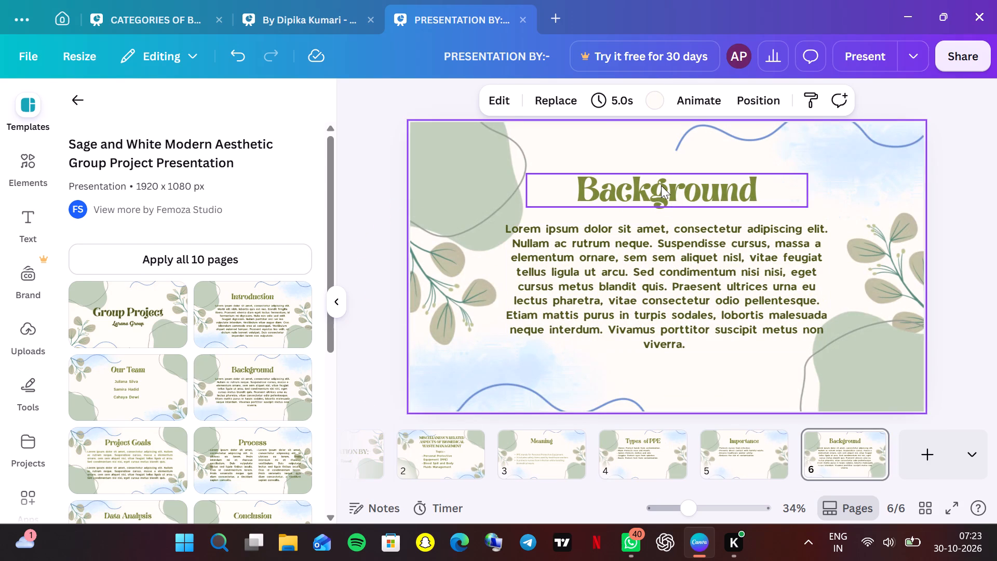
# Replace the sixth page's "Background" heading with "Precautions".
pyautogui.doubleClick(661, 185)
pyautogui.press('BackSpace')
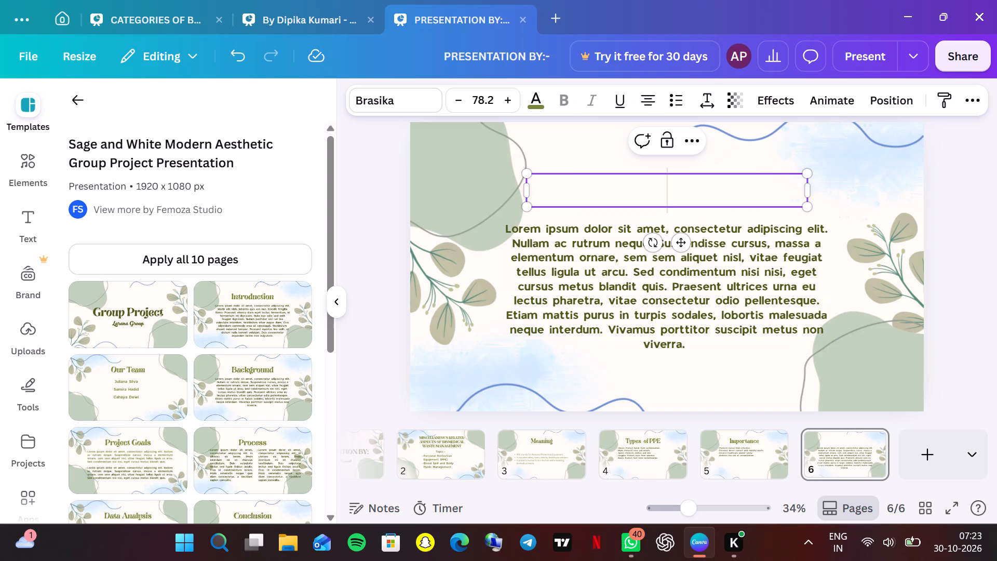
pyautogui.press('p')
pyautogui.write('re')
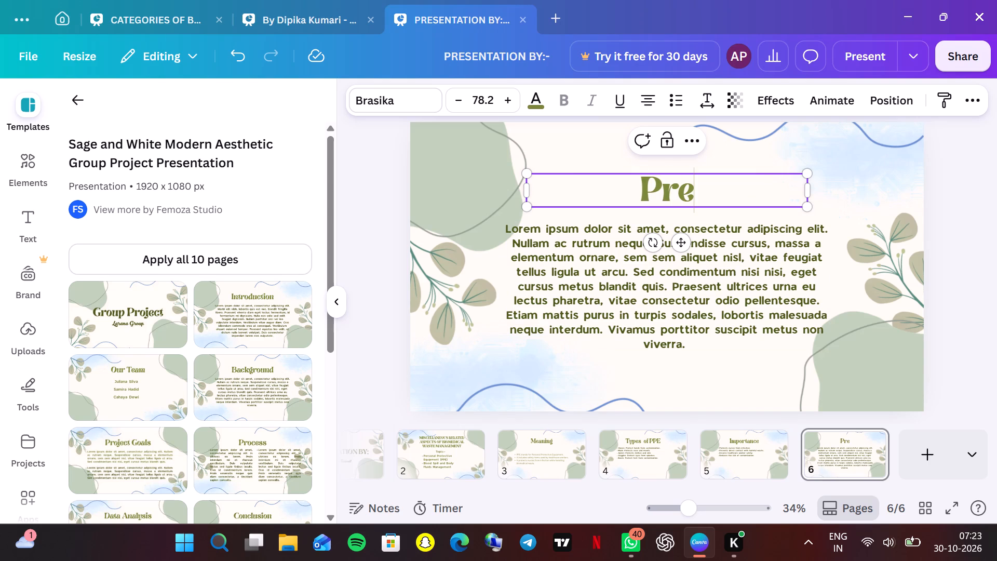
pyautogui.press('c')
pyautogui.write('autio')
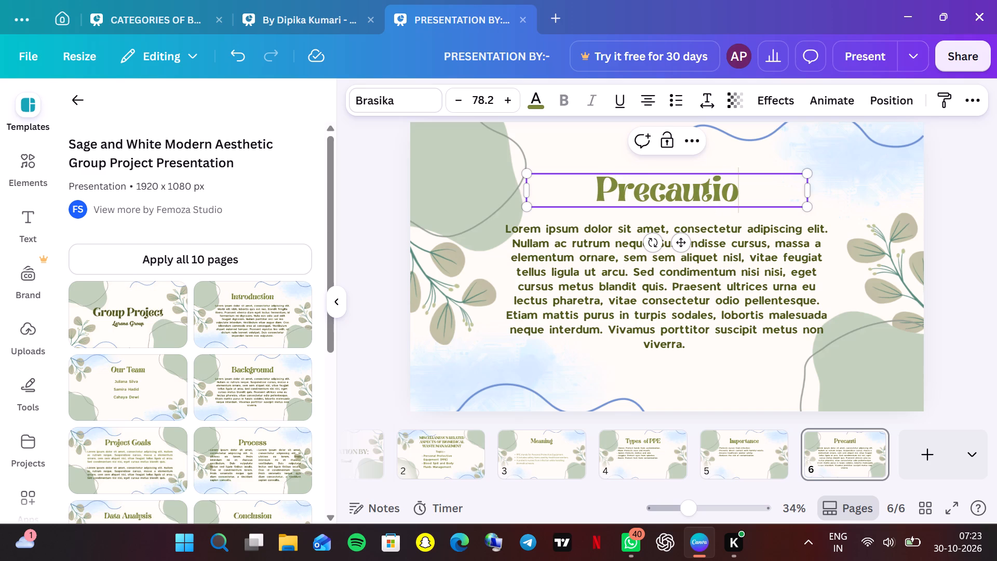
pyautogui.press('n')
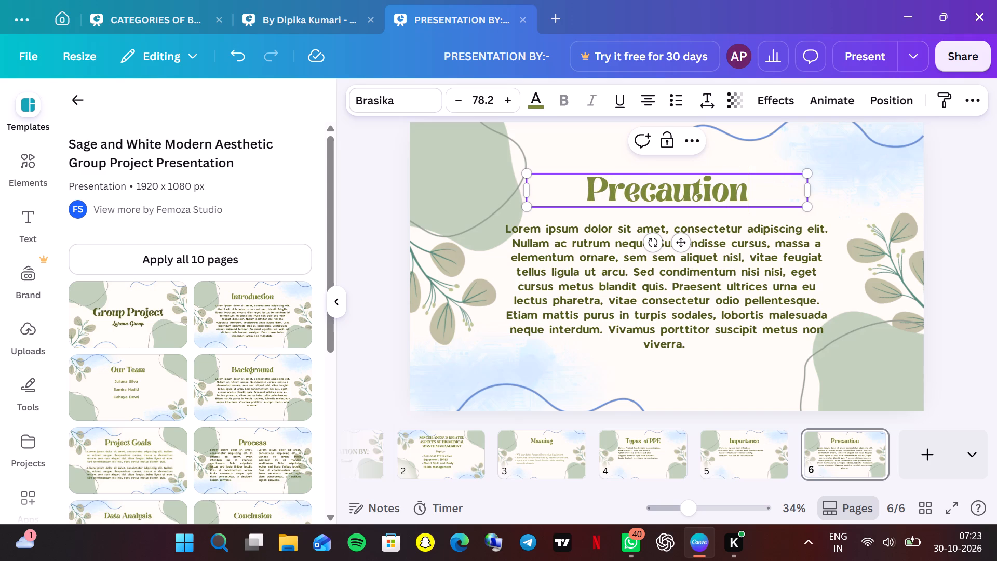
pyautogui.press('s')
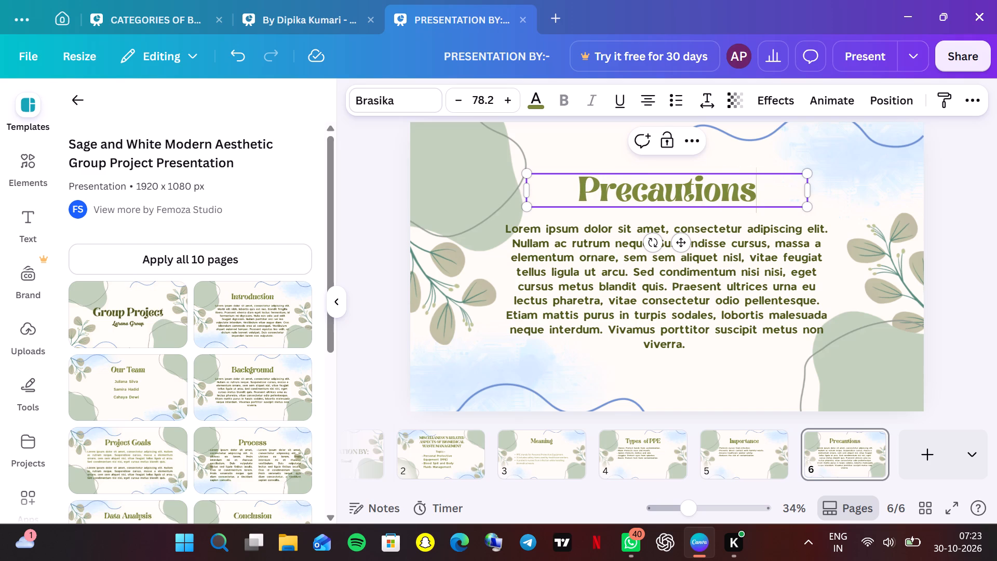
# Clear the lorem ipsum placeholder paragraph from the body text box on the "Precautions" page.
pyautogui.doubleClick(668, 276)
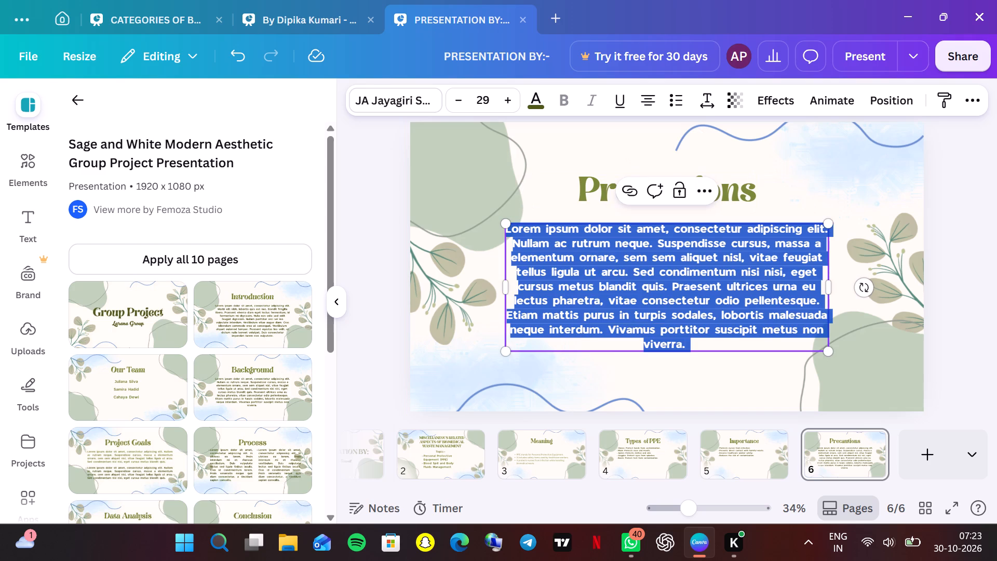
pyautogui.press('BackSpace')
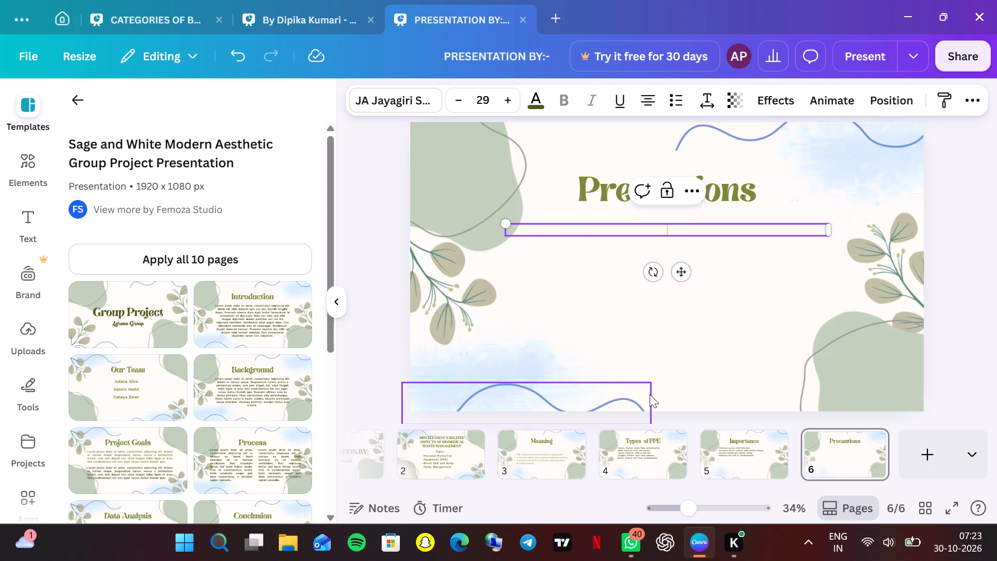
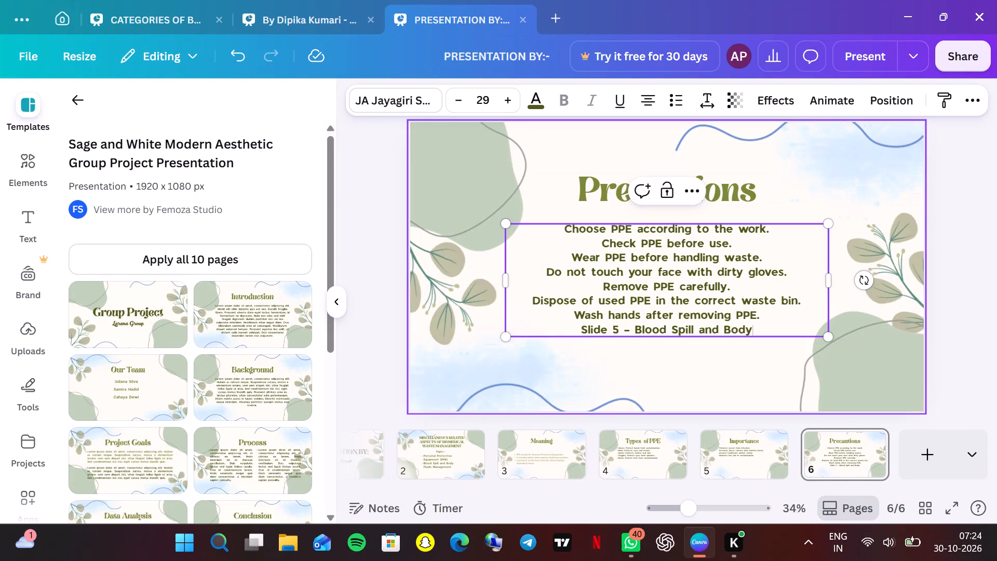
# Format all eight body lines on the "Precautions" page, from "Choose PPE" to "Slide 5 – Blood Spill and Body", as a bulleted list.
pyautogui.moveTo(564, 233); pyautogui.dragTo(615, 265)
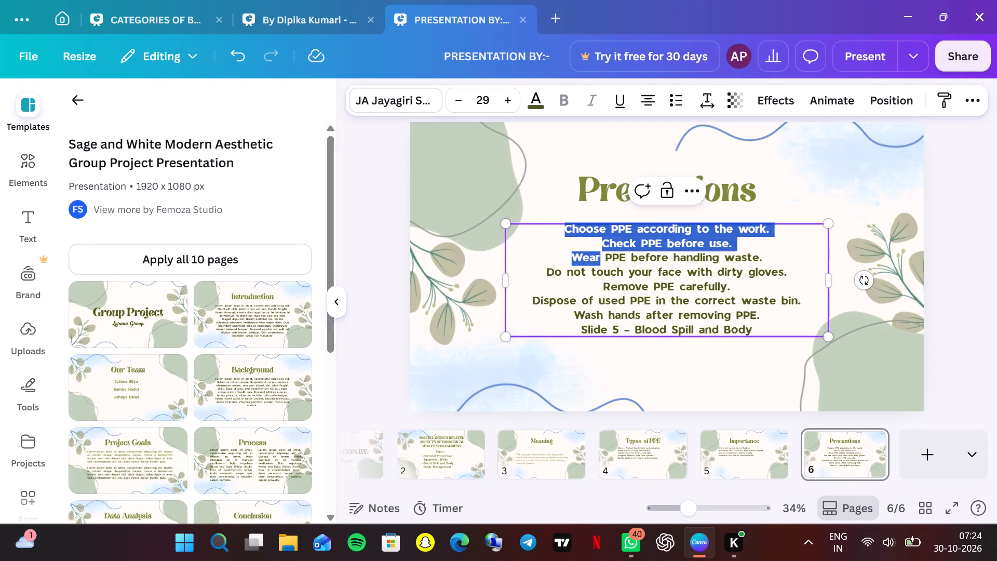
pyautogui.moveTo(615, 265); pyautogui.dragTo(818, 355)
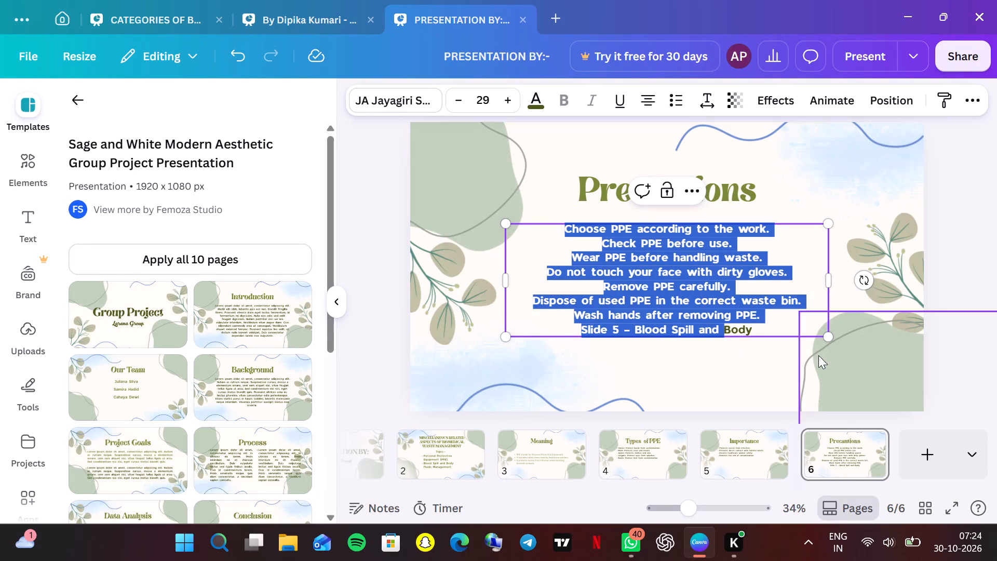
pyautogui.moveTo(818, 355); pyautogui.dragTo(757, 335)
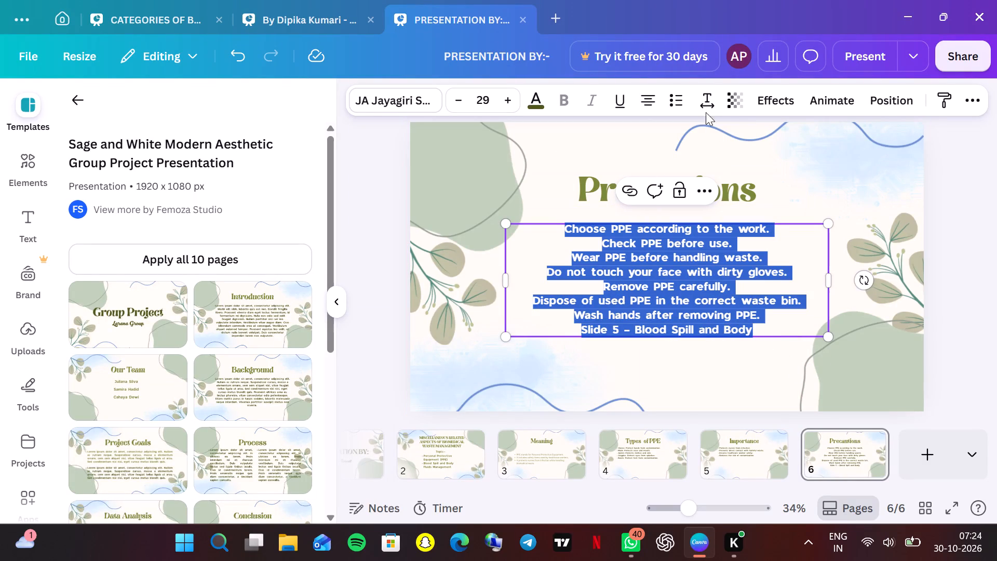
pyautogui.click(677, 96)
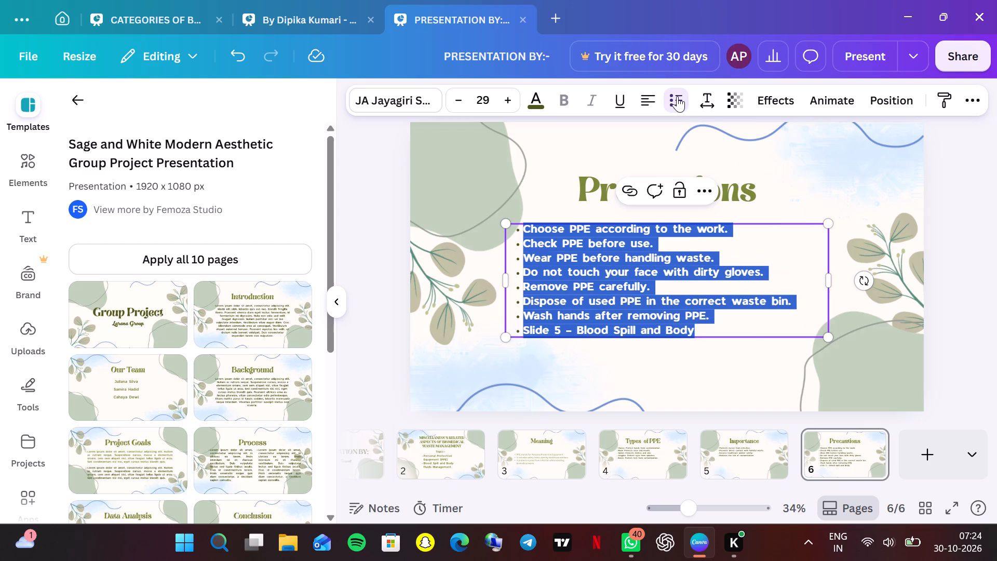
pyautogui.click(732, 361)
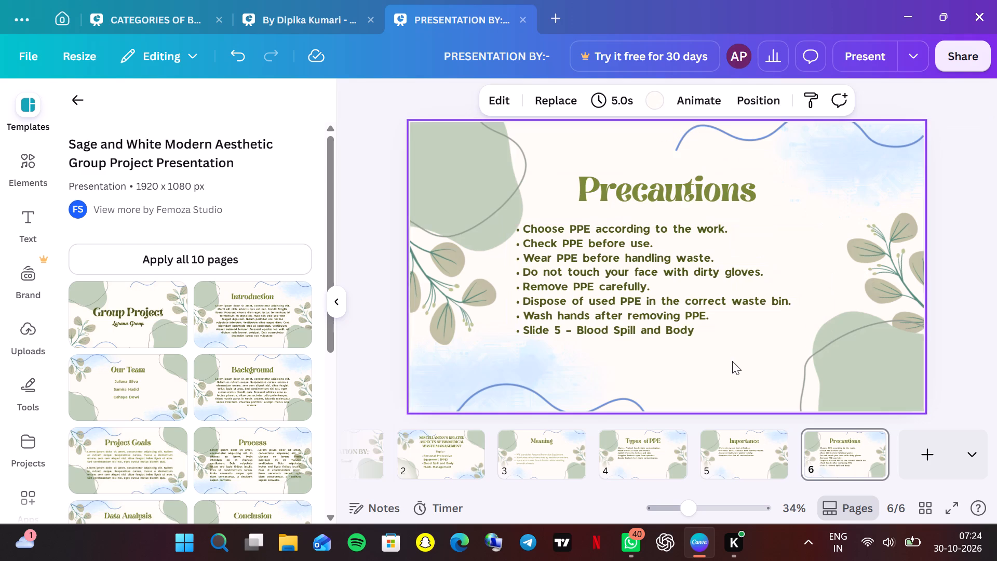
# Add a blank seventh page after the "Precautions" page.
pyautogui.click(942, 451)
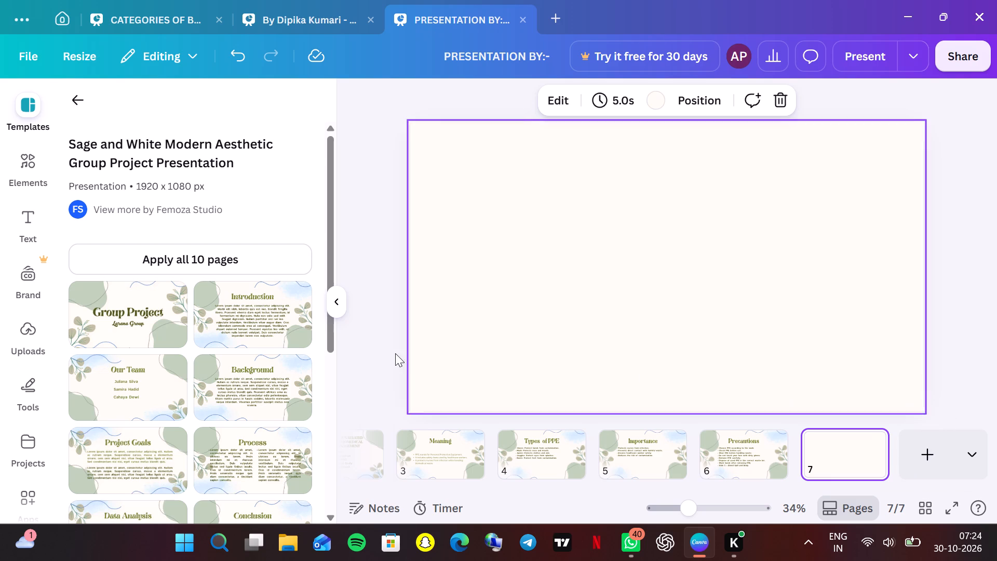
# Insert a new page between page 2 and the "Meaning" page and apply the template's "Q & A Session" layout to it.
pyautogui.scroll(-1, 201, 370)
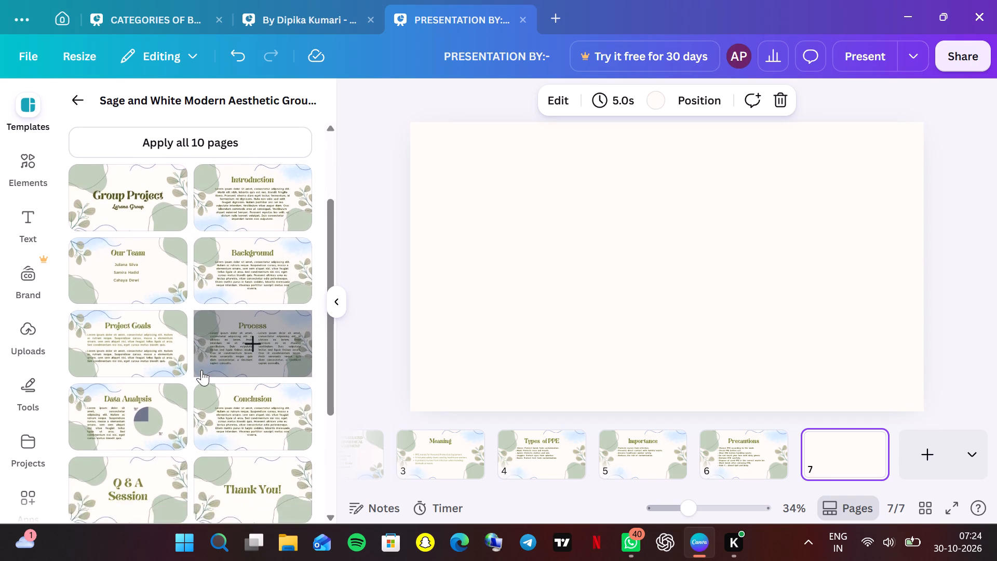
pyautogui.scroll(-1, 201, 370)
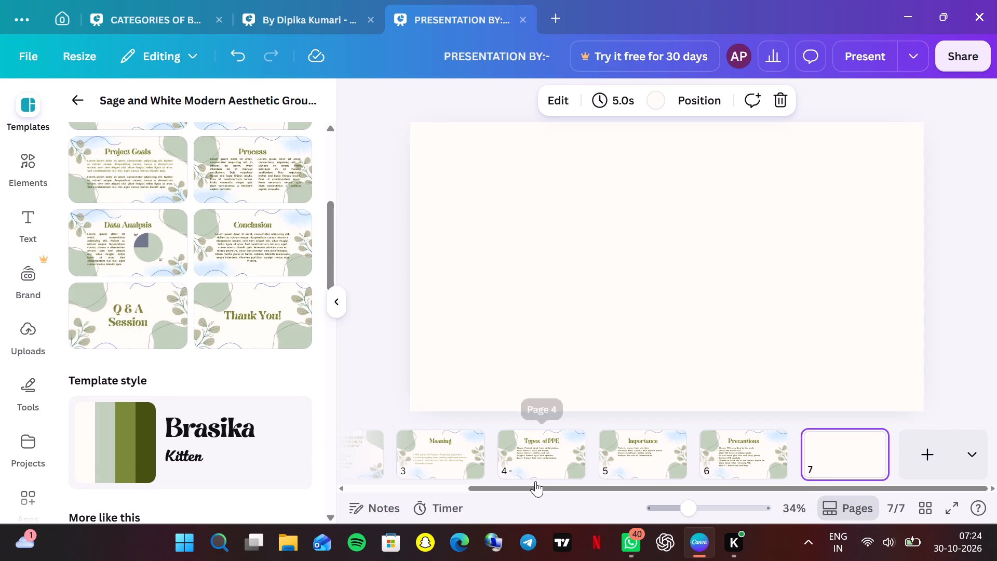
pyautogui.hscroll(5, 517, 456)
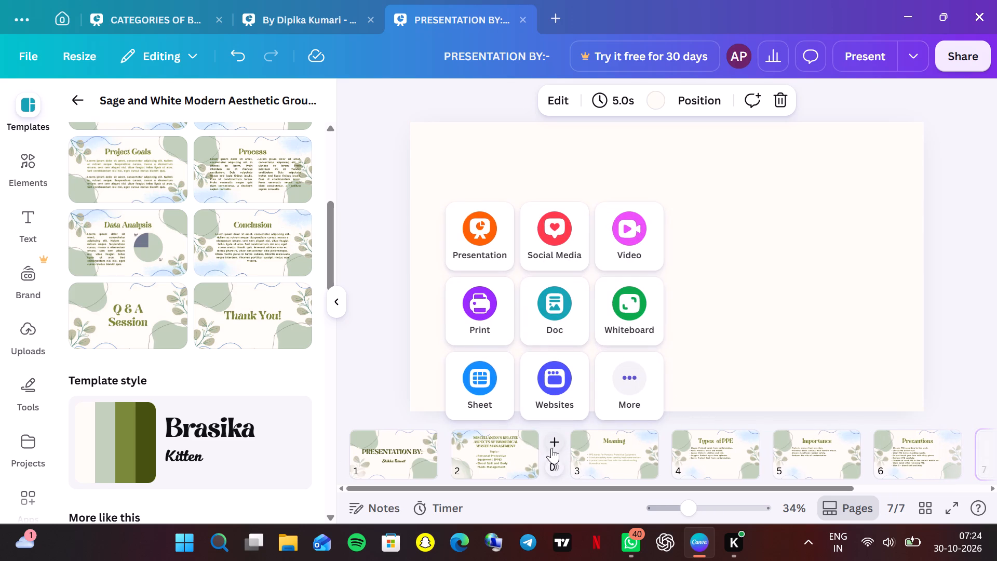
pyautogui.click(554, 446)
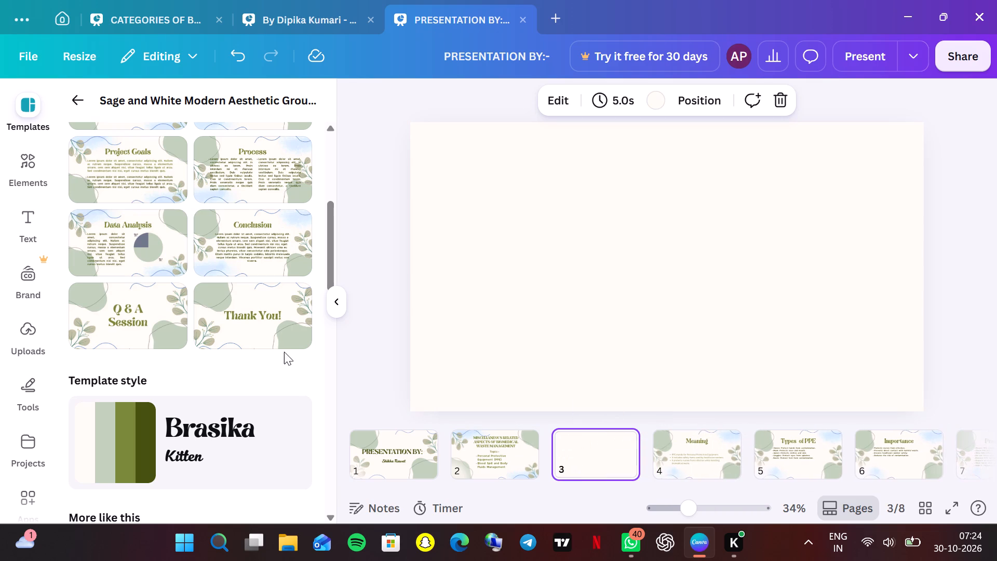
pyautogui.click(124, 308)
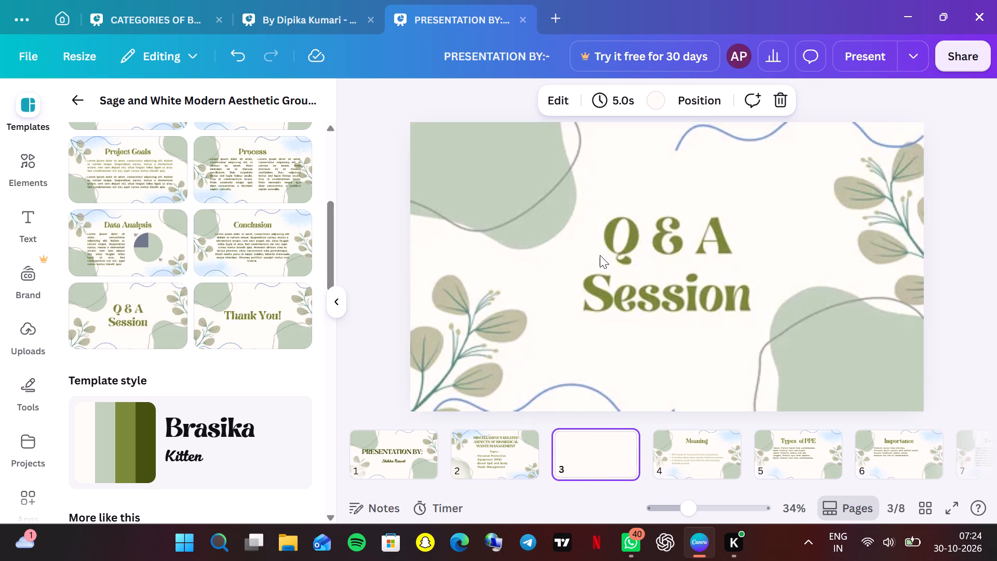
# Replace the "Q & A Session" heading on page 3 with "Personal".
pyautogui.doubleClick(649, 262)
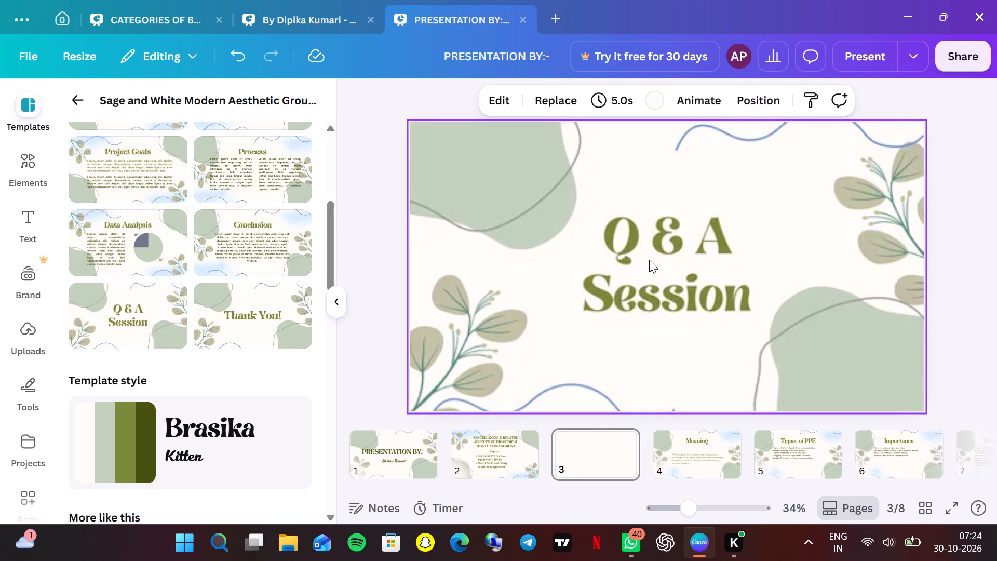
pyautogui.doubleClick(653, 249)
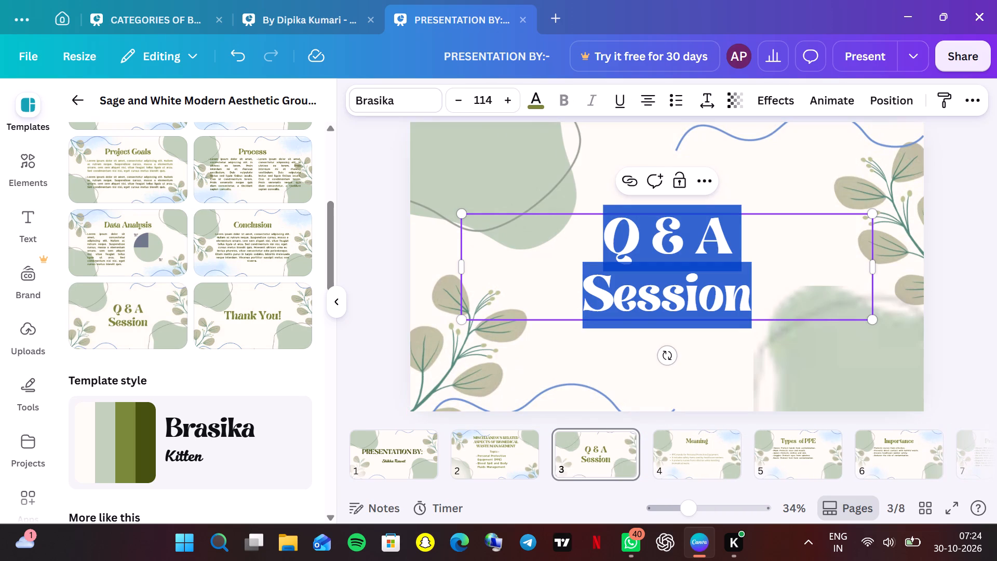
pyautogui.press('BackSpace')
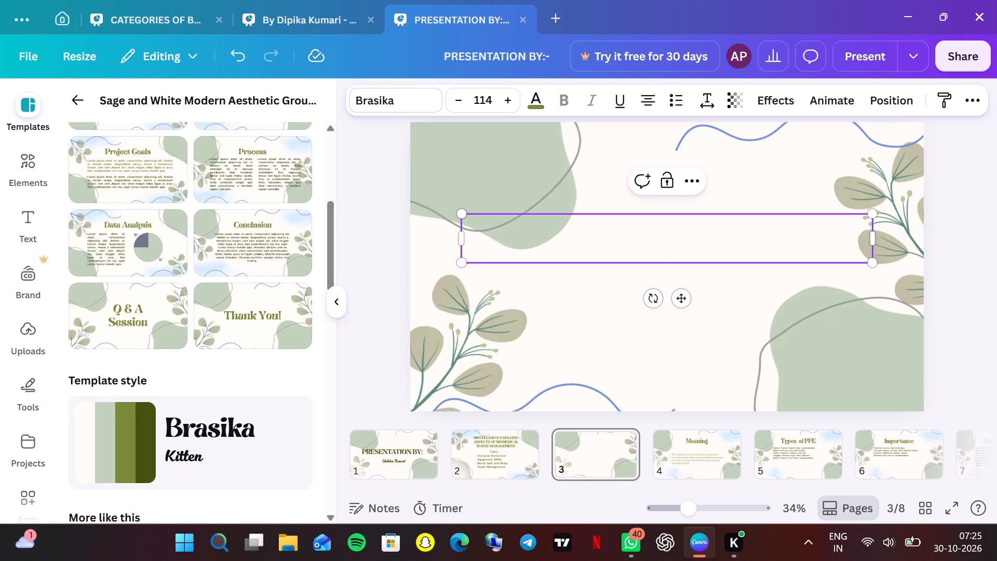
pyautogui.press('p')
pyautogui.write('ers')
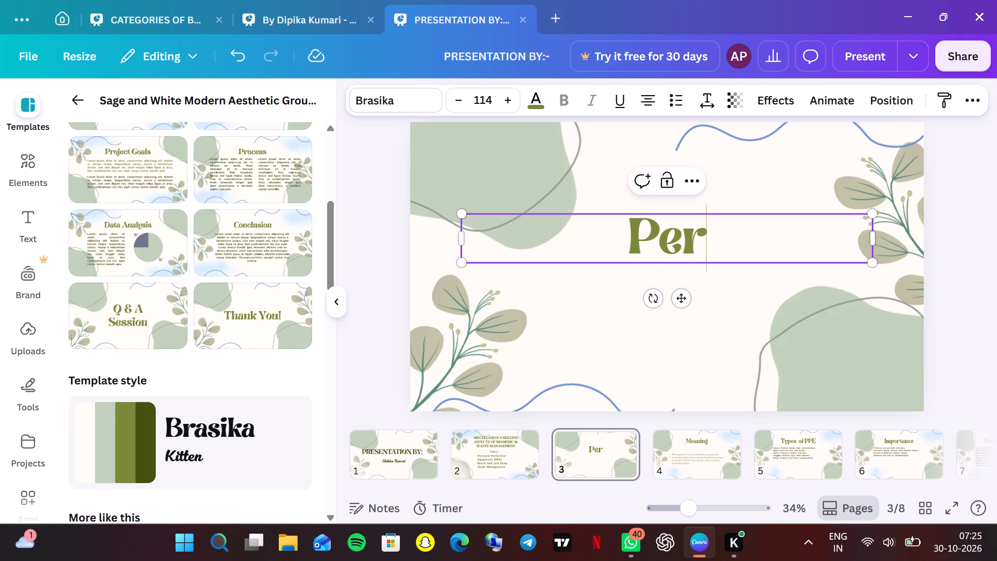
pyautogui.write('ona')
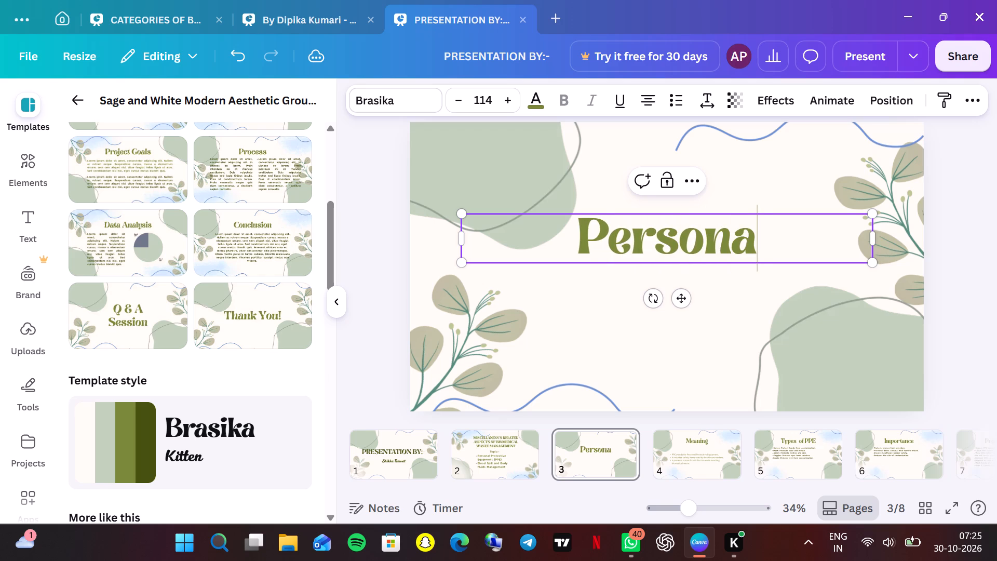
pyautogui.write('l')
pyautogui.press('space')
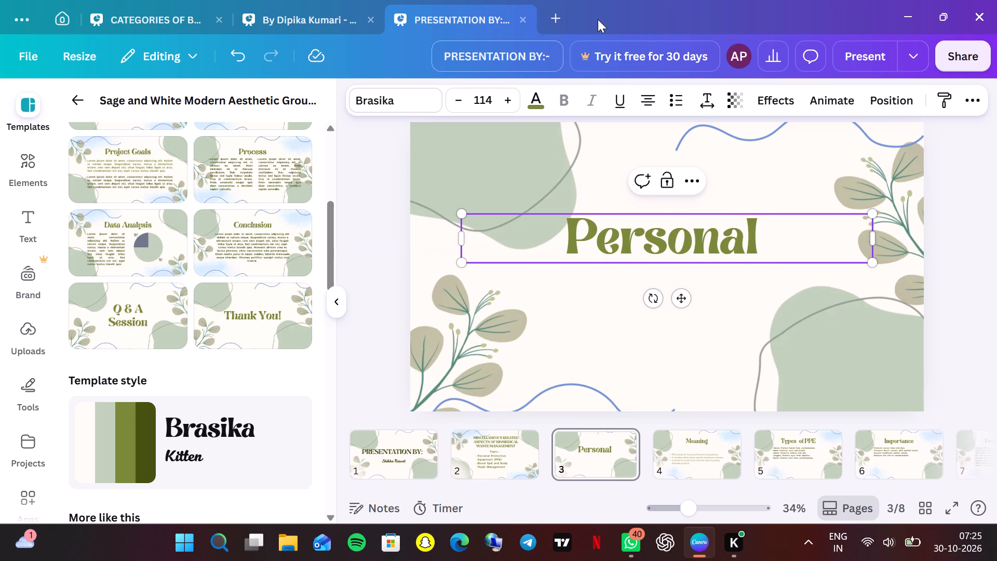
# Set the font size of page 3's "Personal" heading to 80.
pyautogui.click(481, 98)
pyautogui.scroll(-3, 489, 172)
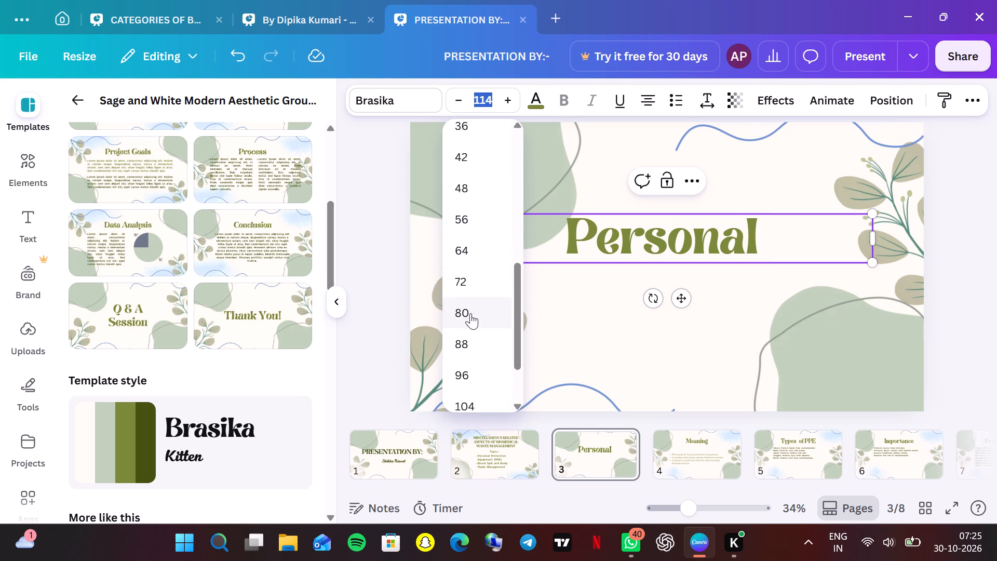
pyautogui.click(470, 313)
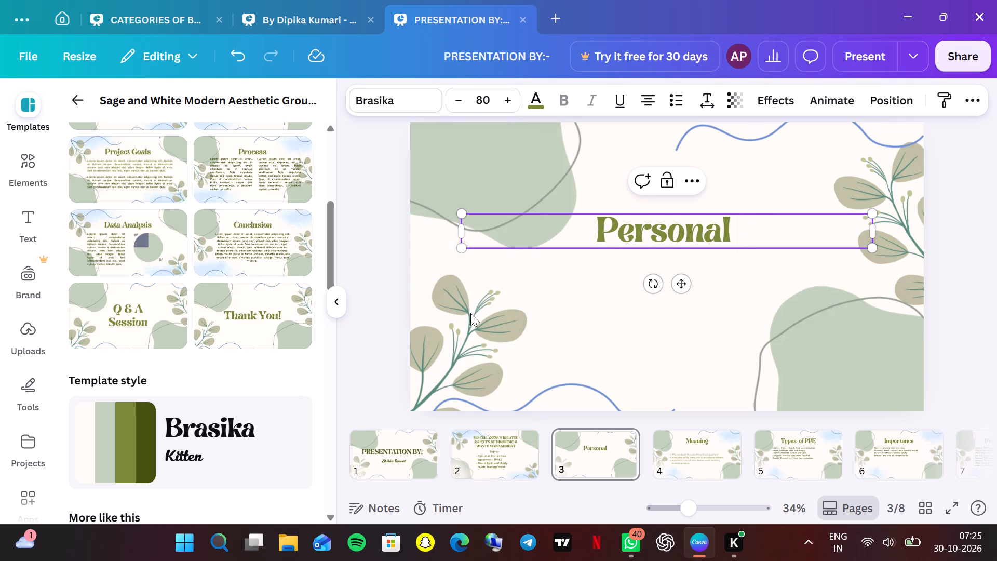
# Continue page 3's heading with "Protective" on the same line and "Equipment" on a second line.
pyautogui.press('p')
pyautogui.press('BackSpace')
pyautogui.press('p')
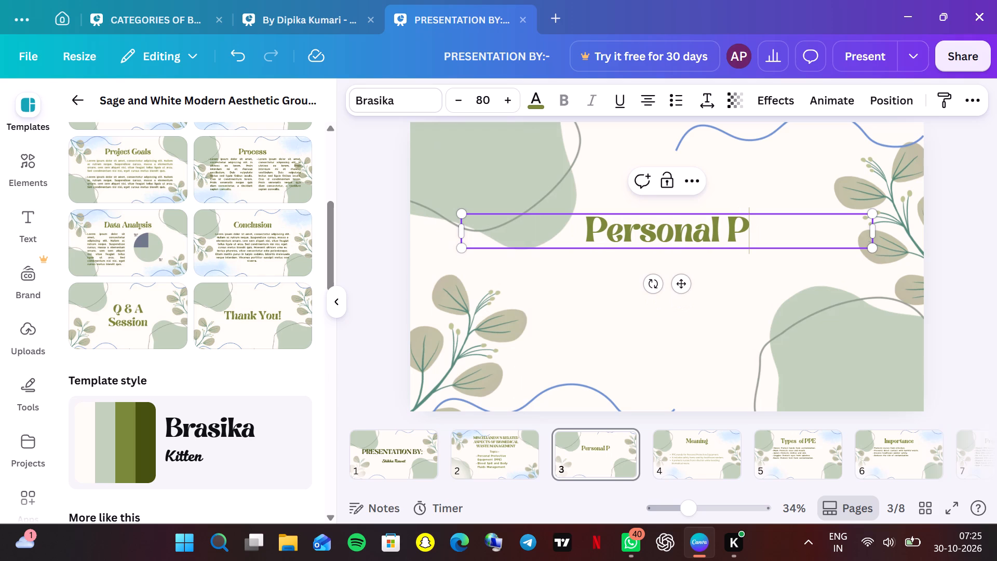
pyautogui.write('ro')
pyautogui.write('tecti')
pyautogui.write('ve')
pyautogui.press('space')
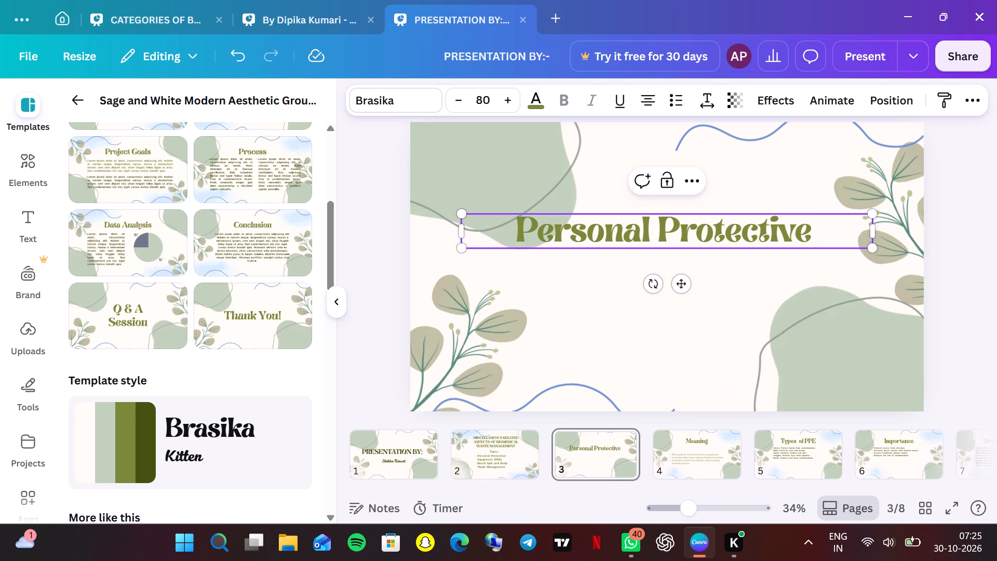
pyautogui.press('Return')
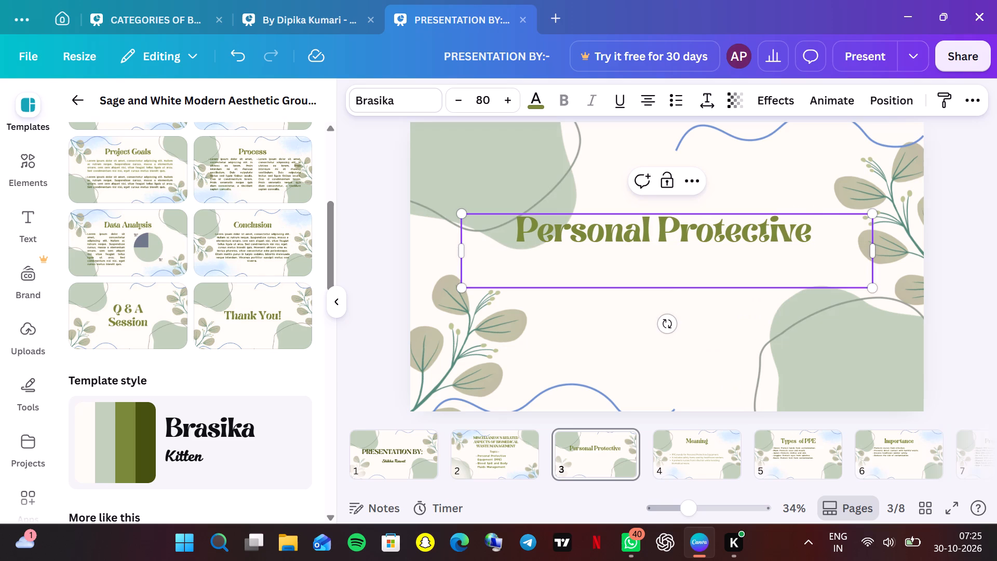
pyautogui.press('e')
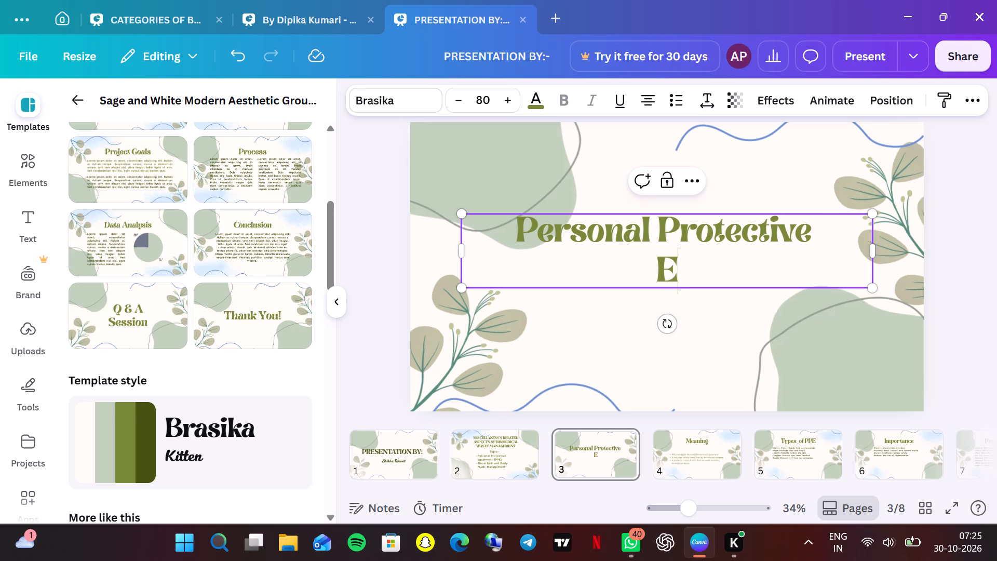
pyautogui.press('q')
pyautogui.write('ui')
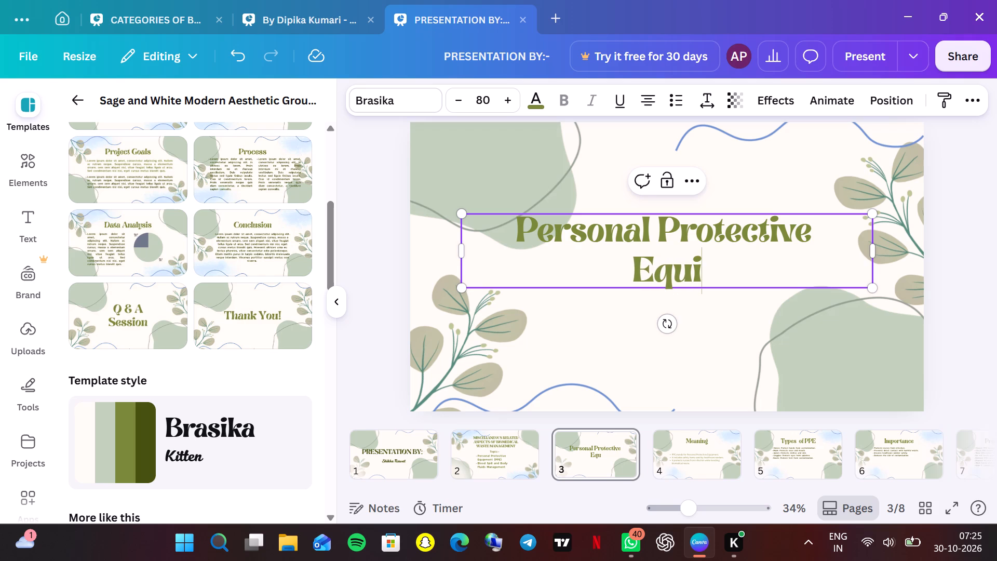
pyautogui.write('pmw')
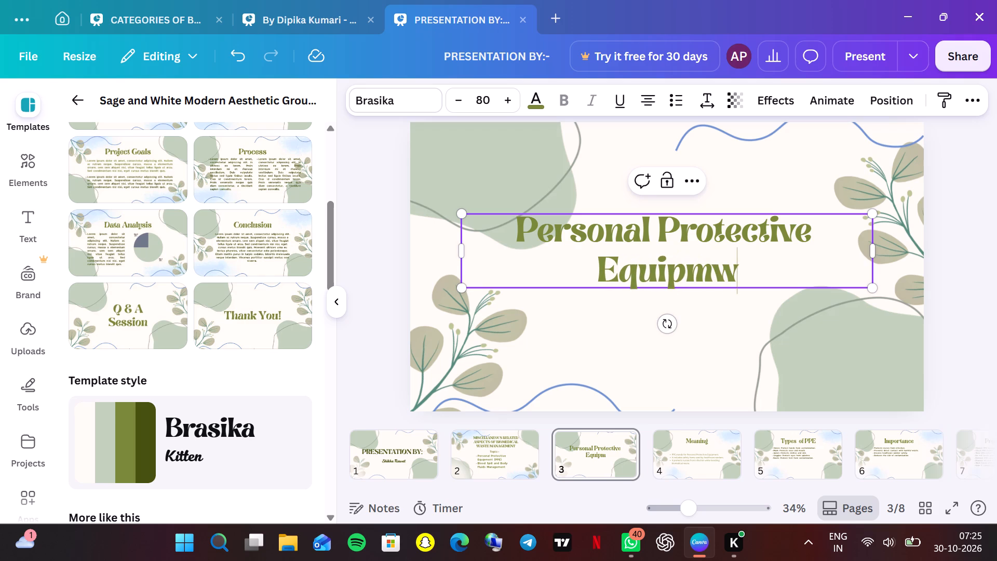
# Complete the second line of page 3's heading so it reads "Equipment(PPE)".
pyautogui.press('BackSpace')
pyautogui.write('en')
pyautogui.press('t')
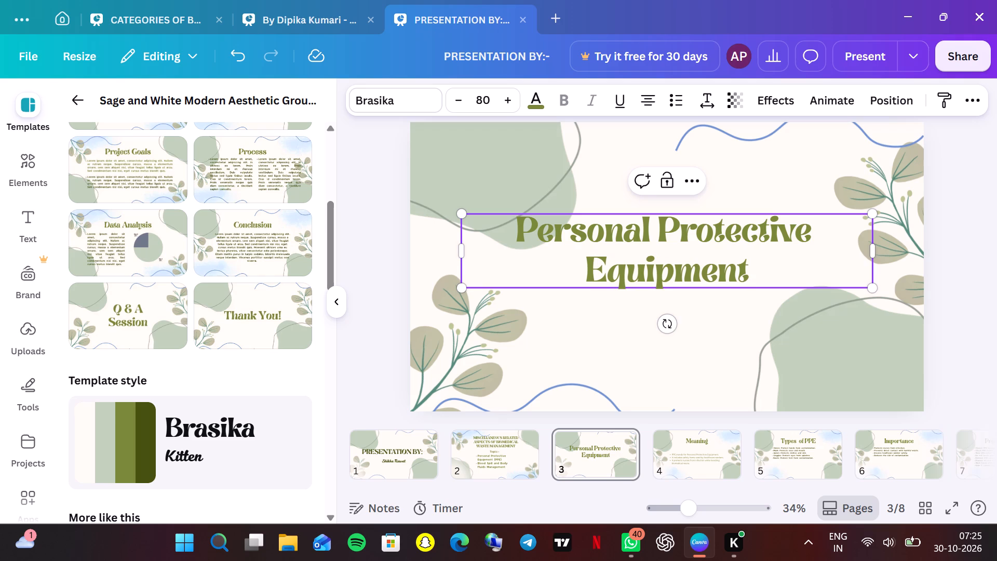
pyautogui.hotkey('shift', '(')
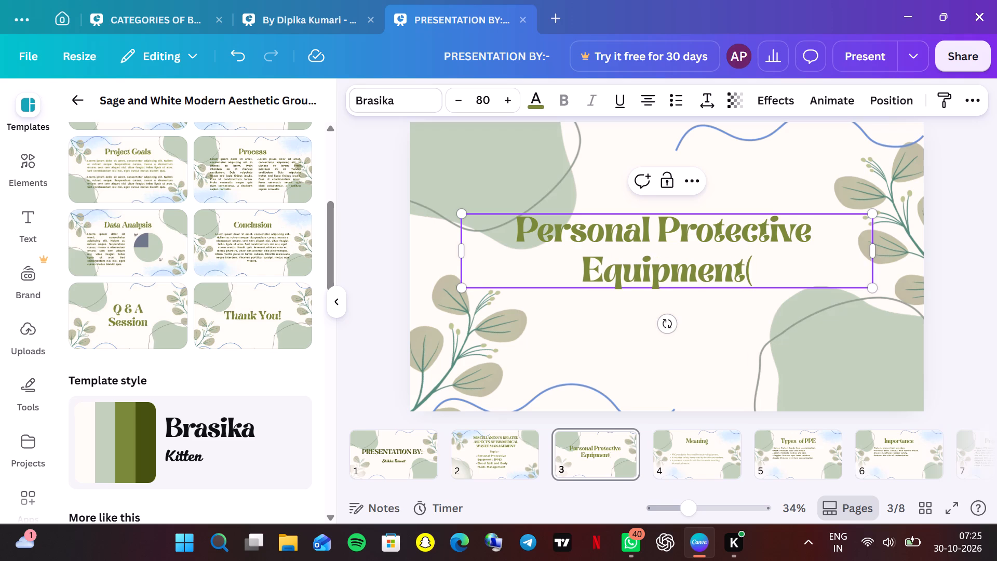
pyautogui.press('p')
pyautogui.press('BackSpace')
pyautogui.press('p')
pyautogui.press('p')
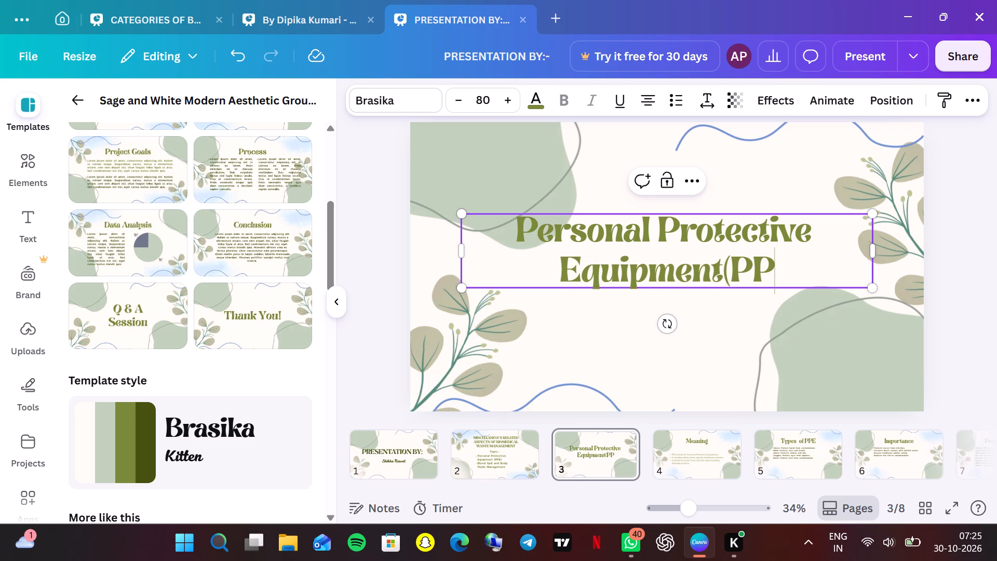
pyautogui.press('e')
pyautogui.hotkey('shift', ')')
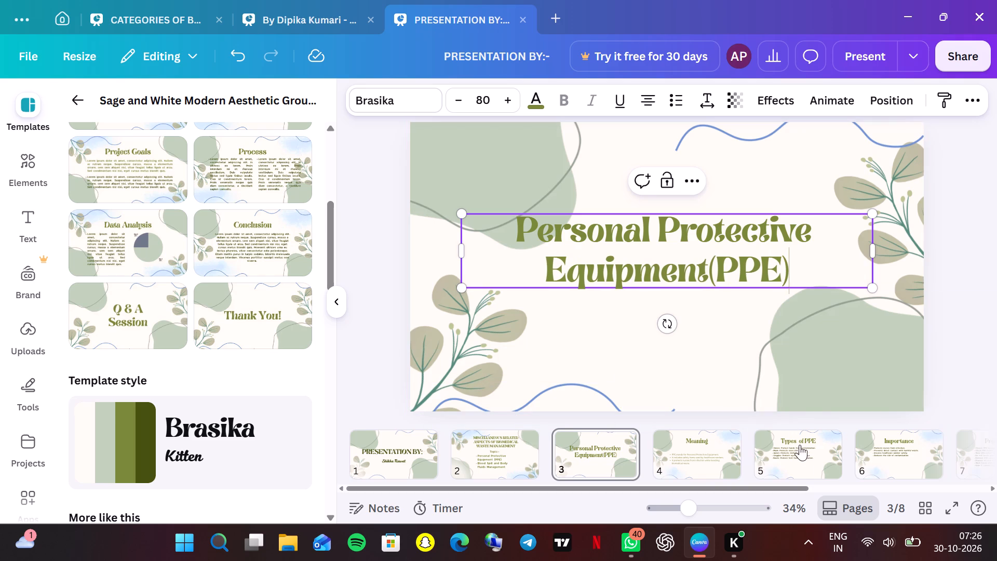
# Apply the template's "Q & A Session" layout to the blank page 8.
pyautogui.hscroll(-4, 804, 459)
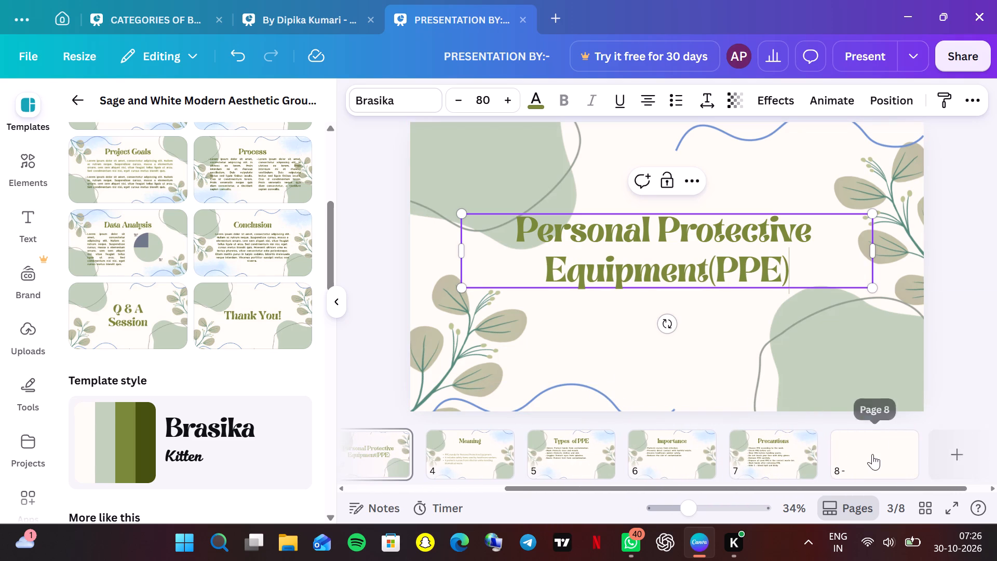
pyautogui.click(872, 454)
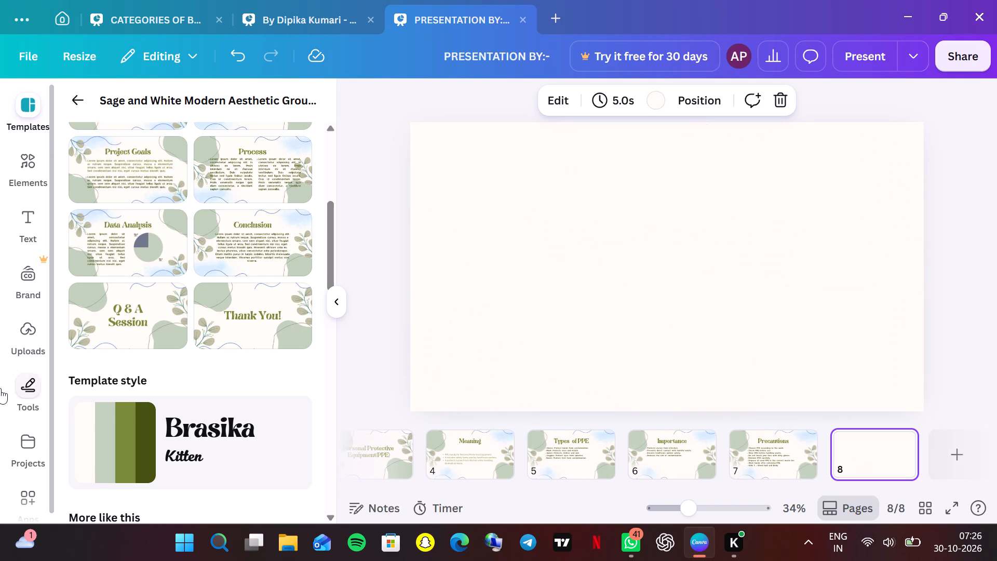
pyautogui.doubleClick(141, 299)
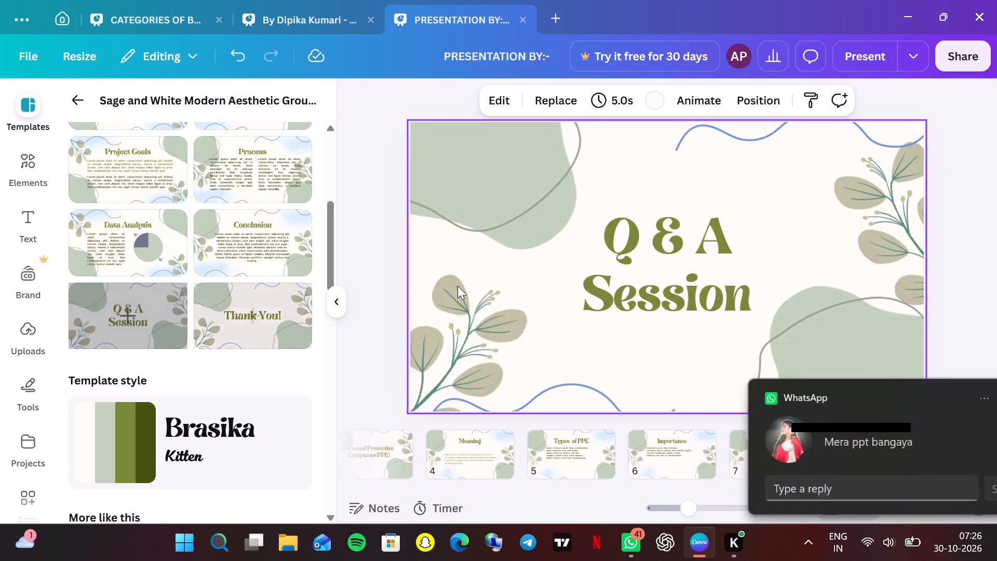
# Dismiss the chat notification and clear the "Q & A Session" heading text on page 8.
pyautogui.doubleClick(666, 280)
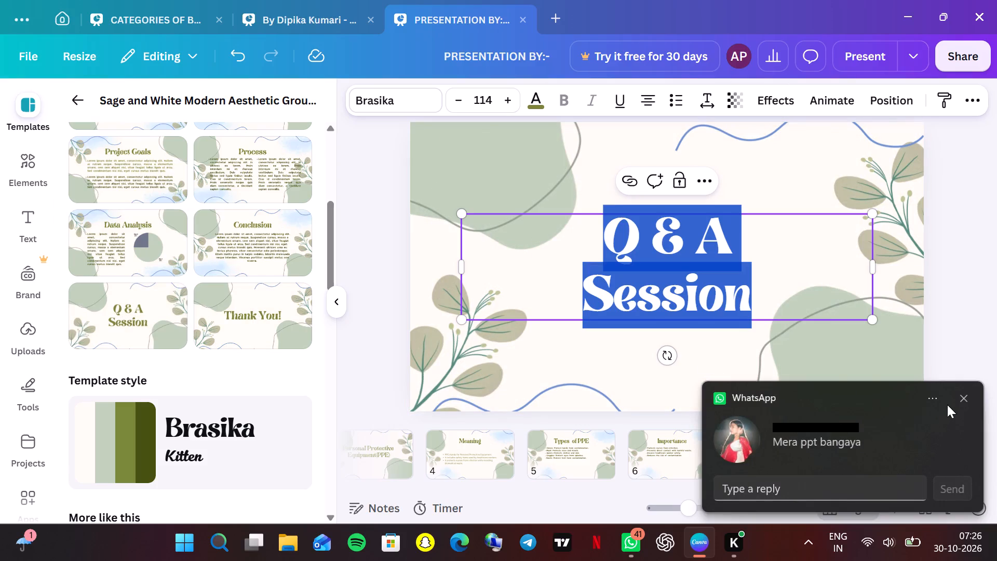
pyautogui.click(973, 403)
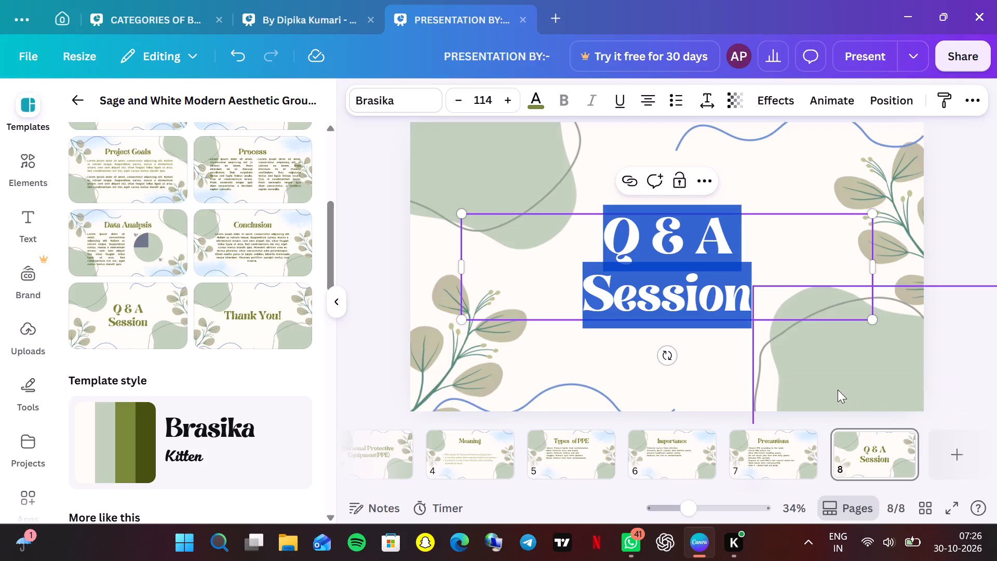
pyautogui.press('BackSpace')
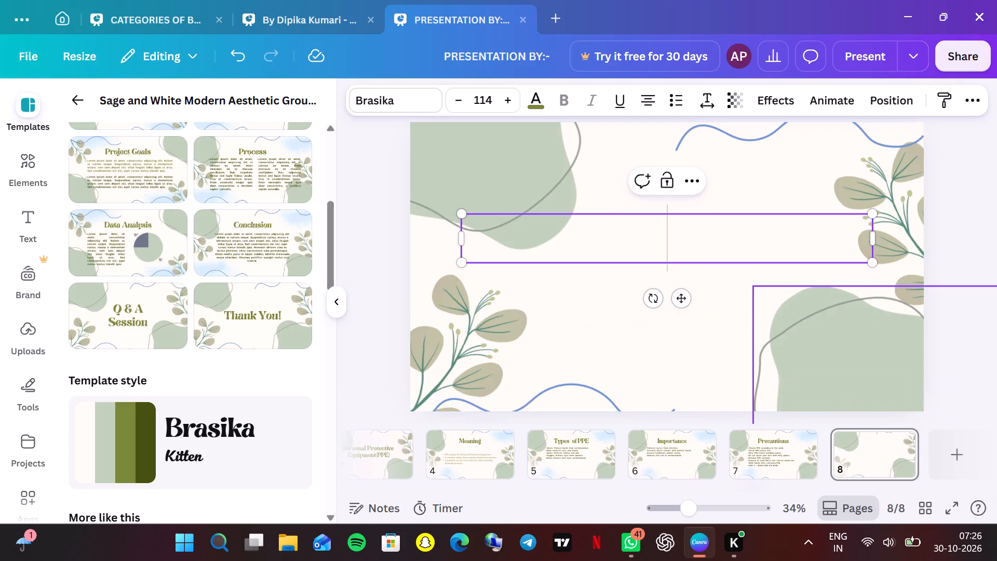
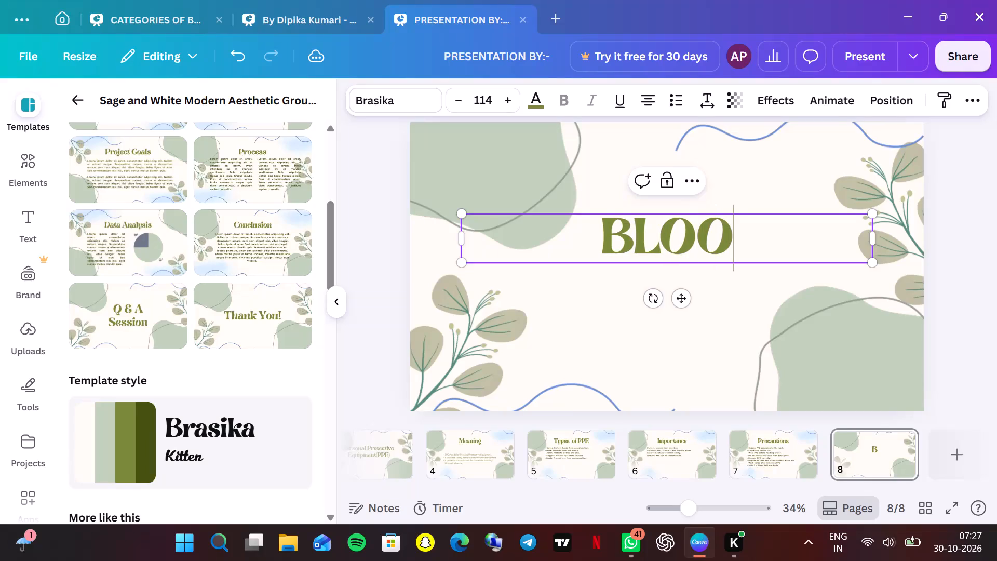
# Finish entering page 8's title heading as "BLOOD".
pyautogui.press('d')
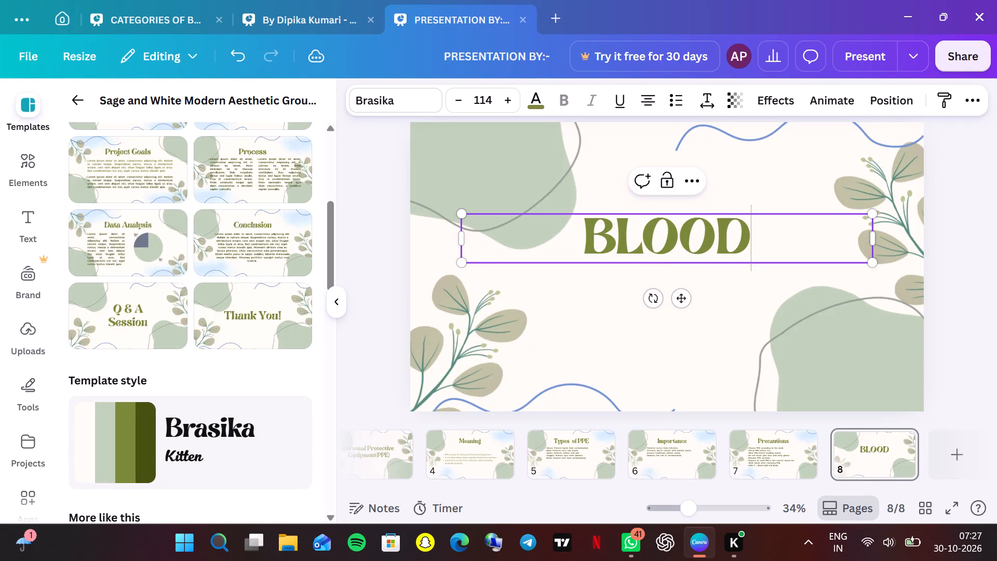
# Set the font size of page 8's "BLOOD" heading to 88.
pyautogui.doubleClick(463, 96)
pyautogui.moveTo(463, 96); pyautogui.dragTo(473, 101)
pyautogui.click(473, 101)
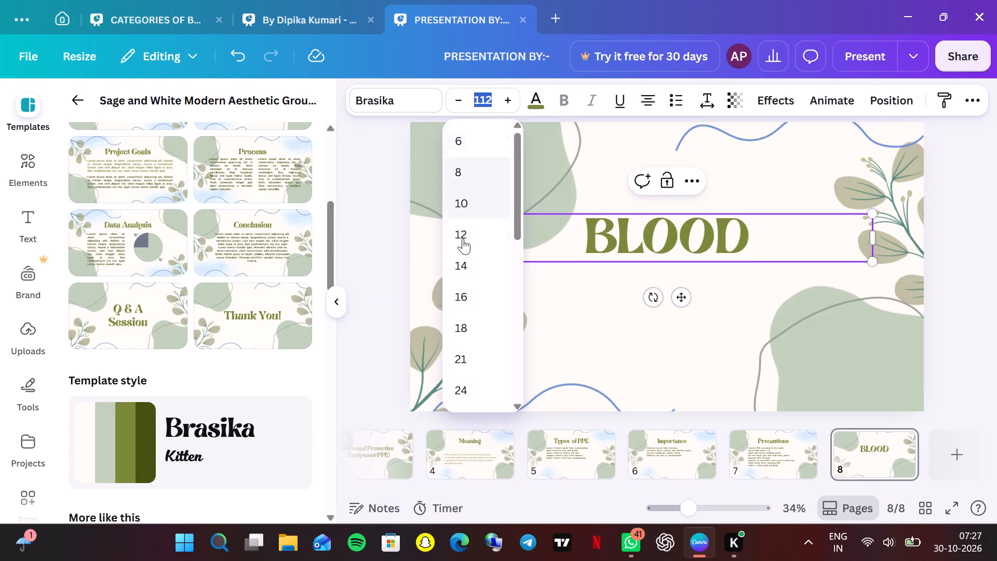
pyautogui.scroll(-5, 463, 254)
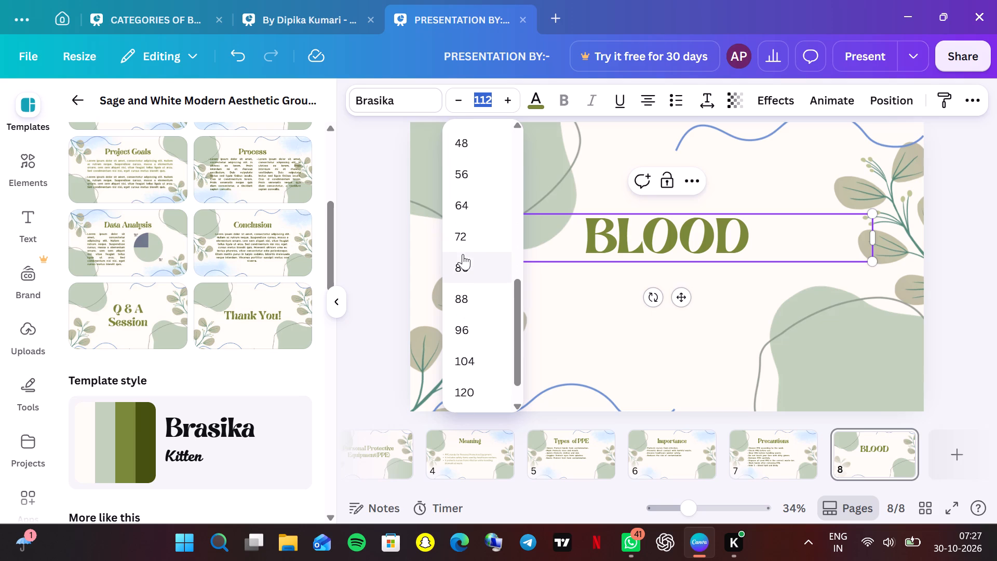
pyautogui.click(465, 286)
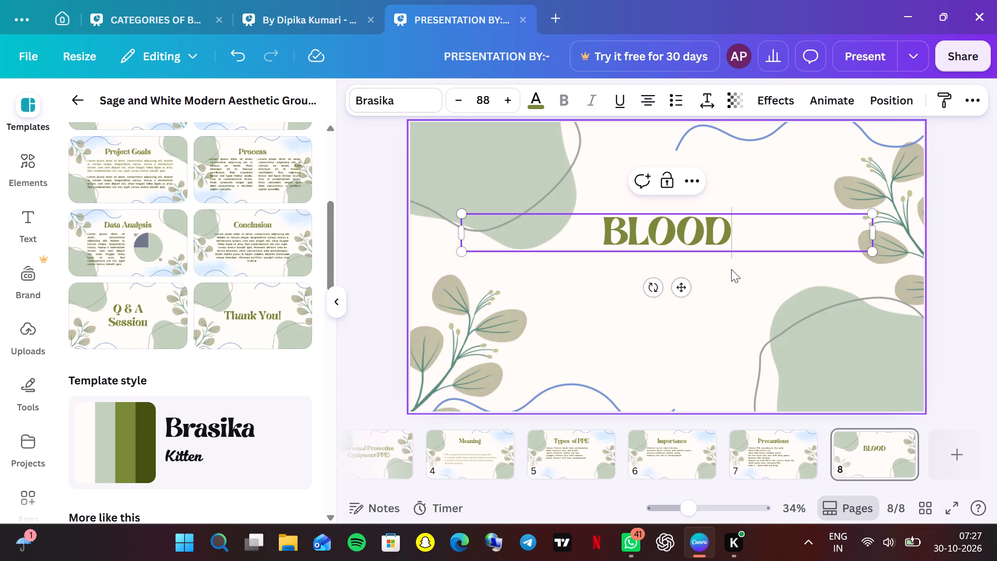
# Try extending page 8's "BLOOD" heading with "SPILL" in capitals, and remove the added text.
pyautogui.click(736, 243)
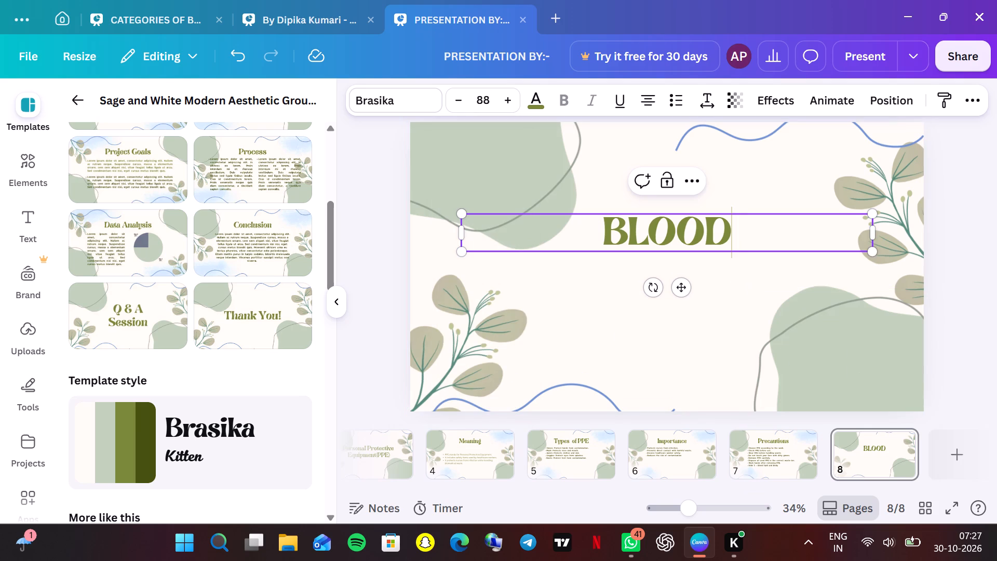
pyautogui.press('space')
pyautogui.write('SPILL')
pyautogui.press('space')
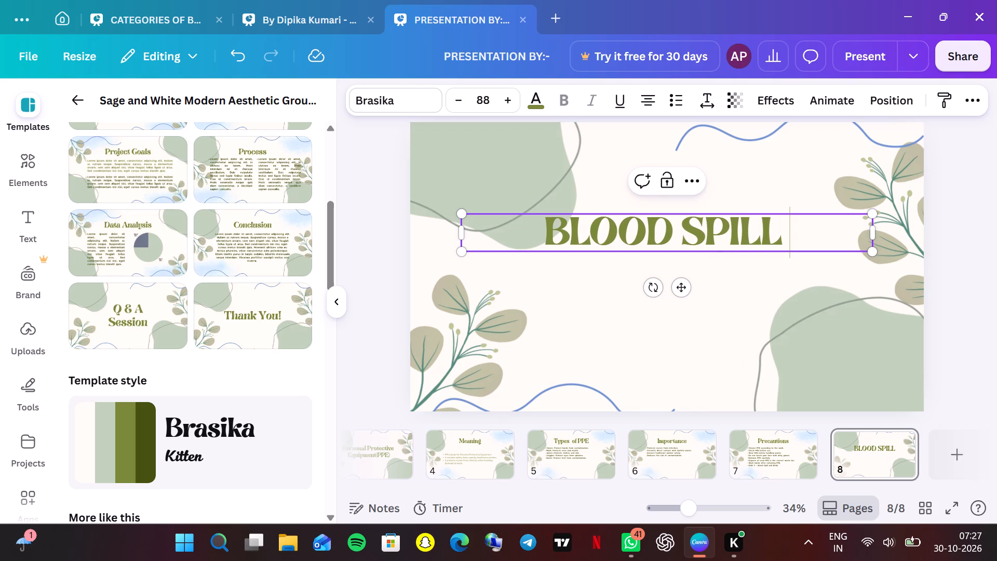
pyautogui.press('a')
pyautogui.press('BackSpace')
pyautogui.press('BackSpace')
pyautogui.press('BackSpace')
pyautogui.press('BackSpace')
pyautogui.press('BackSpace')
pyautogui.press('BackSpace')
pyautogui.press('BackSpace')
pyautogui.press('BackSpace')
# Rewrite page 8's all-capitals "BLOOD" heading in mixed case as "Blood spill and Body".
pyautogui.press('BackSpace')
pyautogui.press('BackSpace')
pyautogui.press('BackSpace')
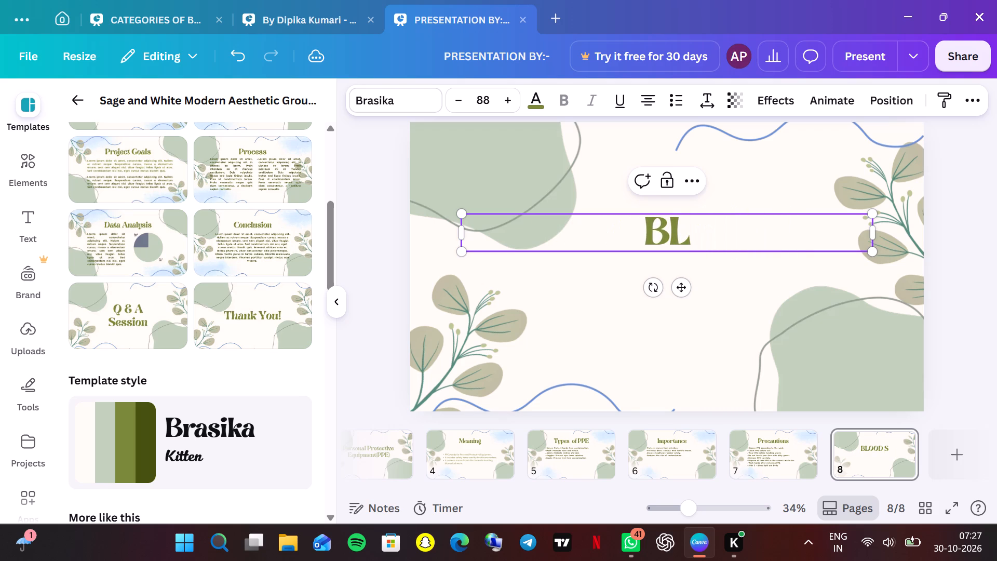
pyautogui.press('BackSpace')
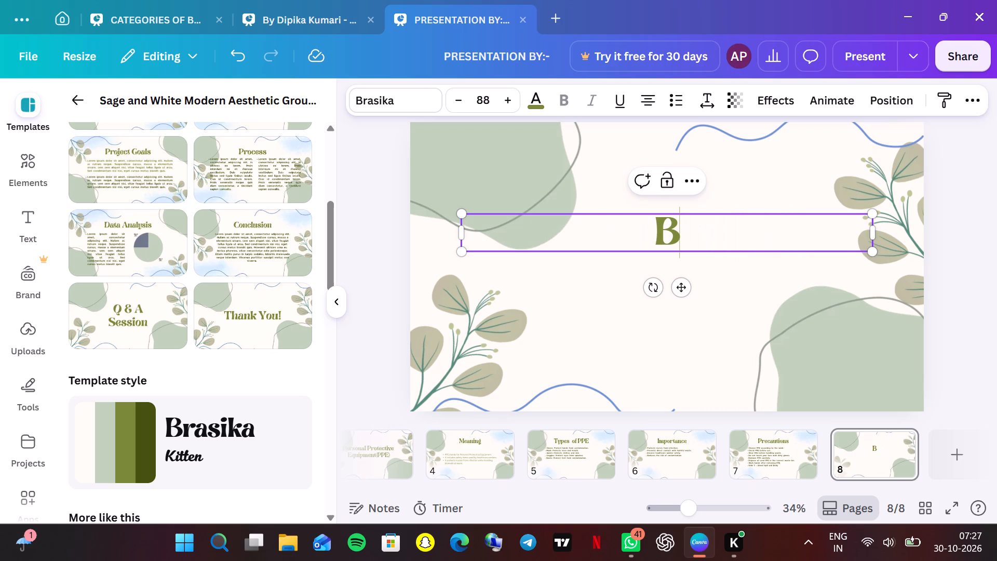
pyautogui.write('lood')
pyautogui.press('space')
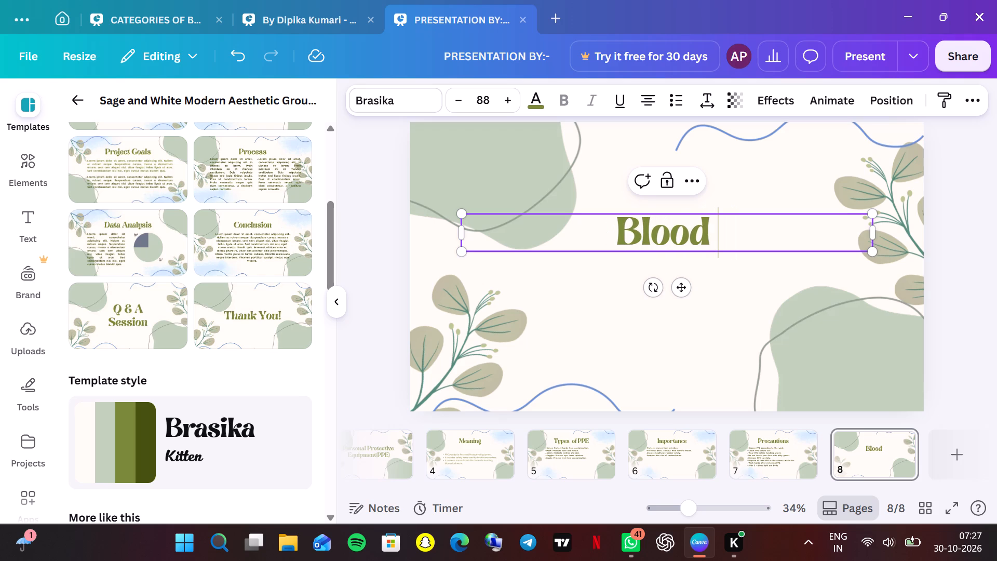
pyautogui.write('spill')
pyautogui.press('space')
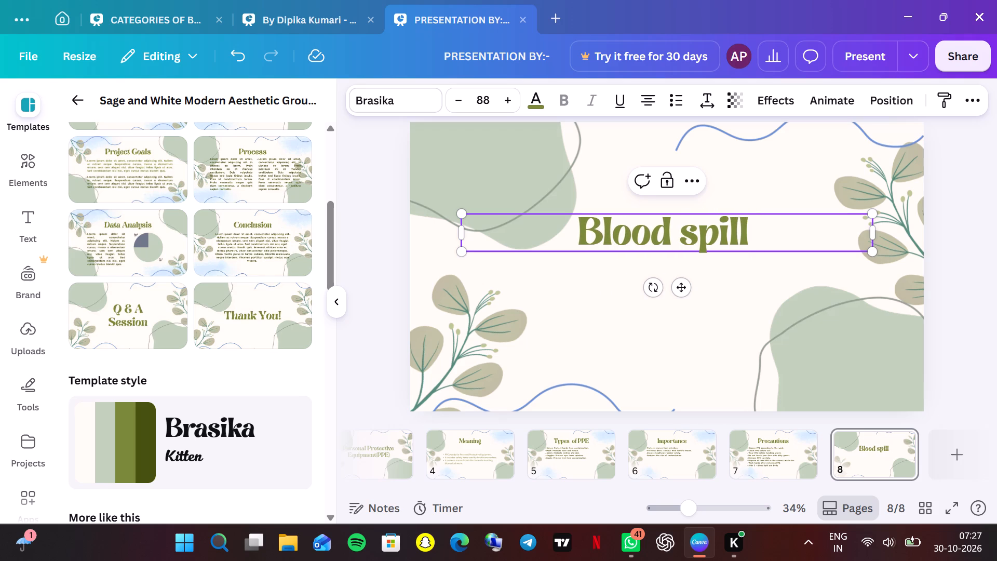
pyautogui.write('and')
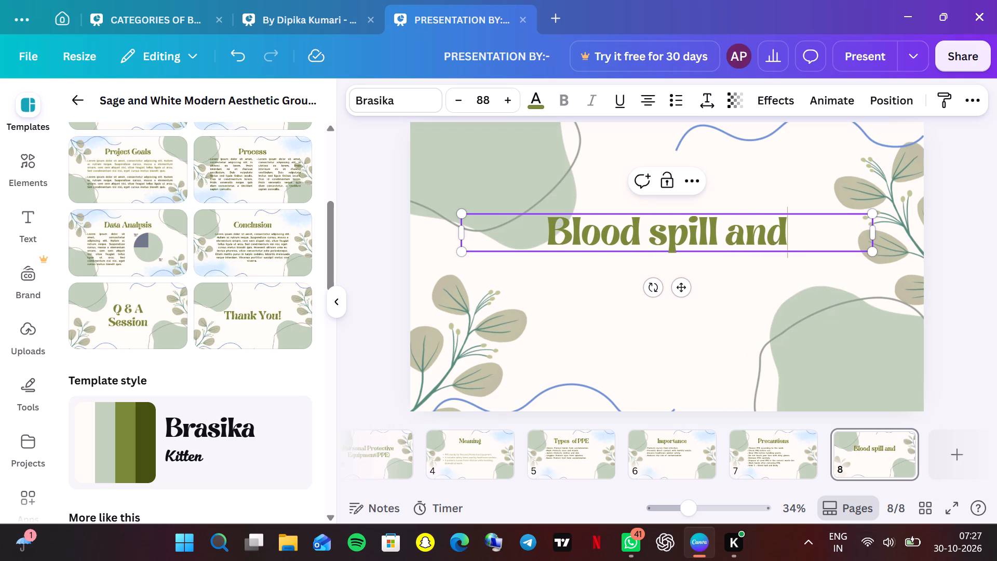
pyautogui.press('space')
pyautogui.press('b')
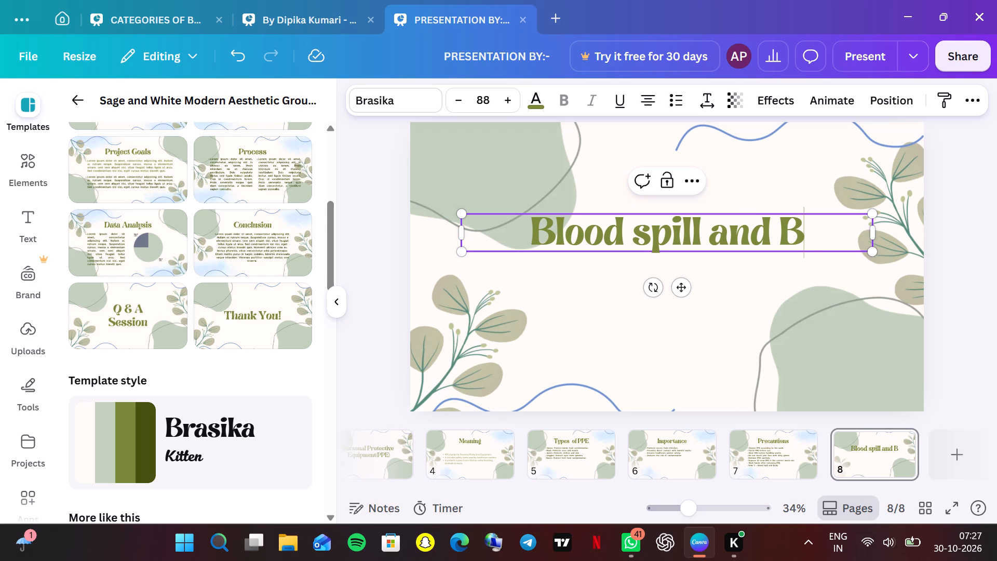
pyautogui.write('ody')
pyautogui.press('space')
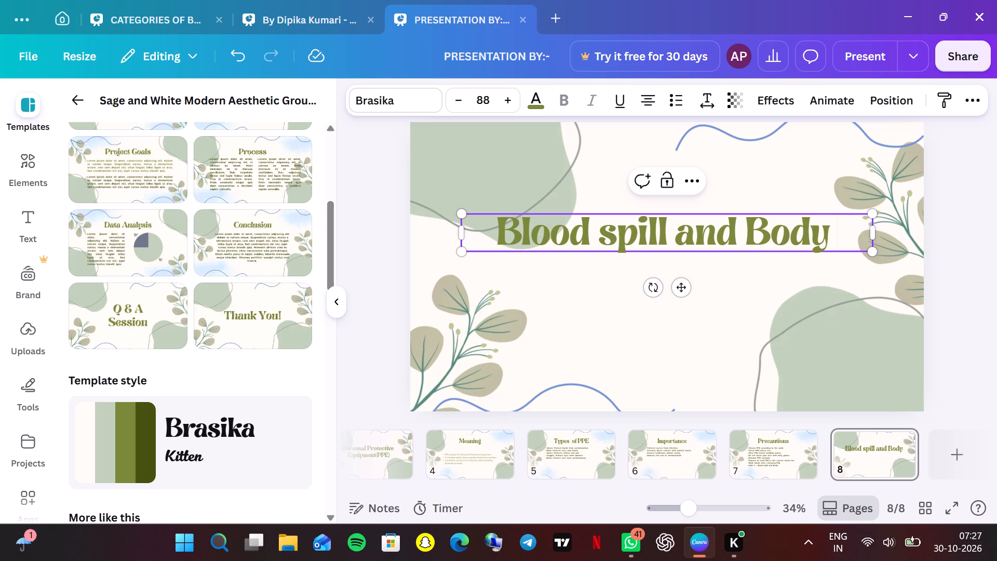
# Add "Fluid Management" as the second line of page 8's heading, with both words capitalized.
pyautogui.press('Return')
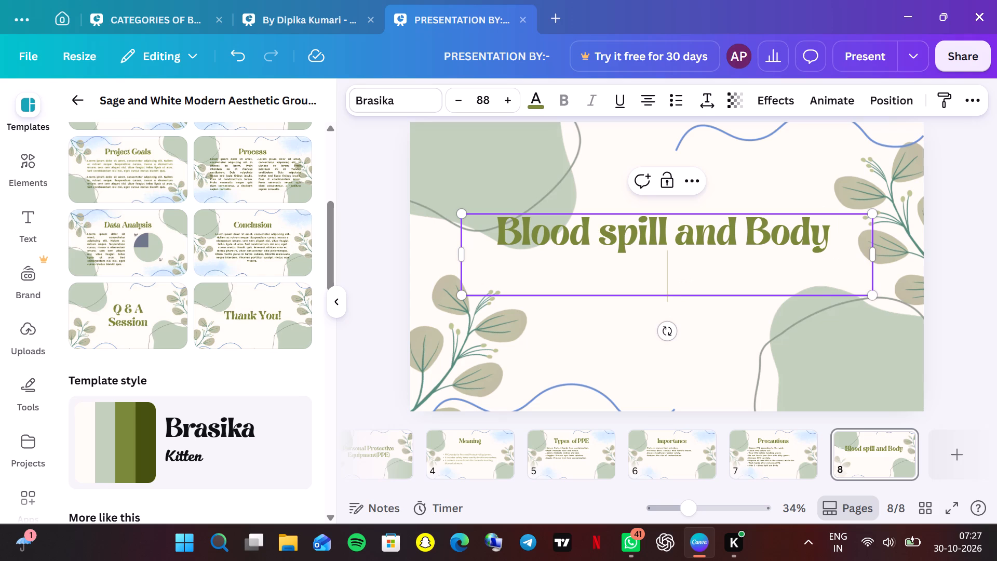
pyautogui.write('flui')
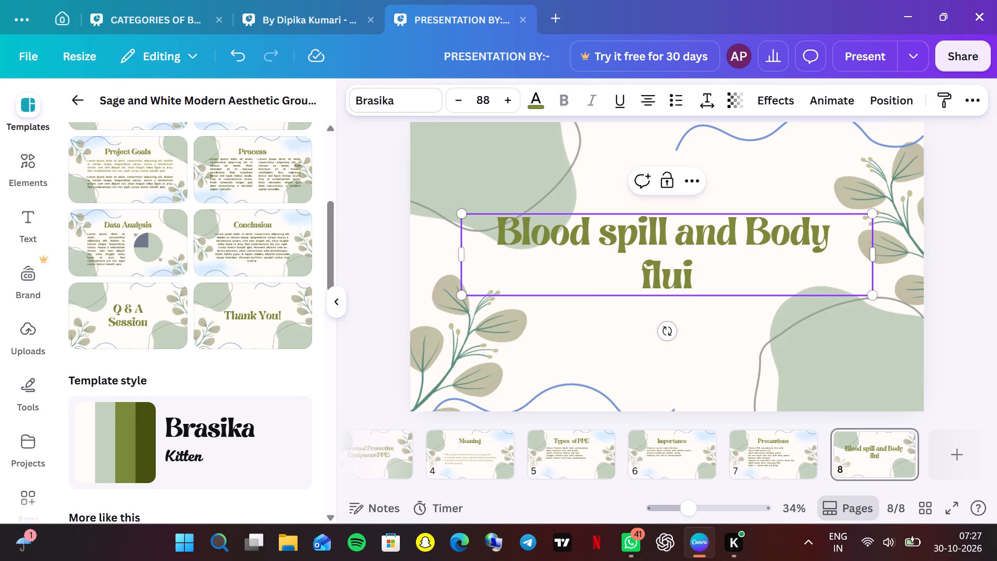
pyautogui.write('d')
pyautogui.press('space')
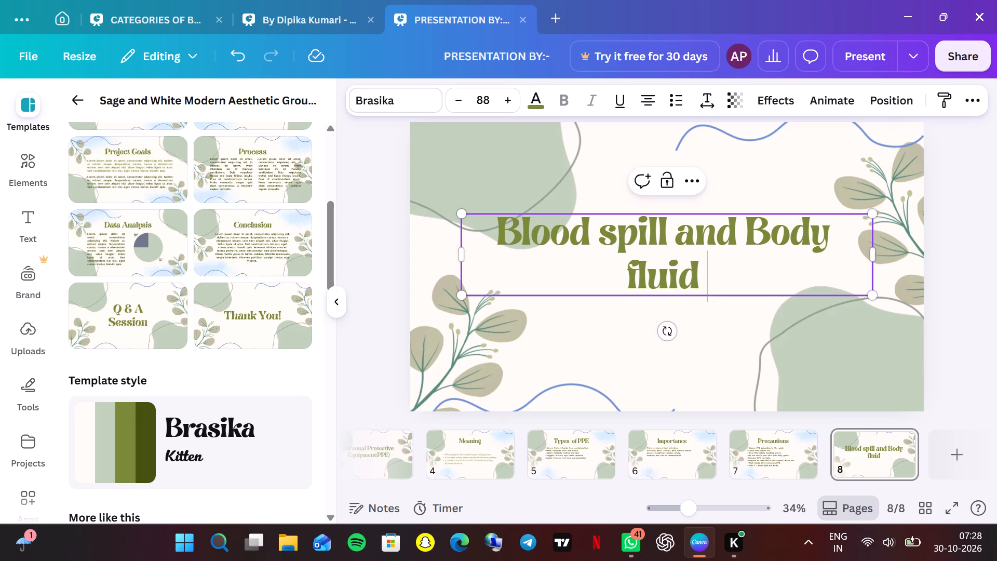
pyautogui.press('BackSpace')
pyautogui.press('BackSpace')
pyautogui.press('BackSpace')
pyautogui.press('BackSpace')
pyautogui.press('BackSpace')
pyautogui.press('BackSpace')
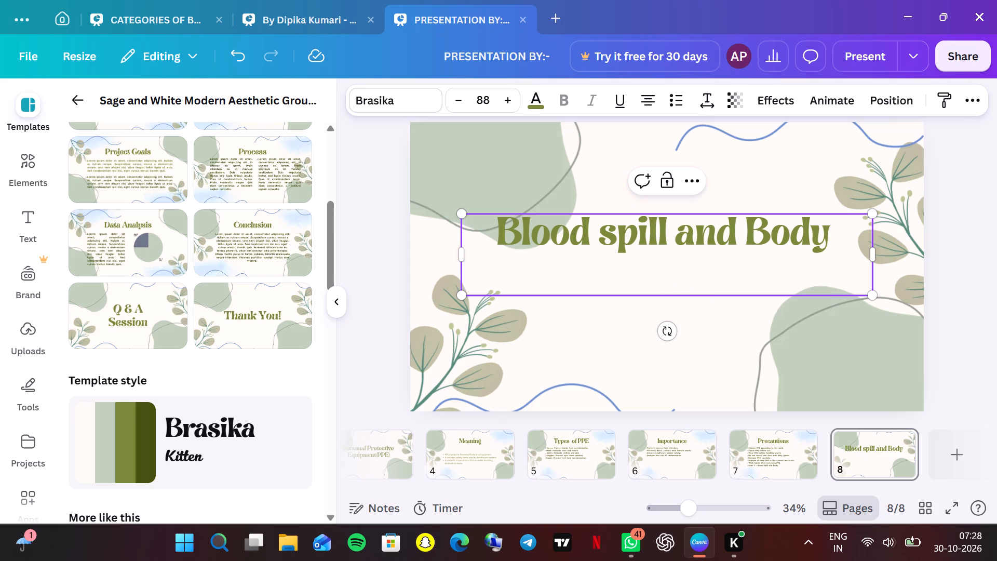
pyautogui.press('f')
pyautogui.write('luid')
pyautogui.press('space')
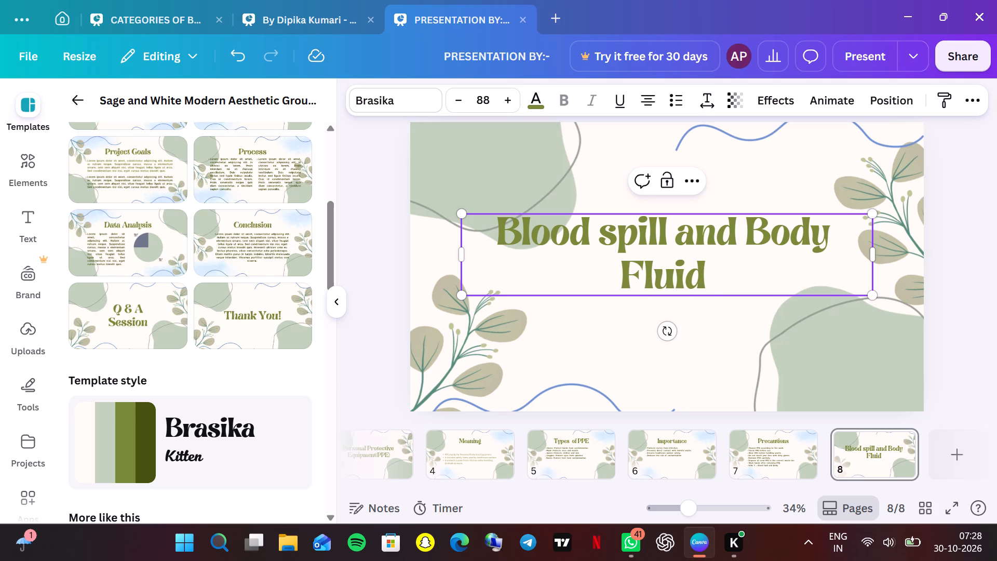
pyautogui.press('m')
pyautogui.write('anagement')
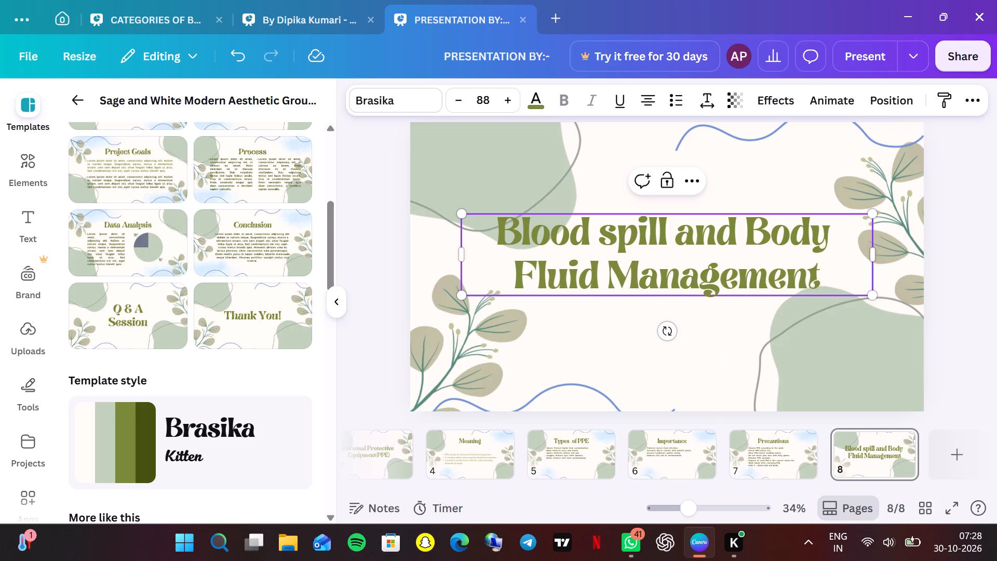
pyautogui.click(676, 351)
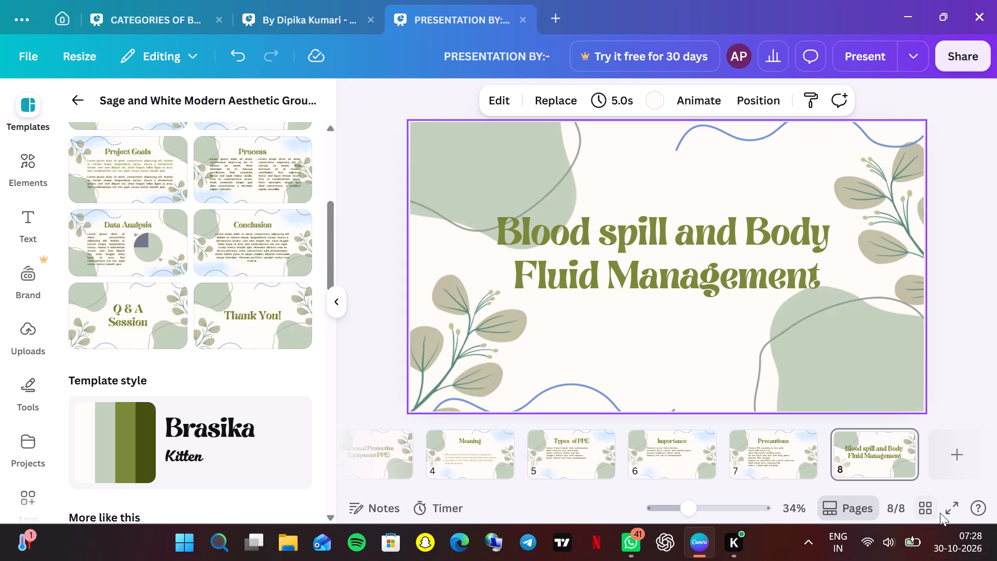
# Add a new page 9 after the "Blood spill and Body Fluid Management" page and apply the template's "Introduction" layout.
pyautogui.click(948, 455)
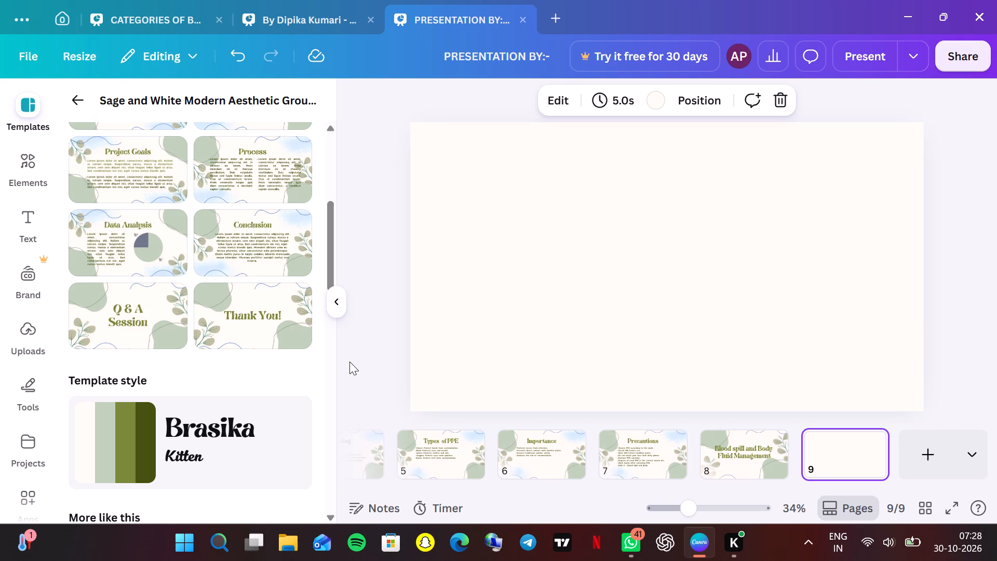
pyautogui.scroll(3, 250, 276)
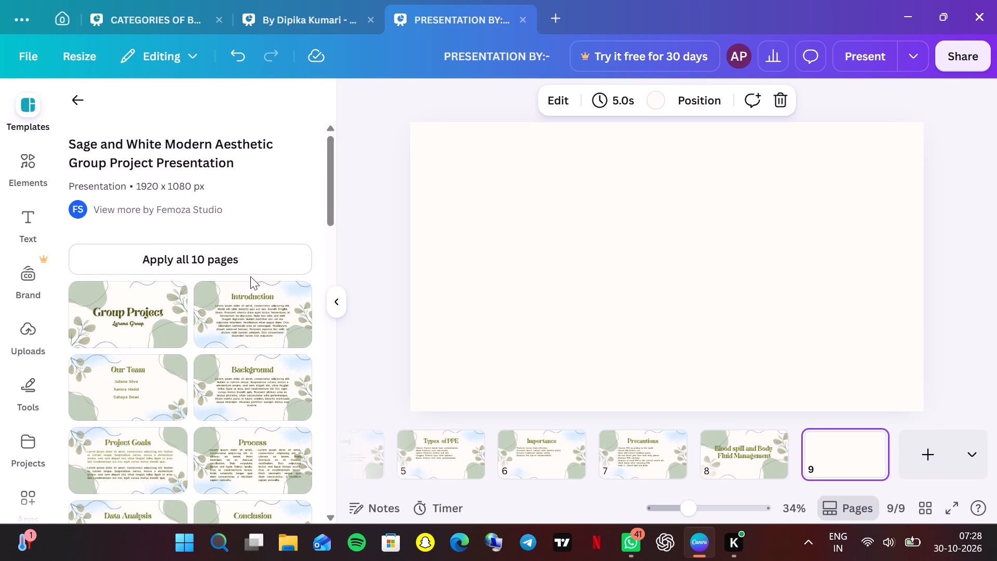
pyautogui.click(255, 300)
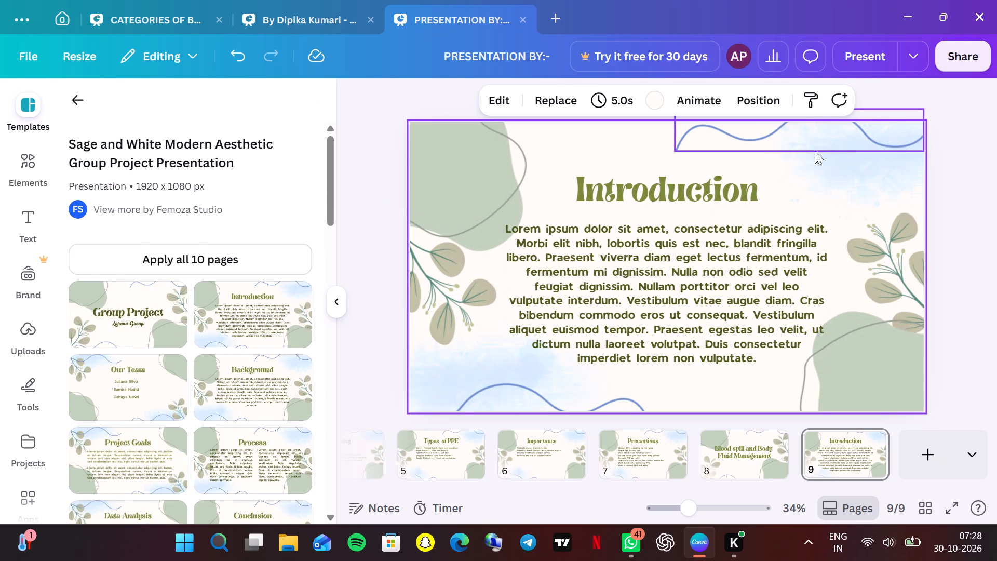
# Replace the "Introduction" heading on page 9 with "Meaning".
pyautogui.doubleClick(737, 179)
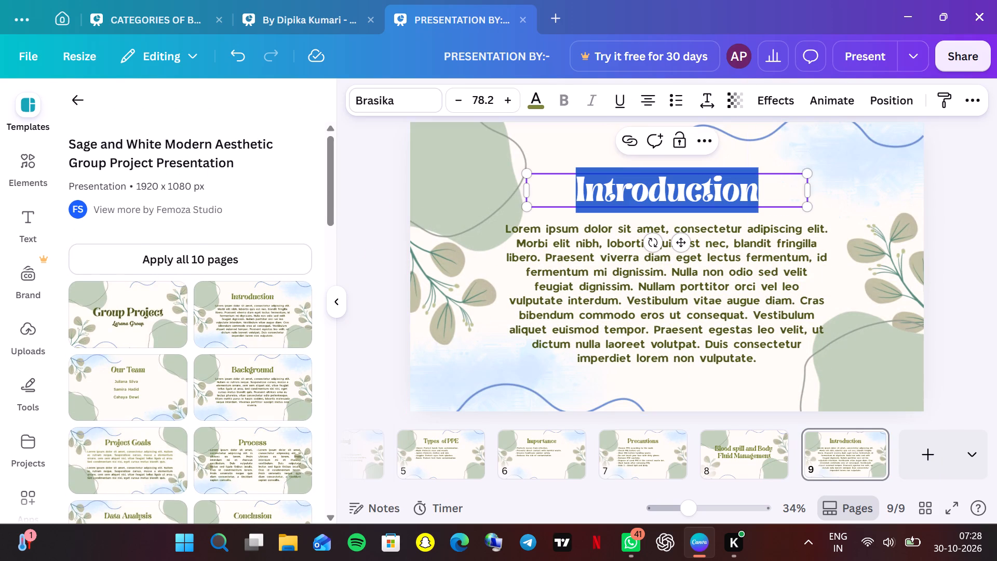
pyautogui.press('BackSpace')
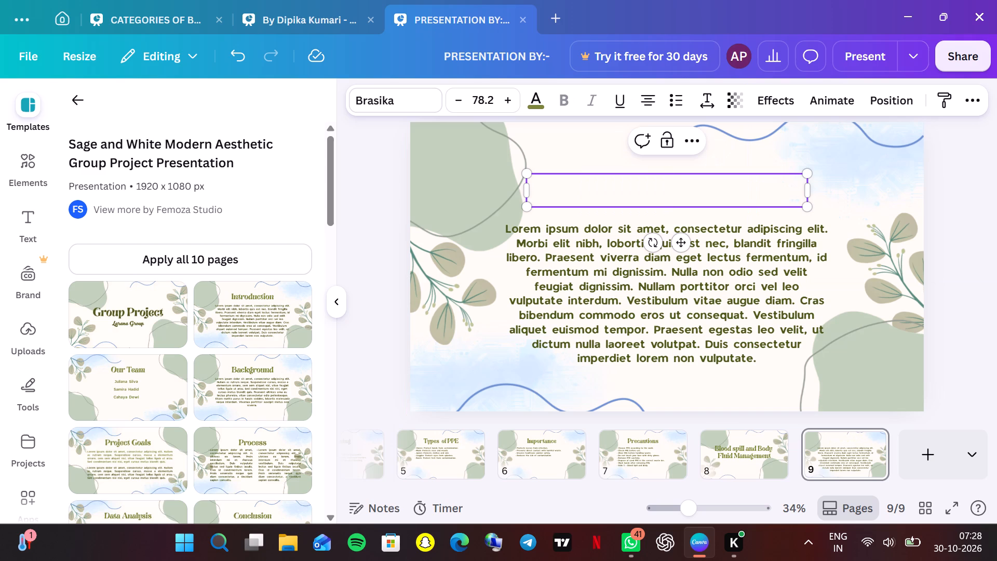
pyautogui.press('m')
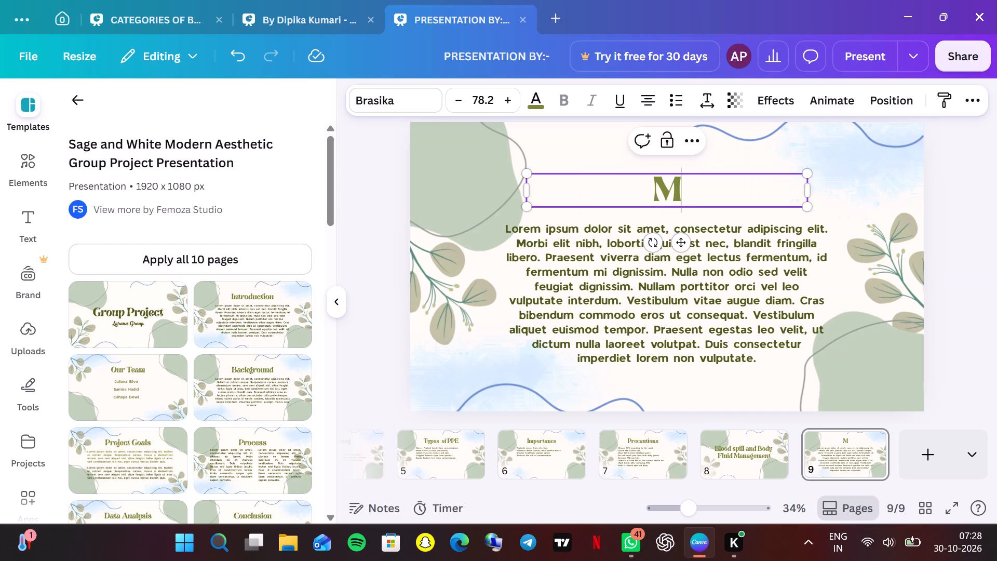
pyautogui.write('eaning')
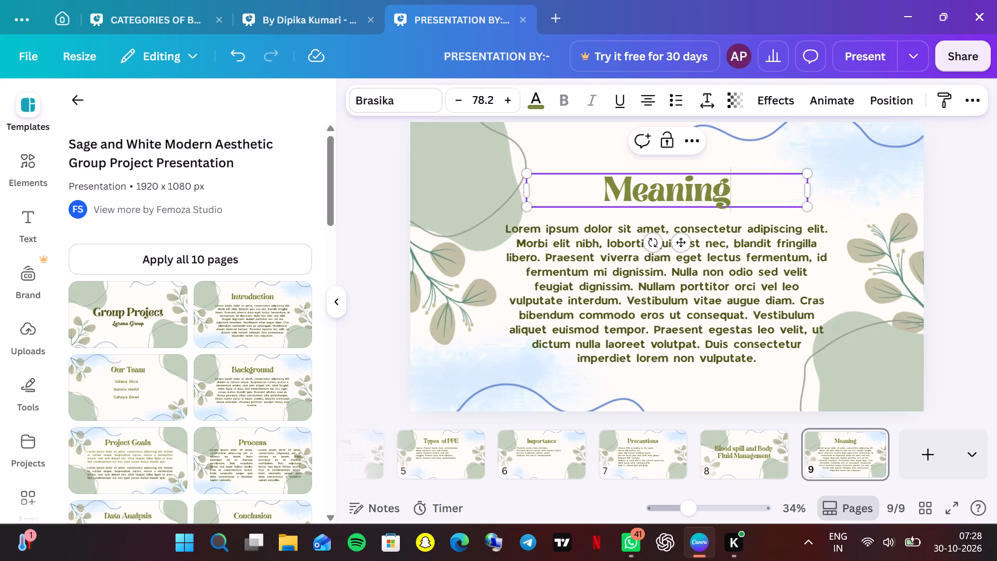
# Clear the placeholder body paragraph beneath the "Meaning" heading on page 9.
pyautogui.doubleClick(723, 230)
pyautogui.press('BackSpace')
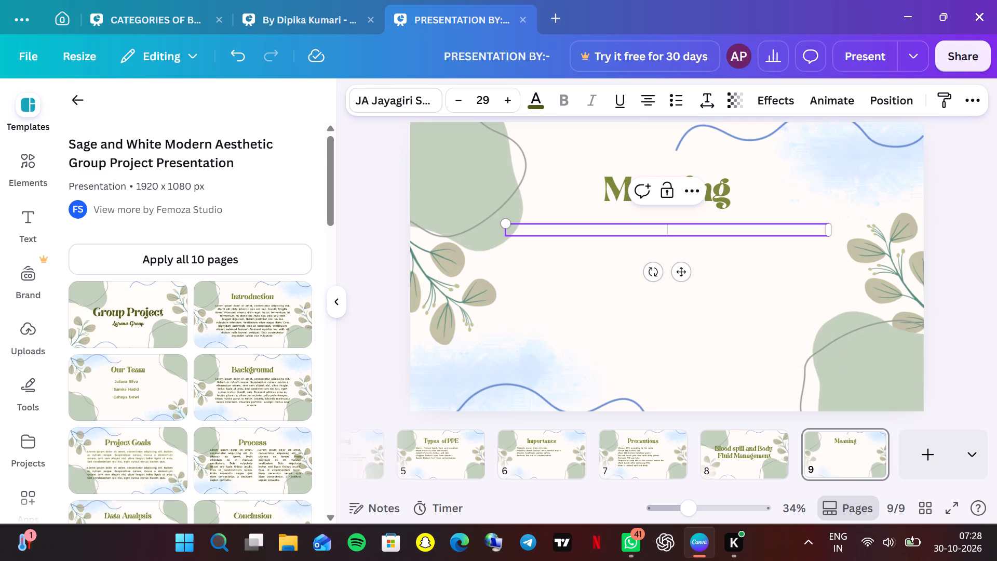
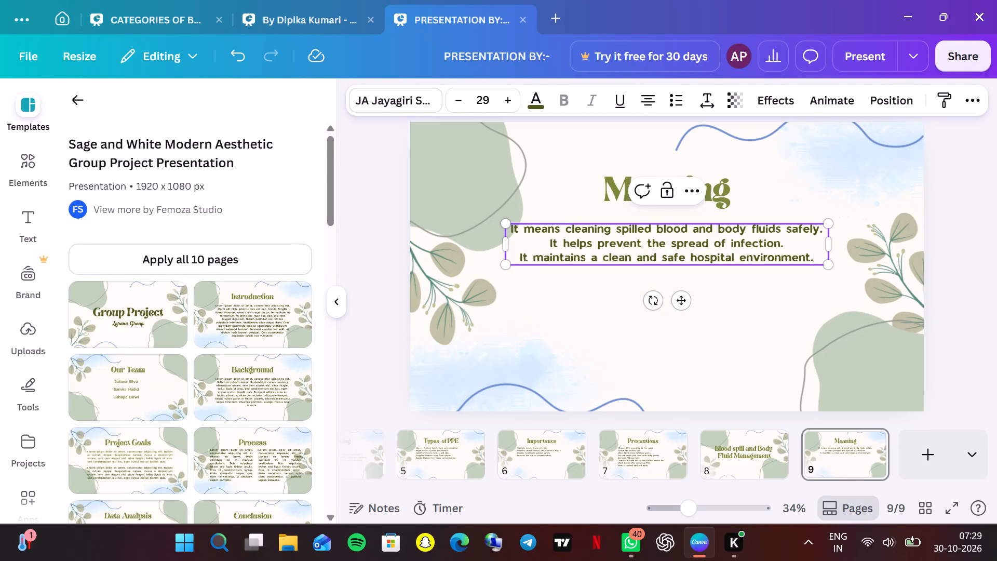
# Format the three body text sentences under the "Meaning" heading on page 9 as a bulleted list.
pyautogui.moveTo(513, 230); pyautogui.dragTo(628, 278)
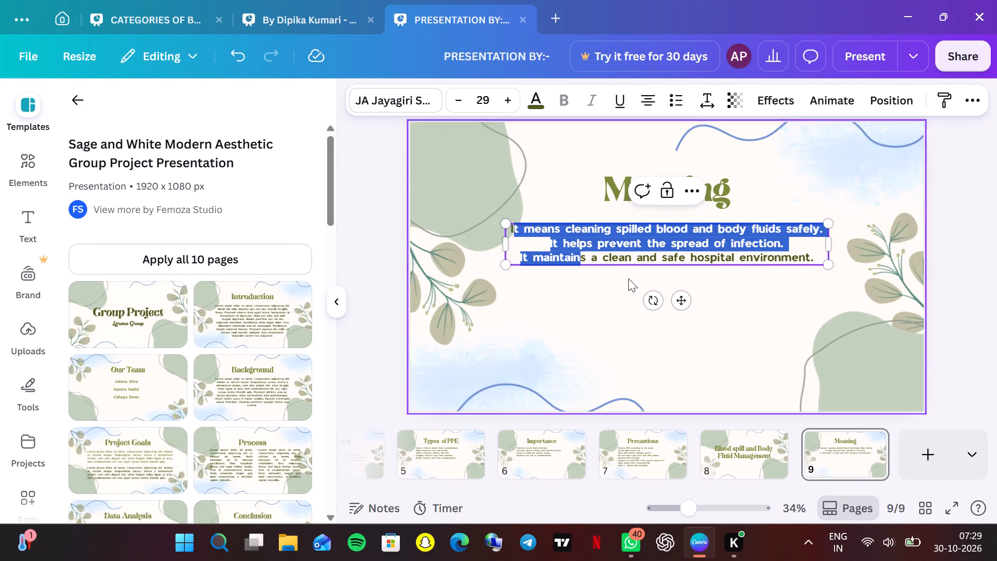
pyautogui.moveTo(628, 278); pyautogui.dragTo(706, 269)
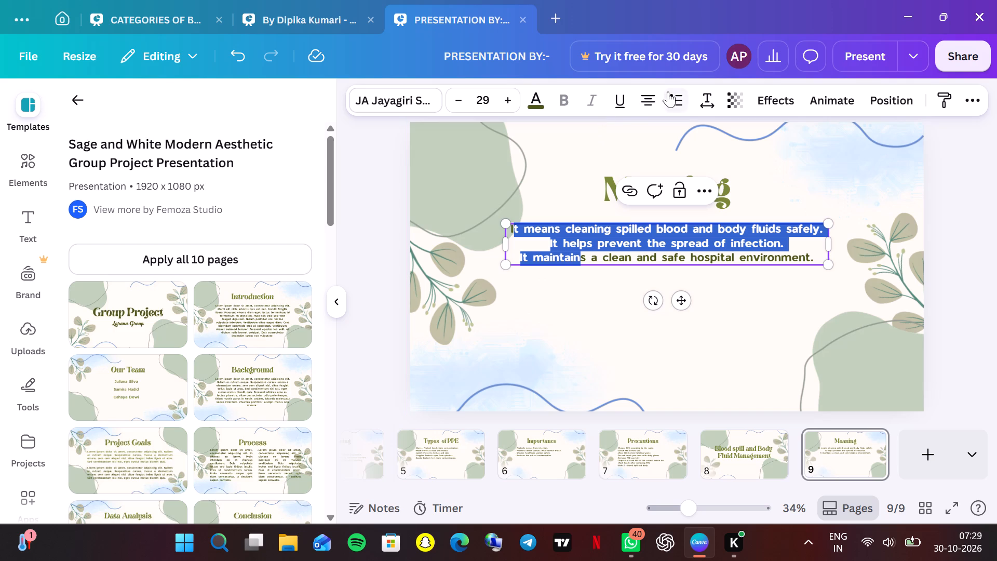
pyautogui.click(677, 98)
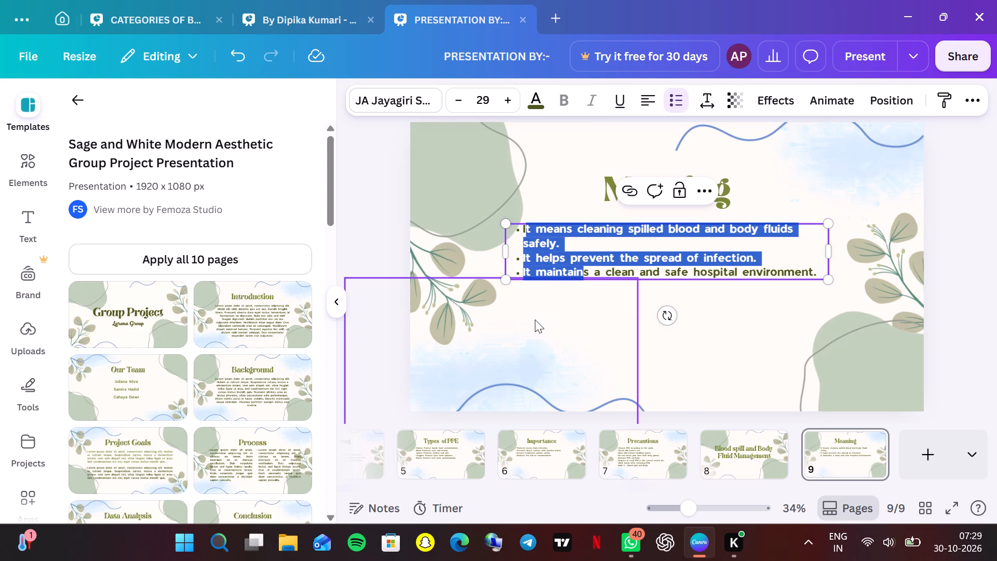
# Add a new page 10 after the "Meaning" page and apply the template's "Introduction" layout.
pyautogui.click(535, 319)
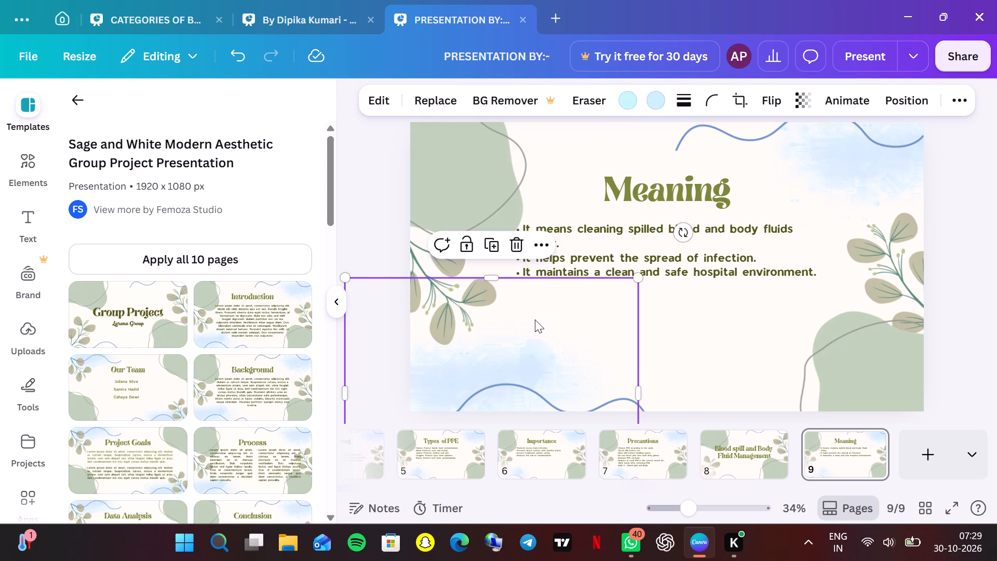
pyautogui.click(961, 291)
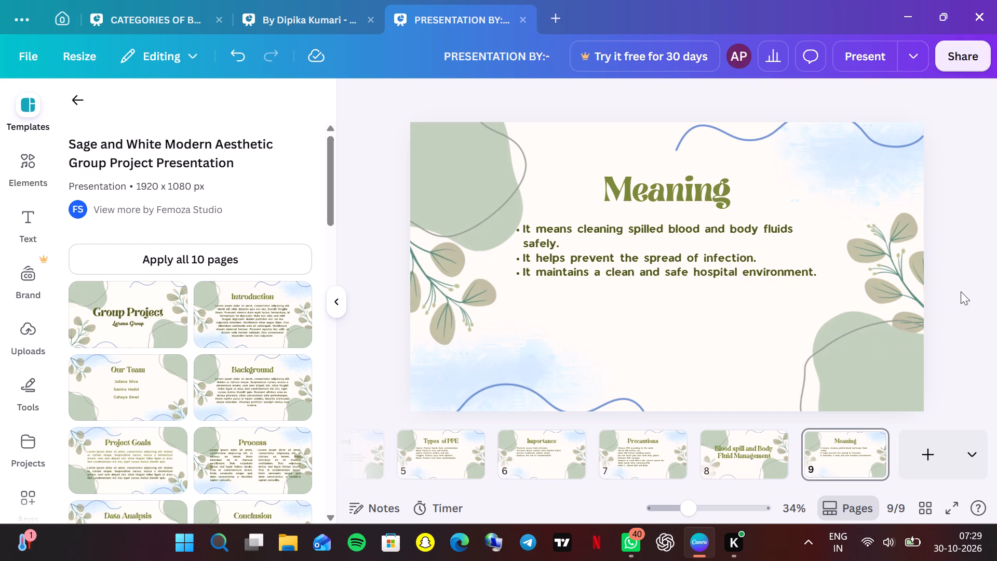
pyautogui.click(929, 444)
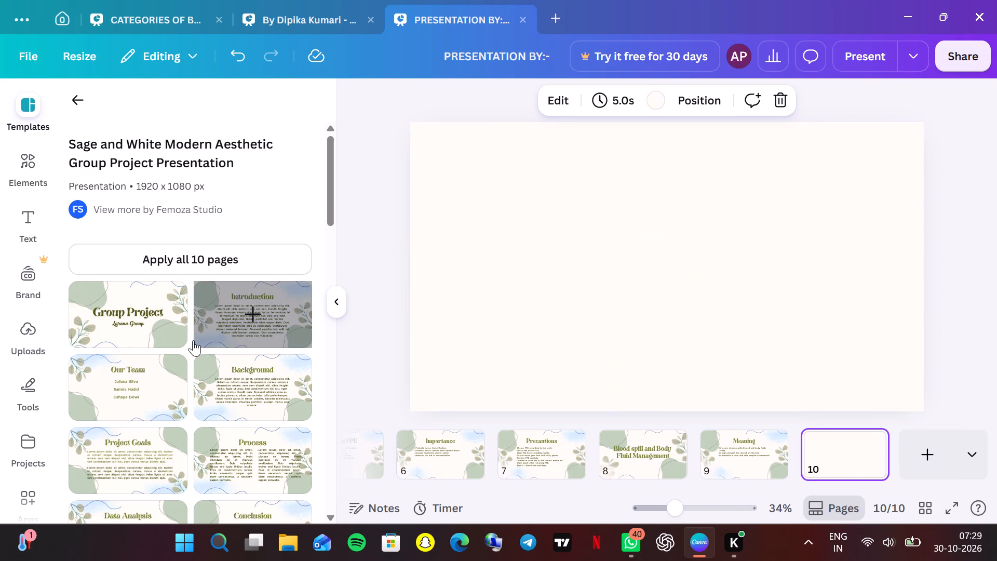
pyautogui.click(233, 337)
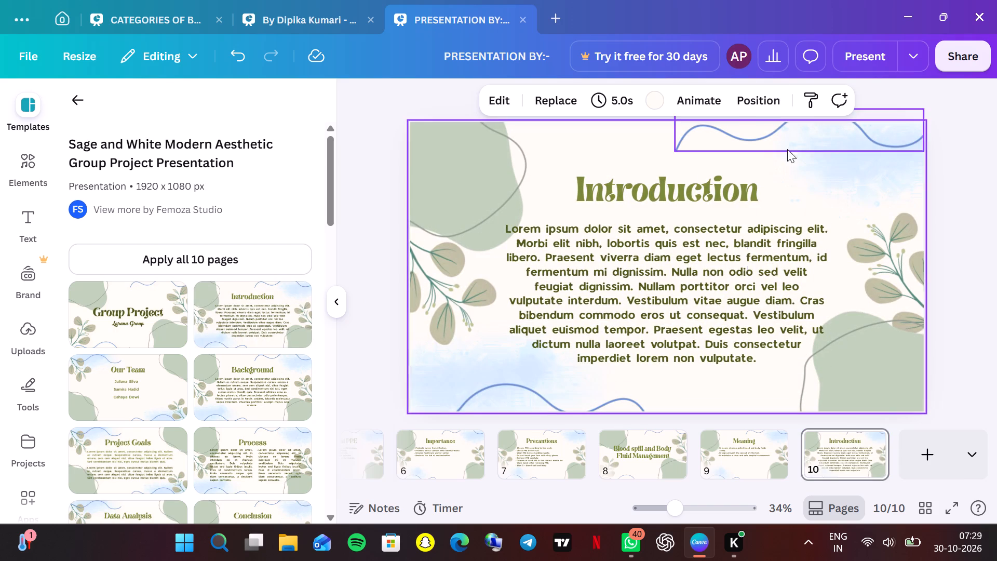
# Replace the "Introduction" heading on page 10 with "Types", starting with a capital letter.
pyautogui.doubleClick(715, 176)
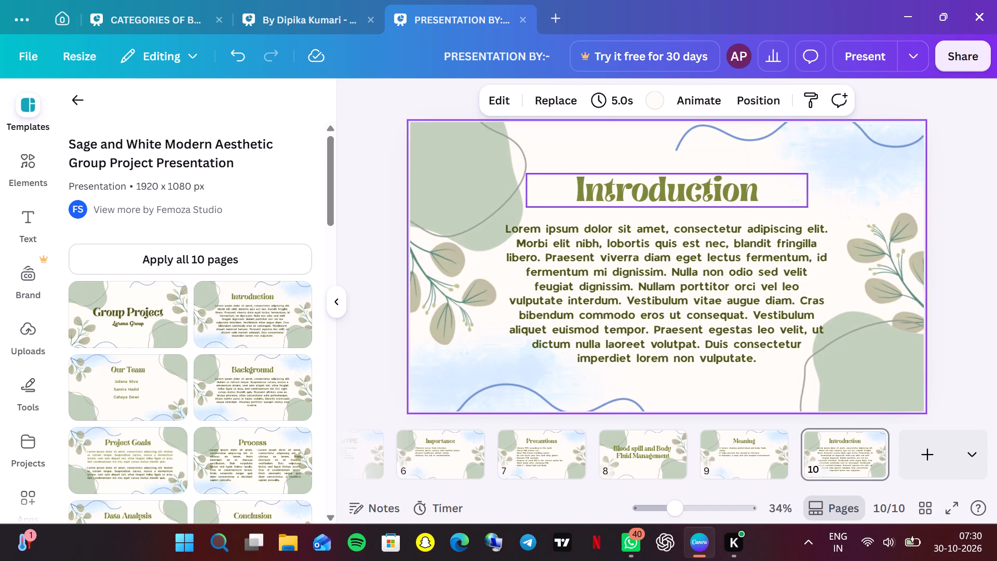
pyautogui.press('BackSpace')
pyautogui.write('types')
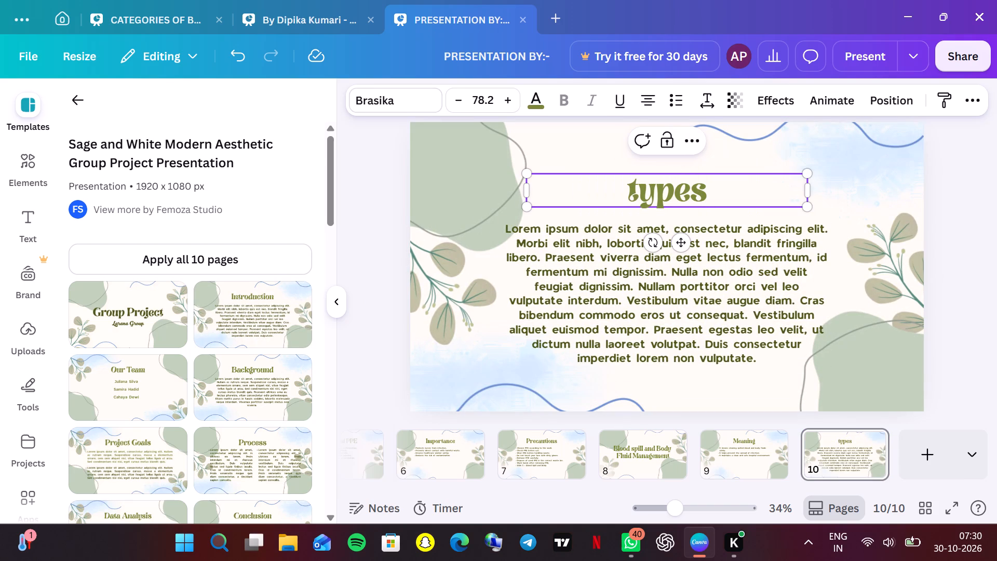
pyautogui.press('BackSpace')
pyautogui.press('BackSpace')
pyautogui.press('BackSpace')
pyautogui.press('BackSpace')
pyautogui.press('BackSpace')
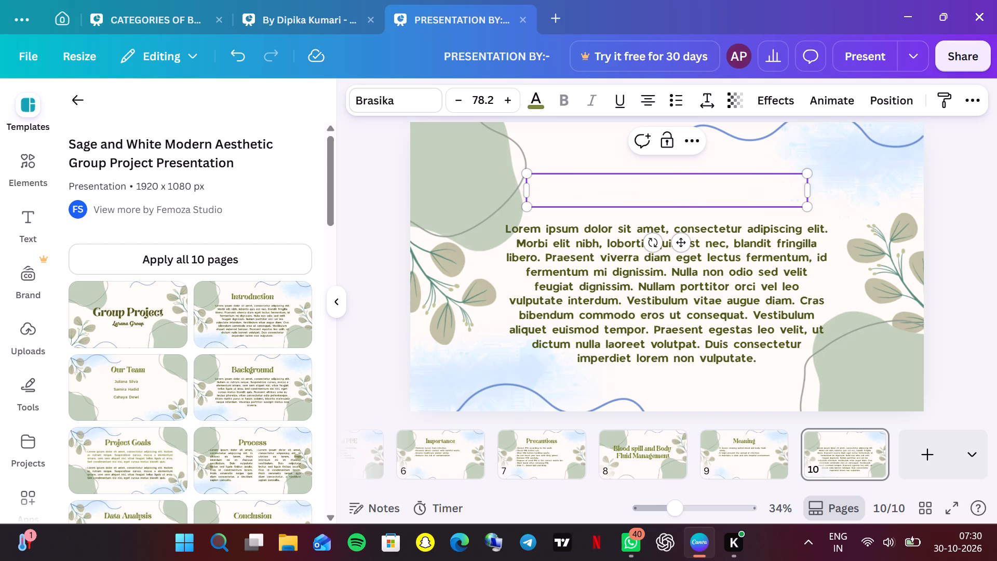
pyautogui.press('t')
pyautogui.write('ypes')
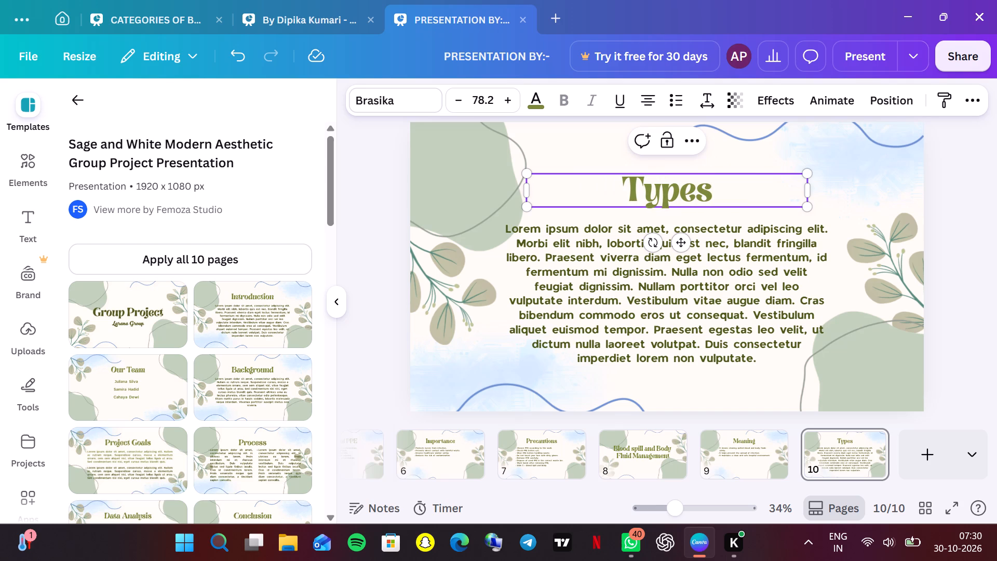
# Clear the placeholder paragraph beneath the "Types" heading on page 10.
pyautogui.doubleClick(731, 265)
pyautogui.press('BackSpace')
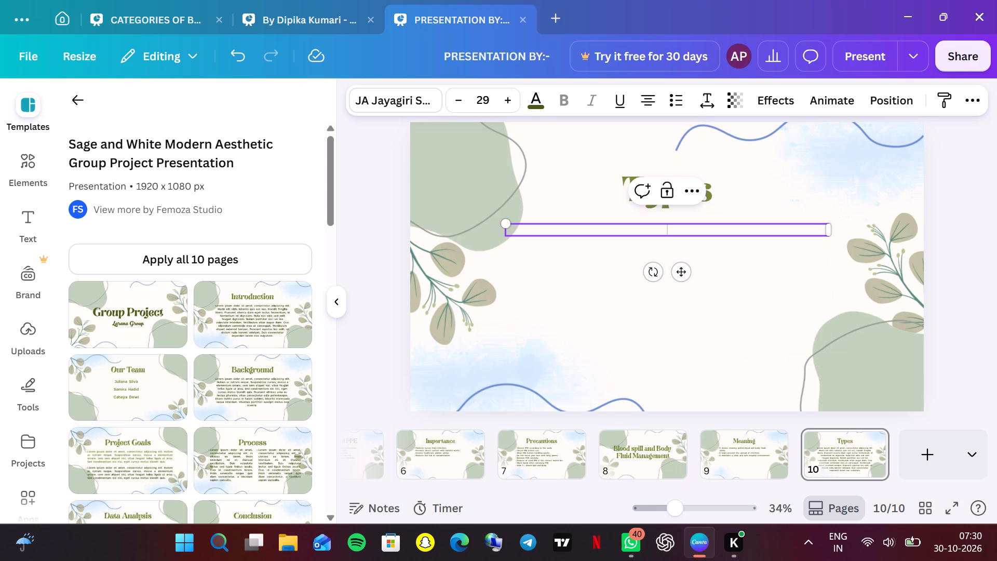
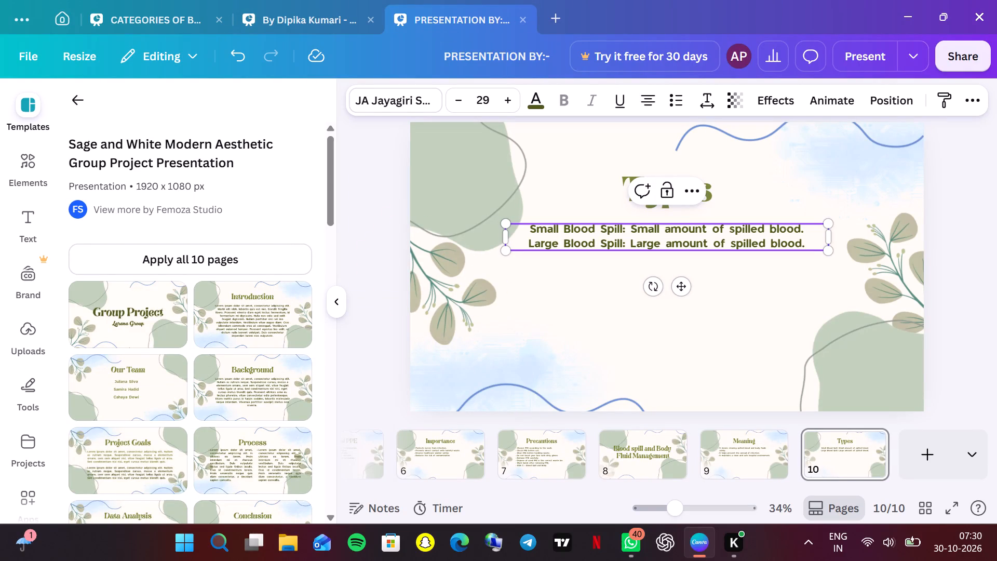
# Format both blood spill lines under "Types" on page 10 as a bulleted list at font size 35.
pyautogui.moveTo(530, 232); pyautogui.dragTo(725, 264)
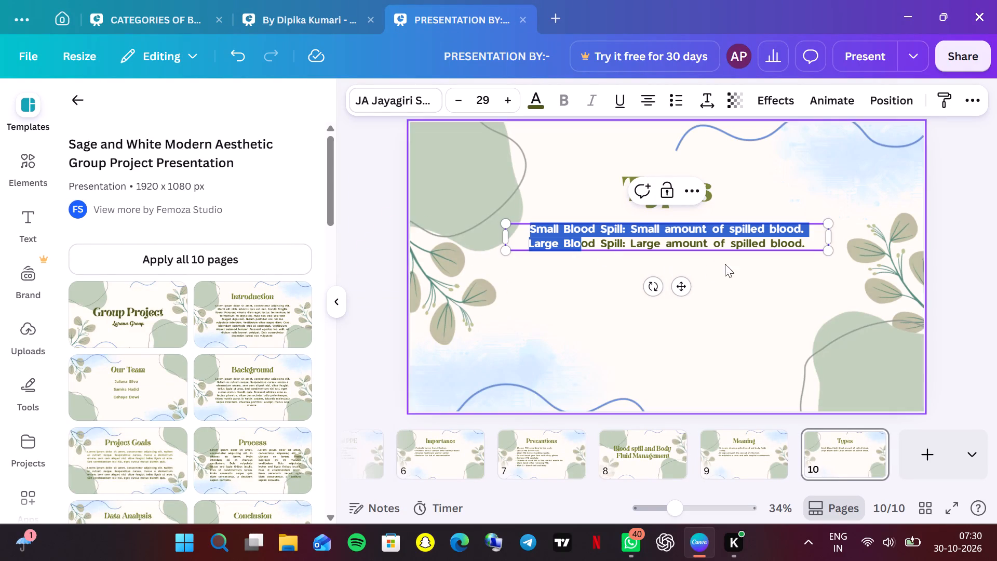
pyautogui.moveTo(725, 264); pyautogui.dragTo(805, 244)
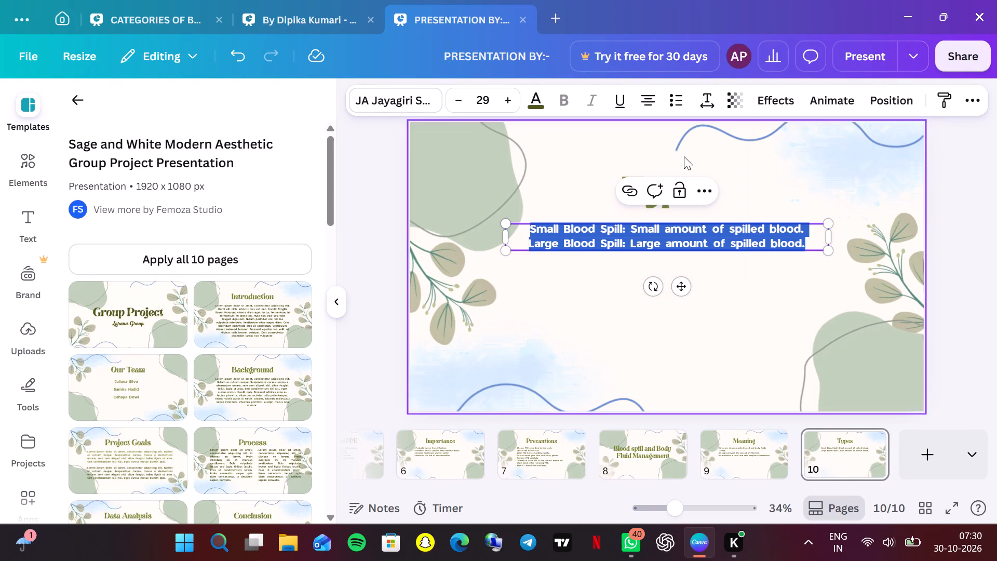
pyautogui.click(688, 109)
pyautogui.click(681, 104)
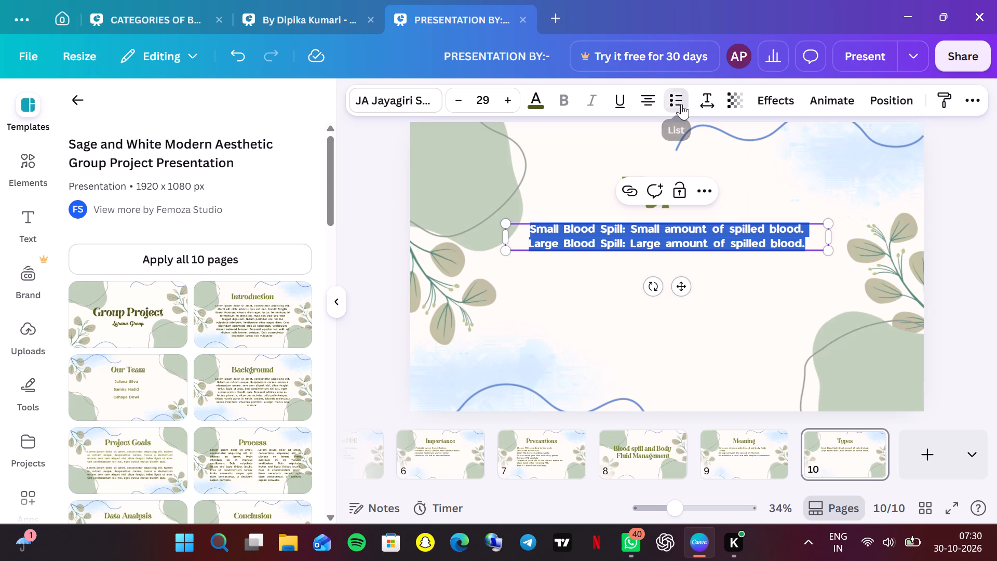
pyautogui.doubleClick(512, 103)
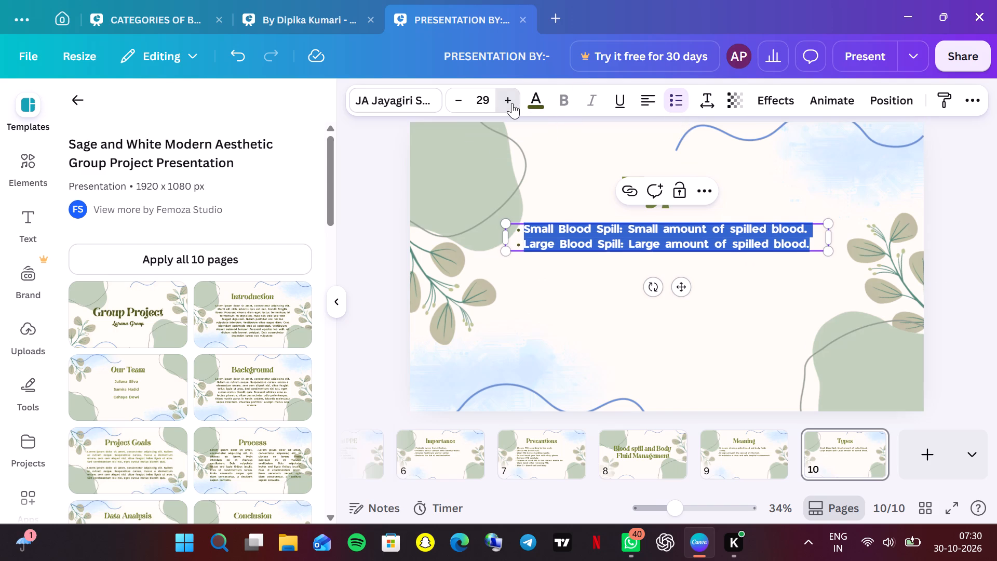
pyautogui.doubleClick(512, 103)
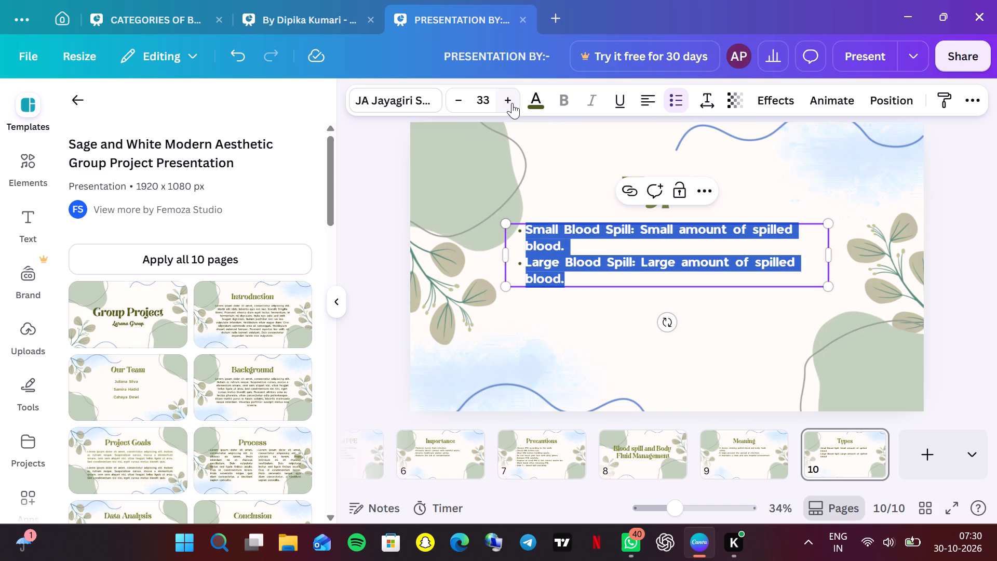
pyautogui.click(512, 103)
pyautogui.click(512, 103)
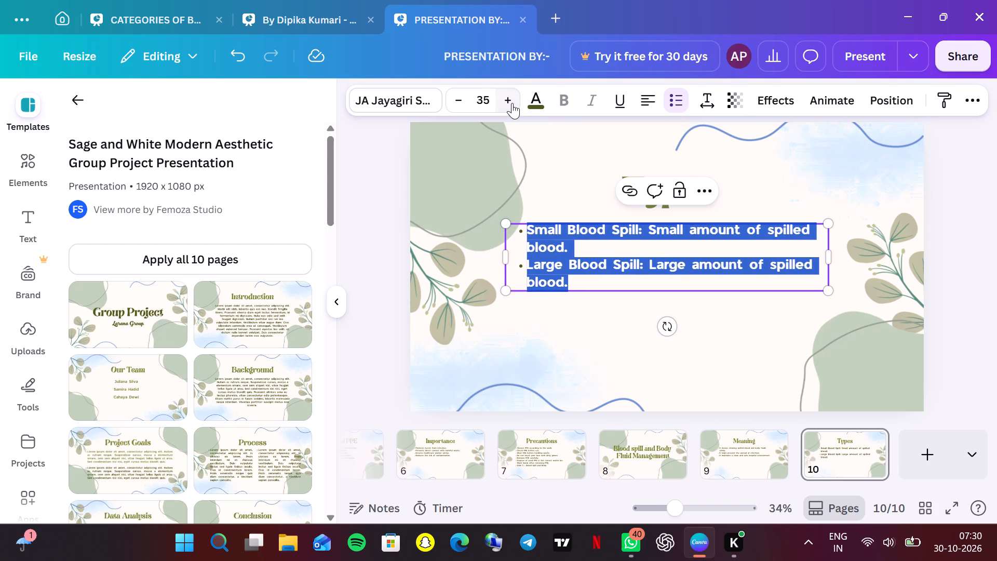
pyautogui.click(712, 317)
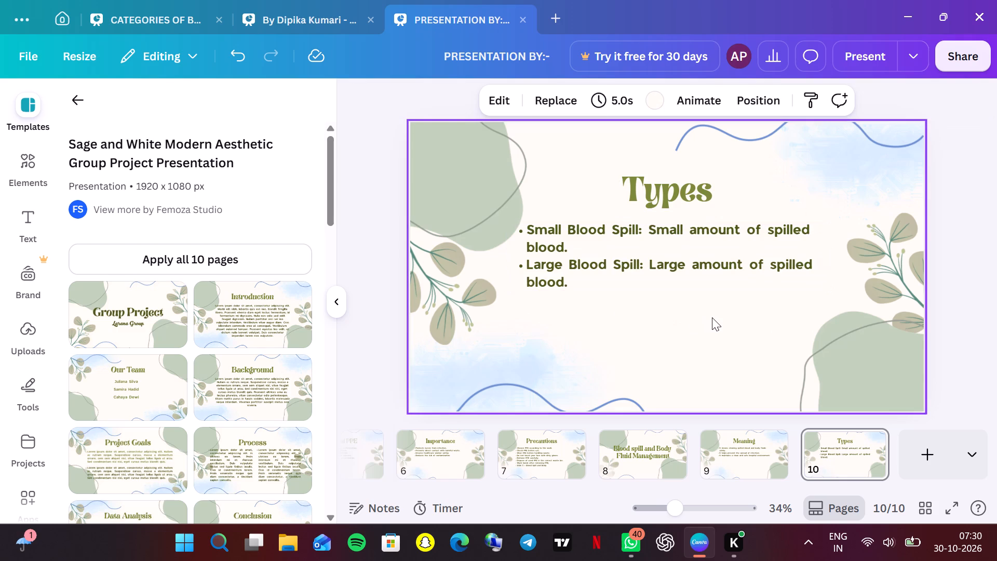
# Add a new page 11 after the "Types" page and apply the template's "Introduction" layout.
pyautogui.click(912, 462)
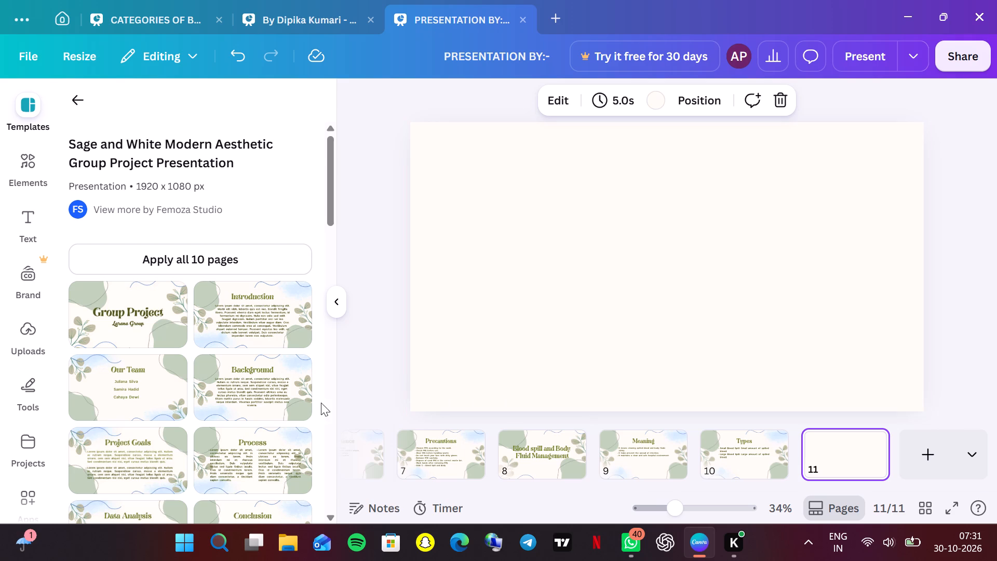
pyautogui.click(266, 324)
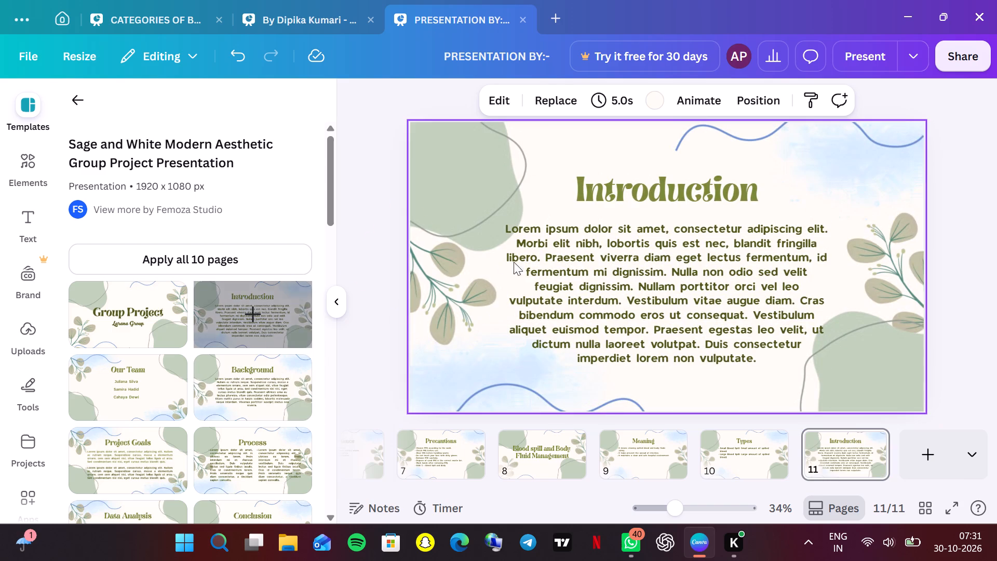
# Replace the "Introduction" heading on page 11 with "Importance".
pyautogui.click(671, 190)
pyautogui.doubleClick(671, 190)
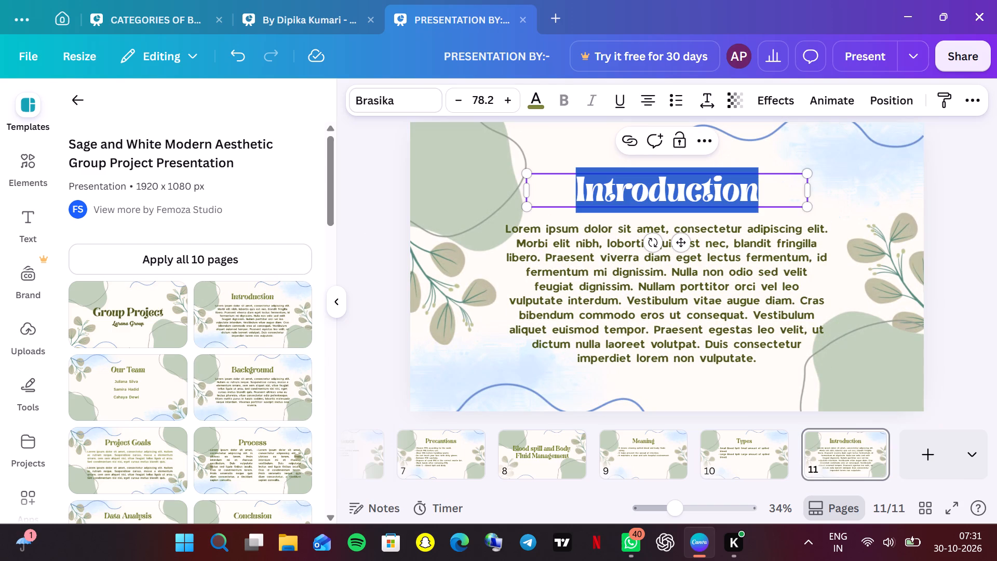
pyautogui.press('BackSpace')
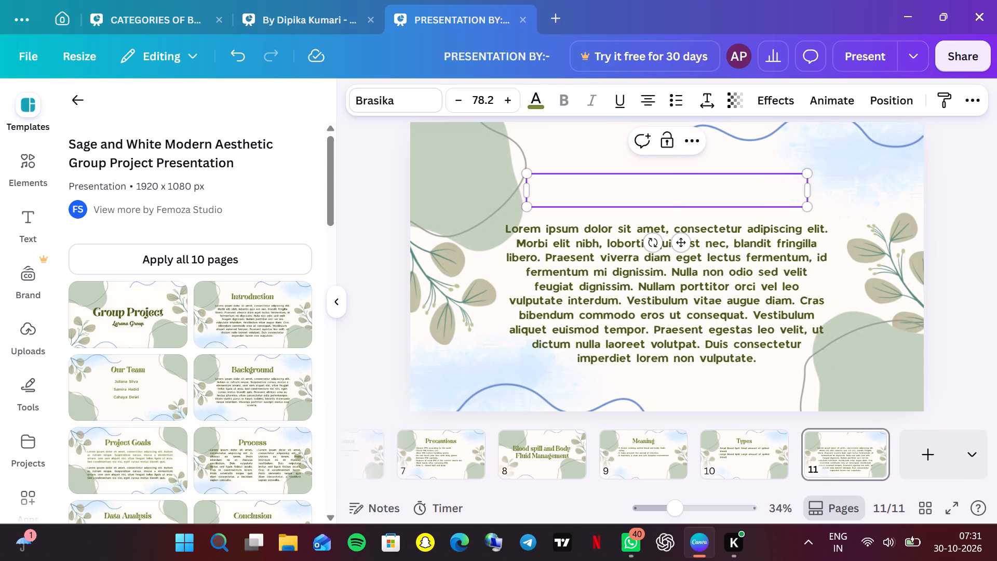
pyautogui.press('i')
pyautogui.write('mpo')
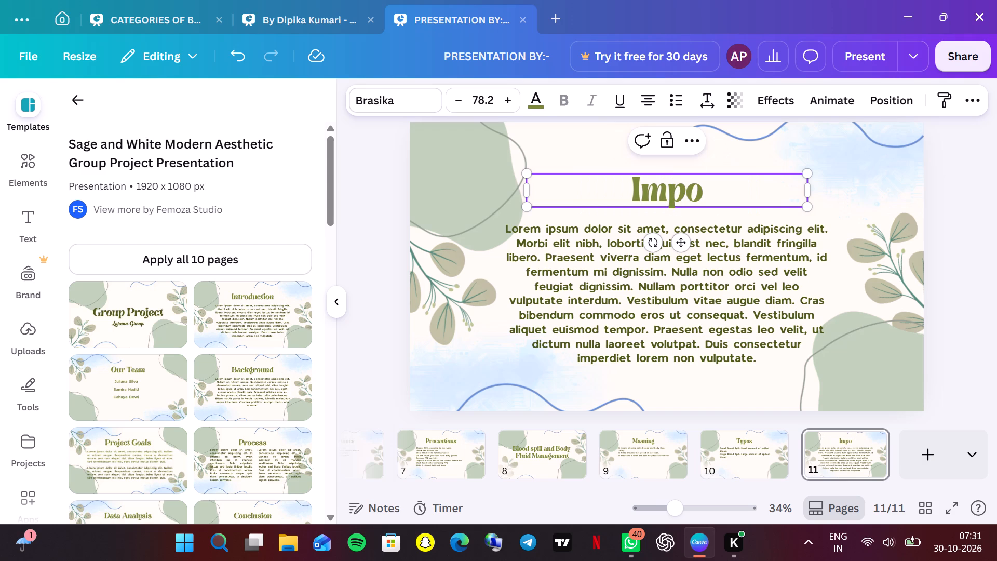
pyautogui.press('r')
pyautogui.write('tance')
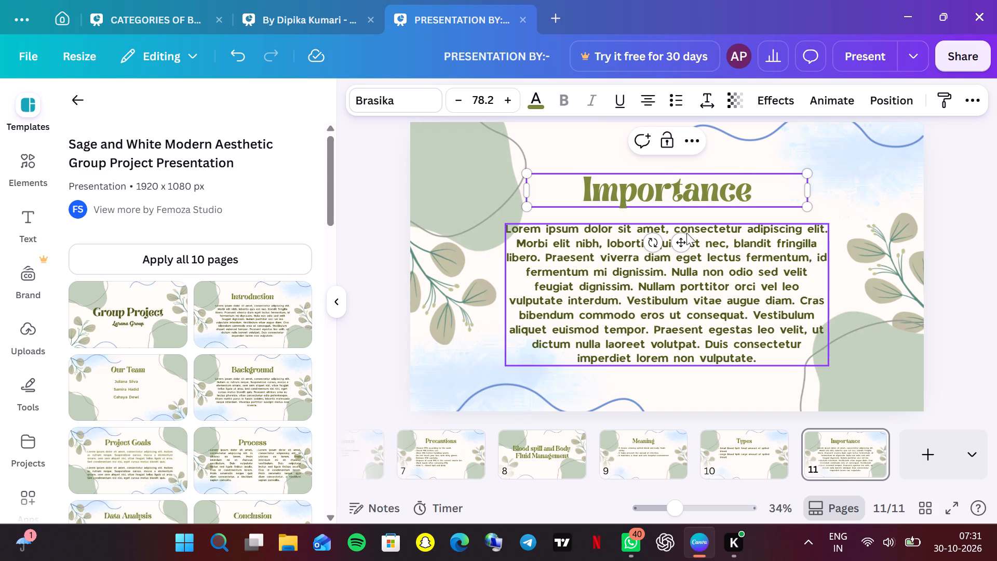
# Clear the placeholder paragraph beneath the "Importance" heading on page 11.
pyautogui.doubleClick(705, 270)
pyautogui.press('BackSpace')
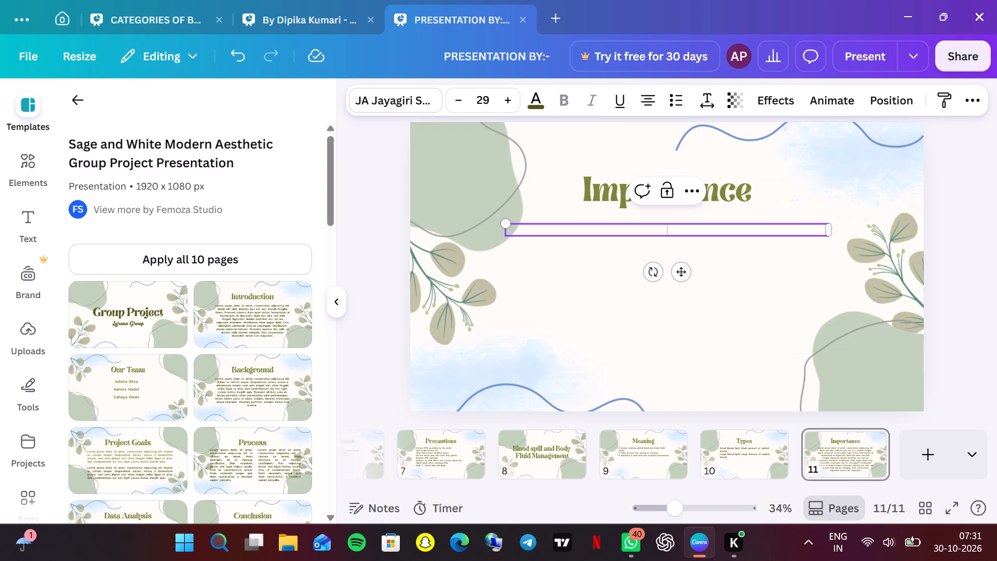
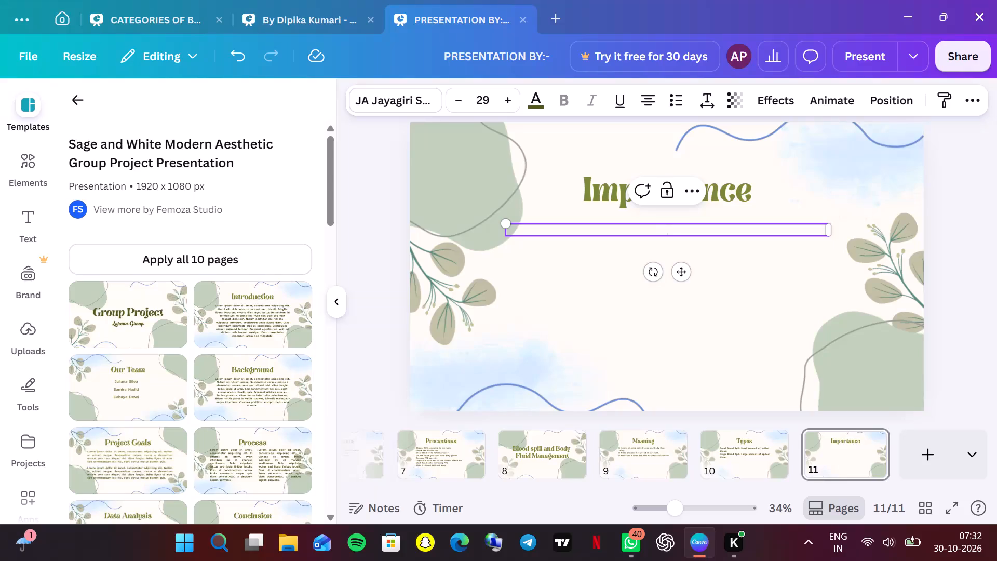
# Paste the four copied lines, from "Prevents the spread of infection." to "Ensures a safe environment", under "Importance" on page 11 and add the final full stop.
pyautogui.hotkey('ctrl', 'v')
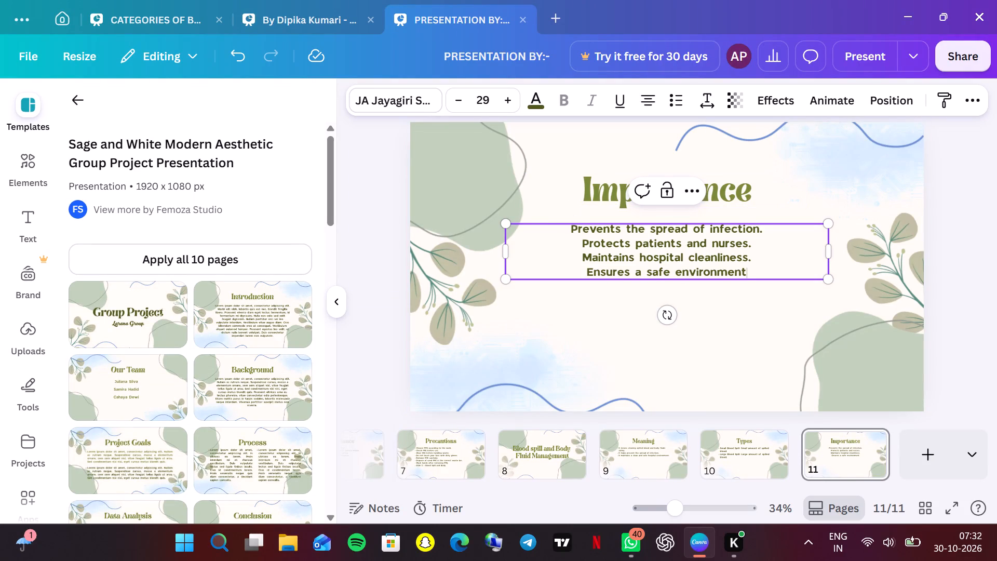
pyautogui.press('.')
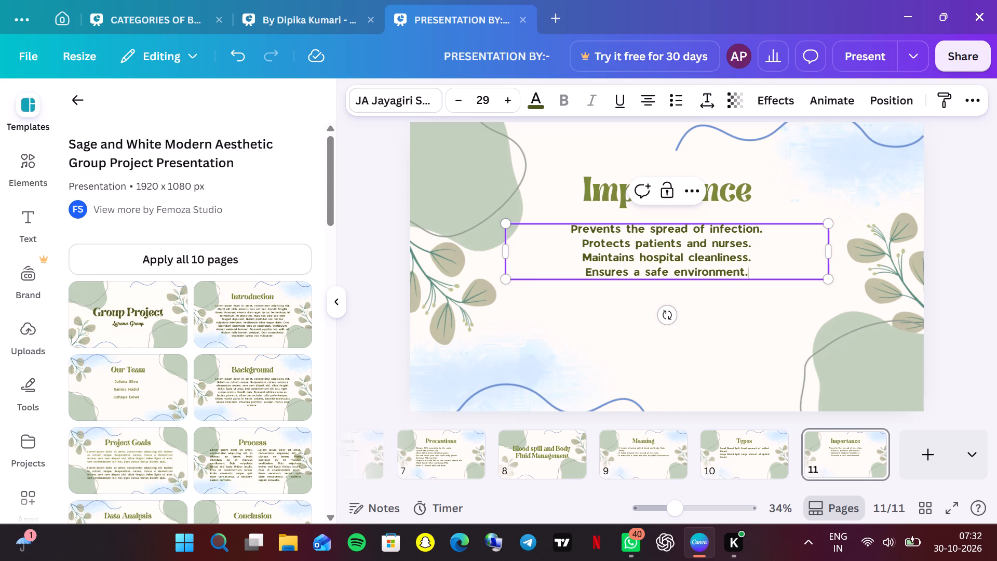
# Format all four lines under "Importance" on page 11 as a bulleted list at font size 33.
pyautogui.moveTo(571, 229); pyautogui.dragTo(746, 274)
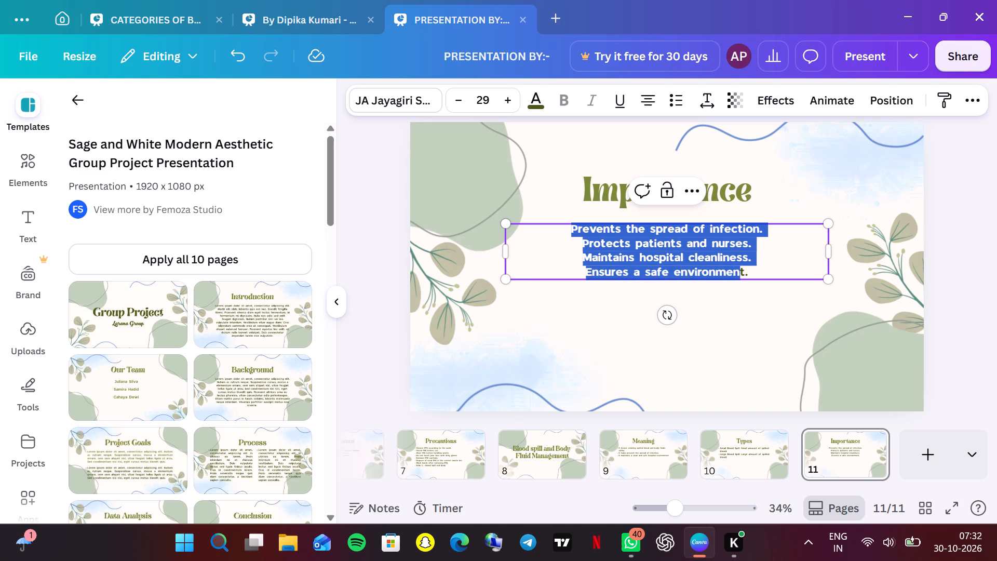
pyautogui.moveTo(746, 274); pyautogui.dragTo(755, 274)
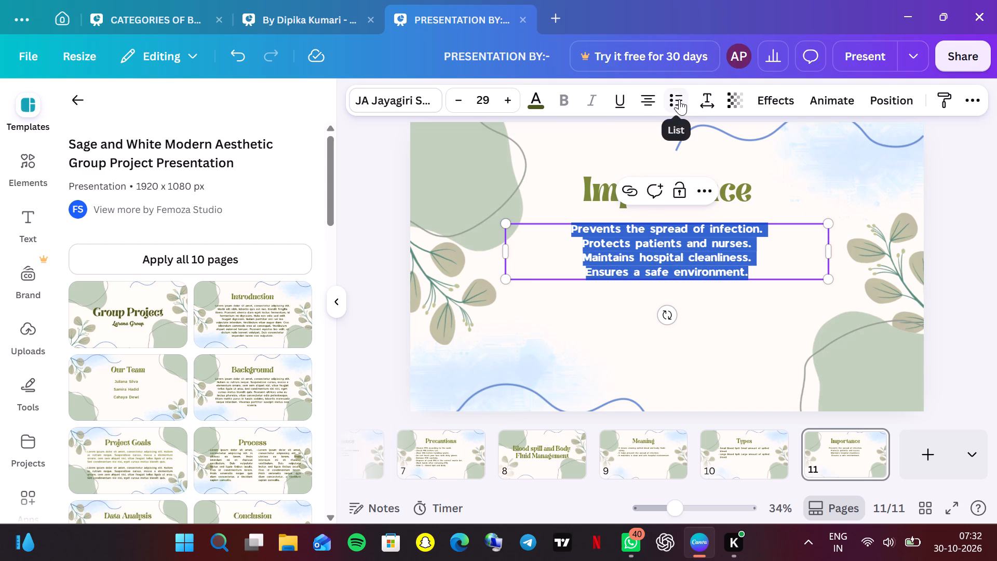
pyautogui.click(679, 99)
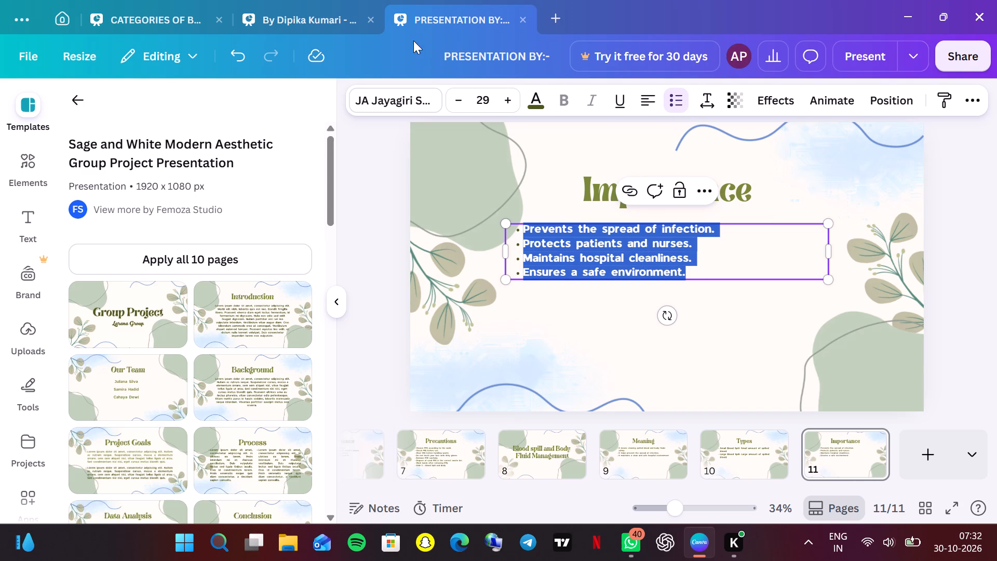
pyautogui.tripleClick(506, 108)
pyautogui.click(506, 108)
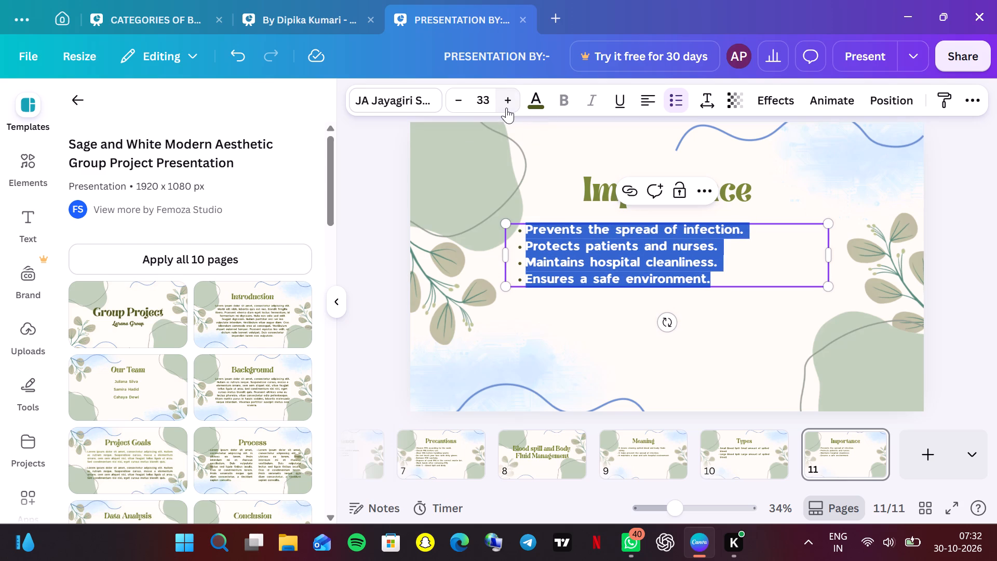
pyautogui.click(606, 331)
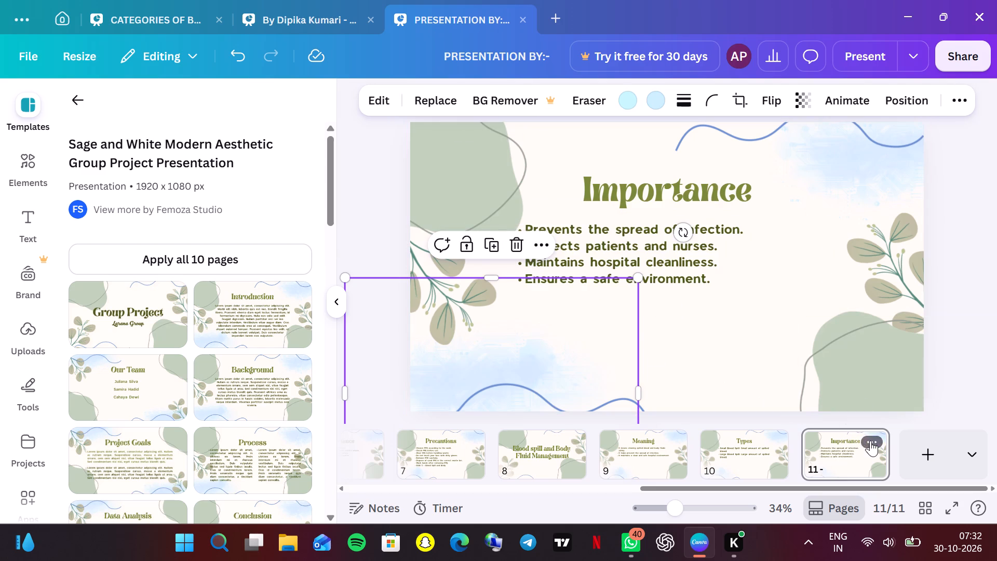
# Add a new page 12 after the "Importance" page and apply the template's "Introduction" layout.
pyautogui.click(932, 457)
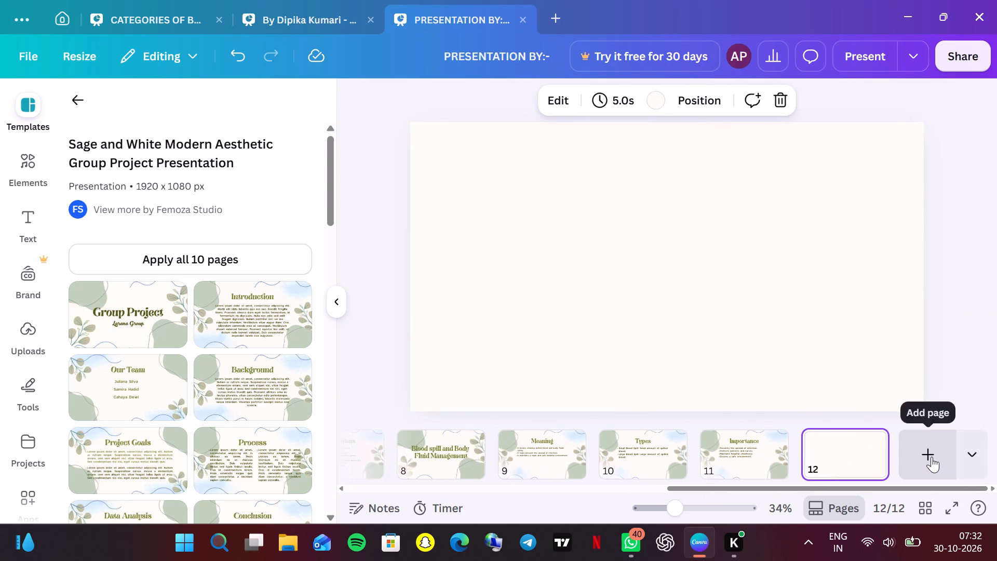
pyautogui.click(270, 316)
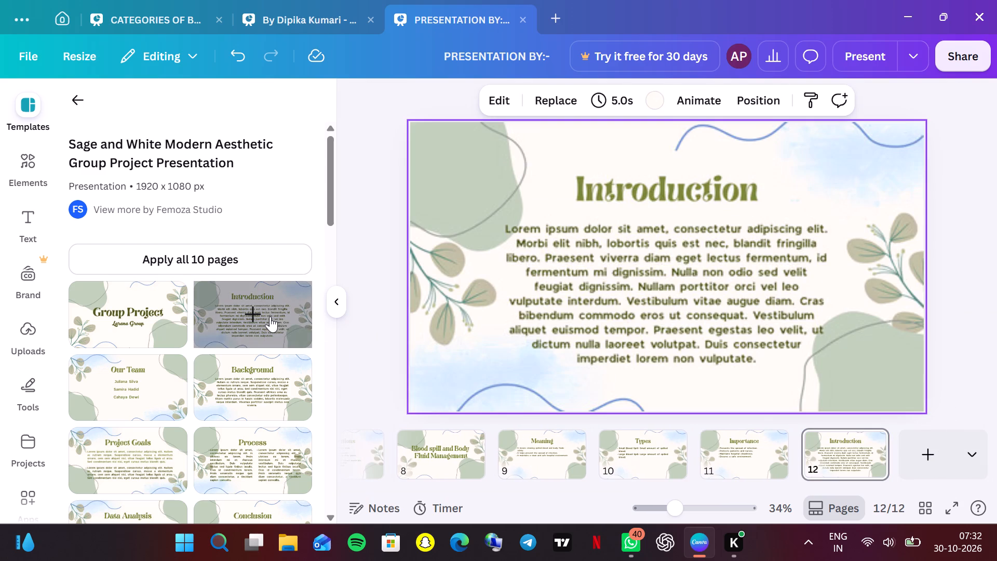
# Open the "Introduction" heading on page 12 for editing with its whole text selected.
pyautogui.click(605, 193)
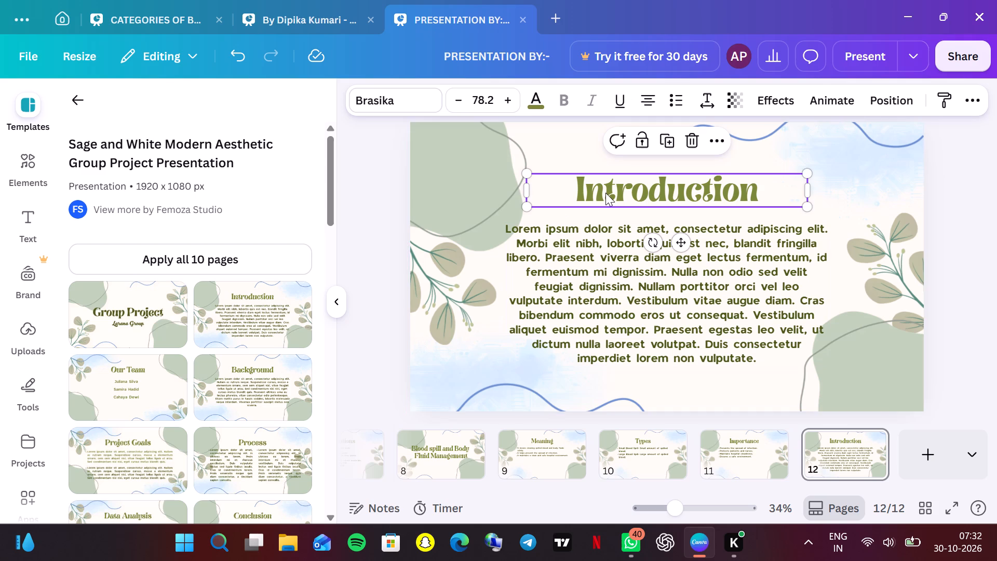
pyautogui.doubleClick(605, 193)
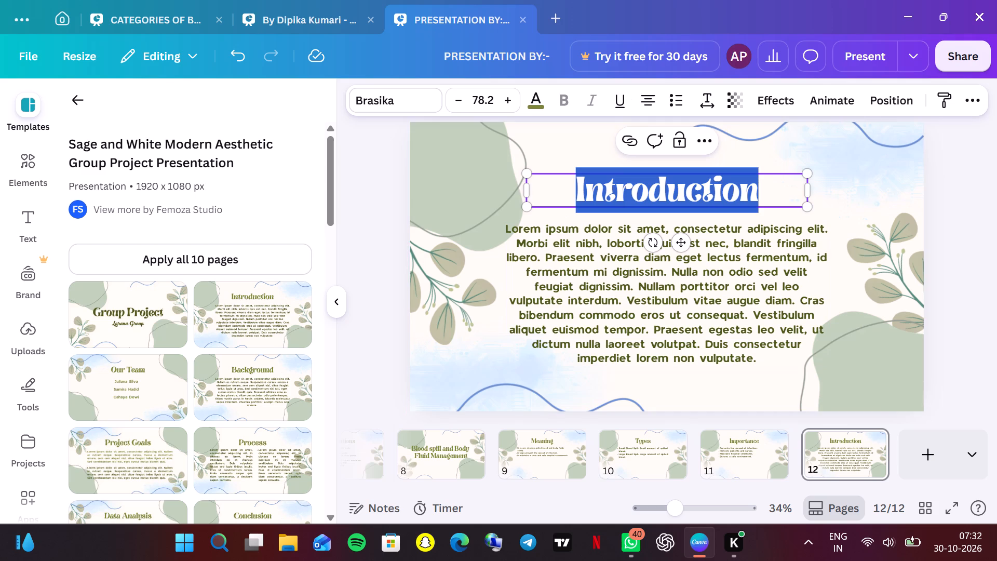
# Replace the selected "Introduction" heading on page 12 with "Precaution".
pyautogui.press('BackSpace')
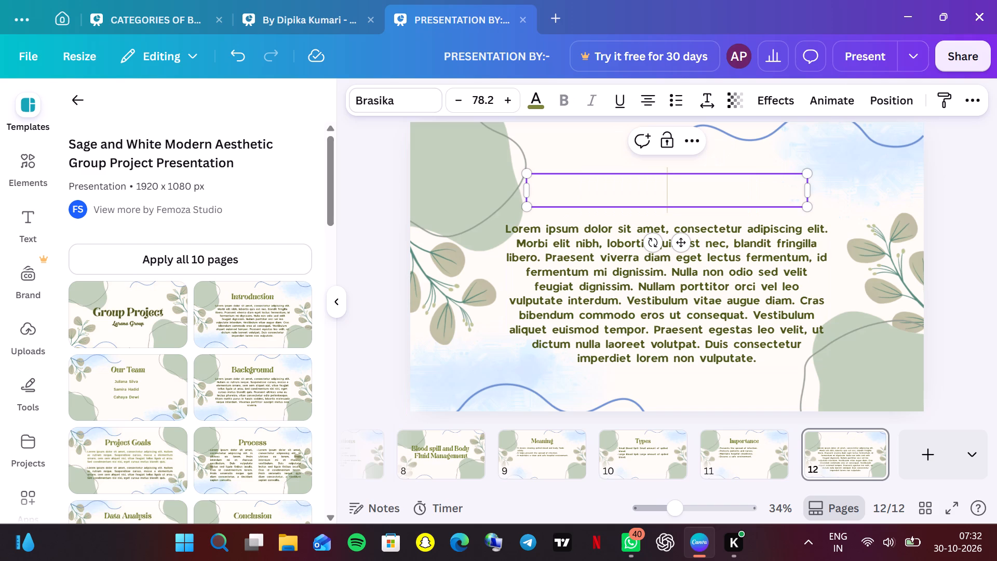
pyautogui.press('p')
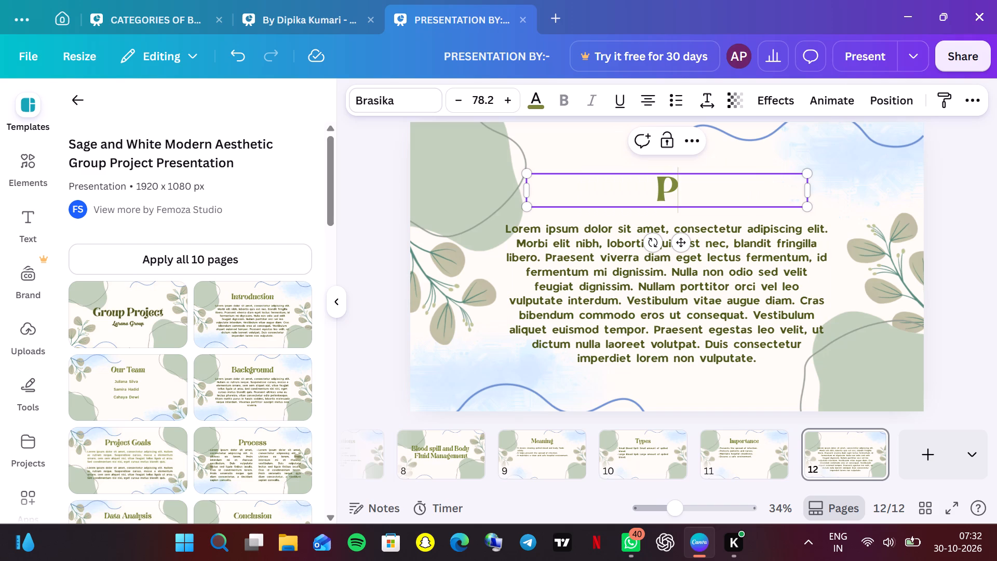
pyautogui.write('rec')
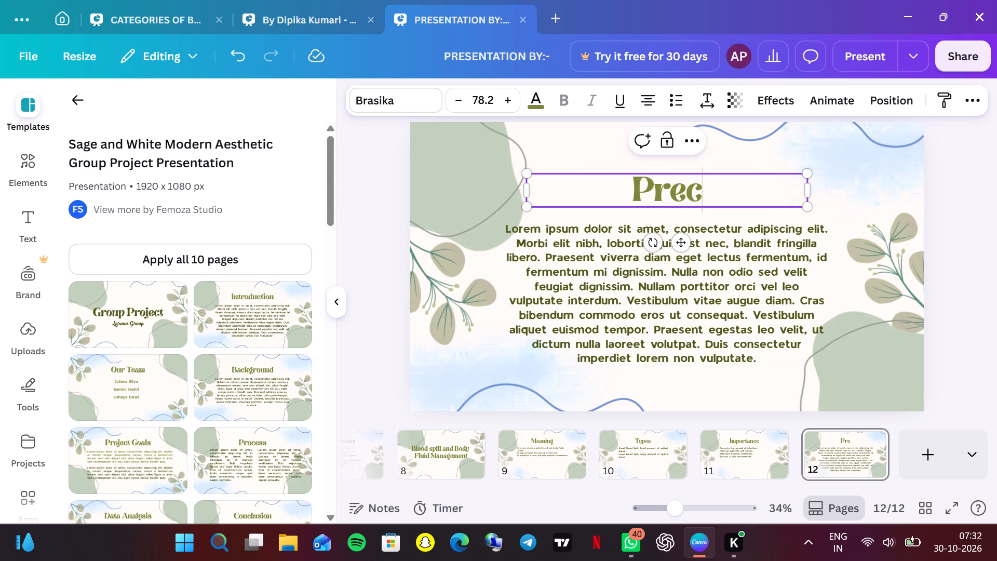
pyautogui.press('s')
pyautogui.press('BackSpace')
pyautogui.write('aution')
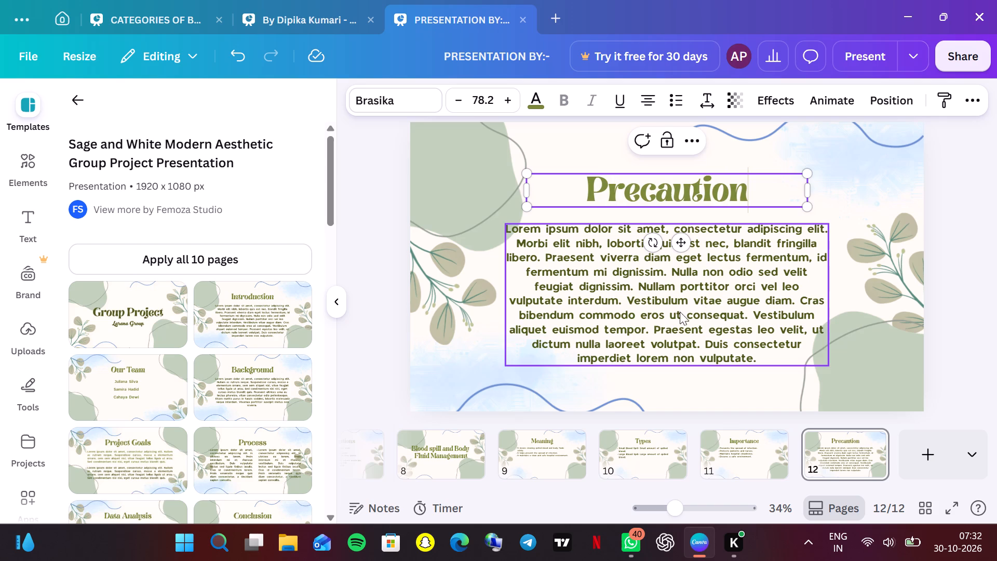
# Clear all the placeholder "Lorem ipsum" body text under the "Precaution" heading on page 12, keeping the text box open for editing.
pyautogui.doubleClick(578, 328)
pyautogui.press('BackSpace')
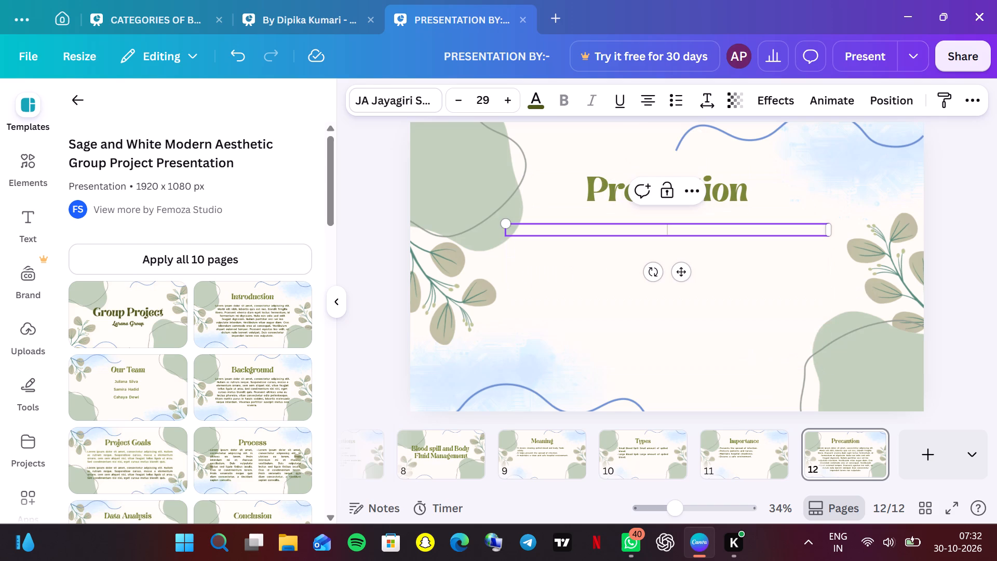
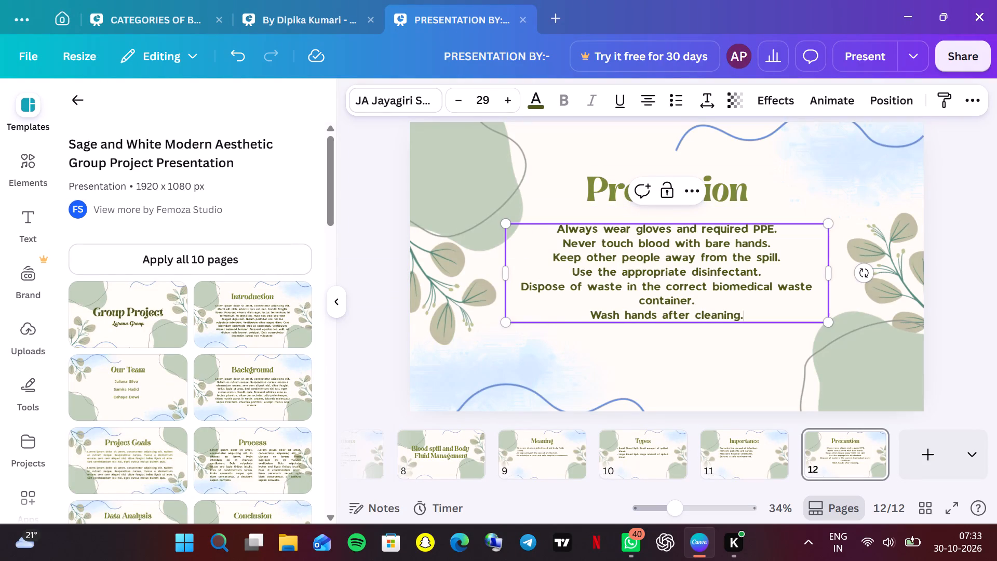
# Format all six precaution lines under "Precaution" on page 12 as a bulleted list.
pyautogui.moveTo(556, 231); pyautogui.dragTo(703, 309)
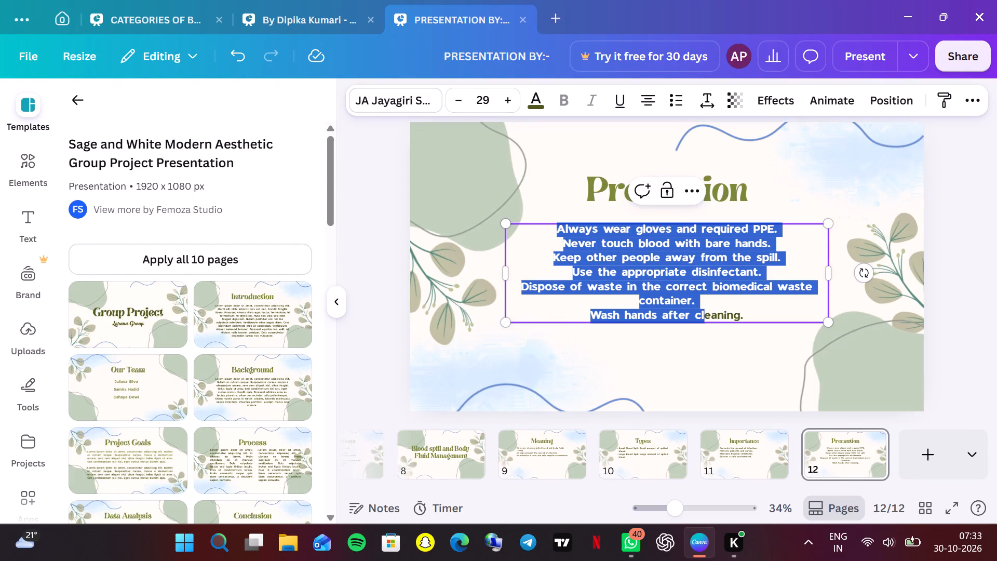
pyautogui.moveTo(703, 309); pyautogui.dragTo(756, 315)
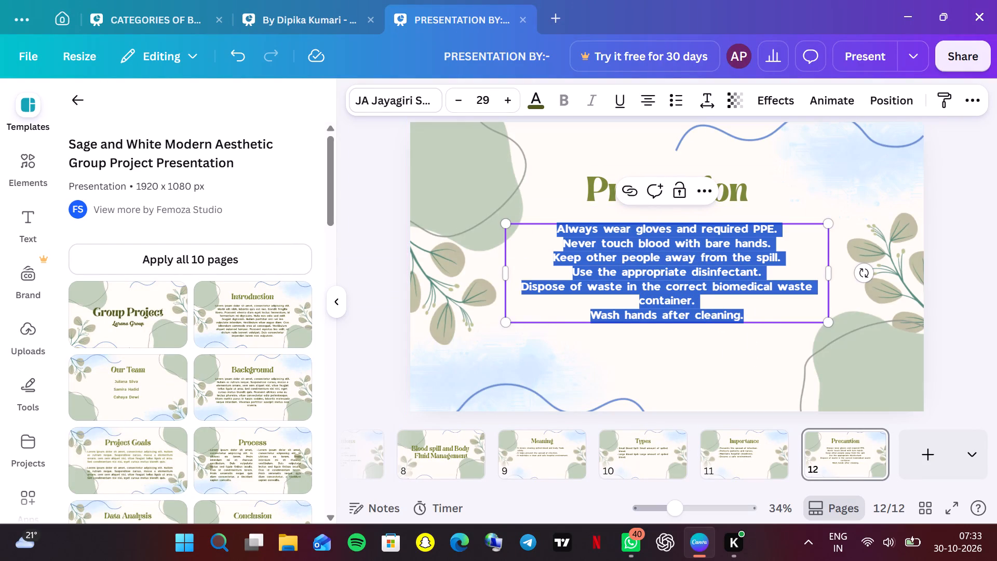
pyautogui.click(669, 100)
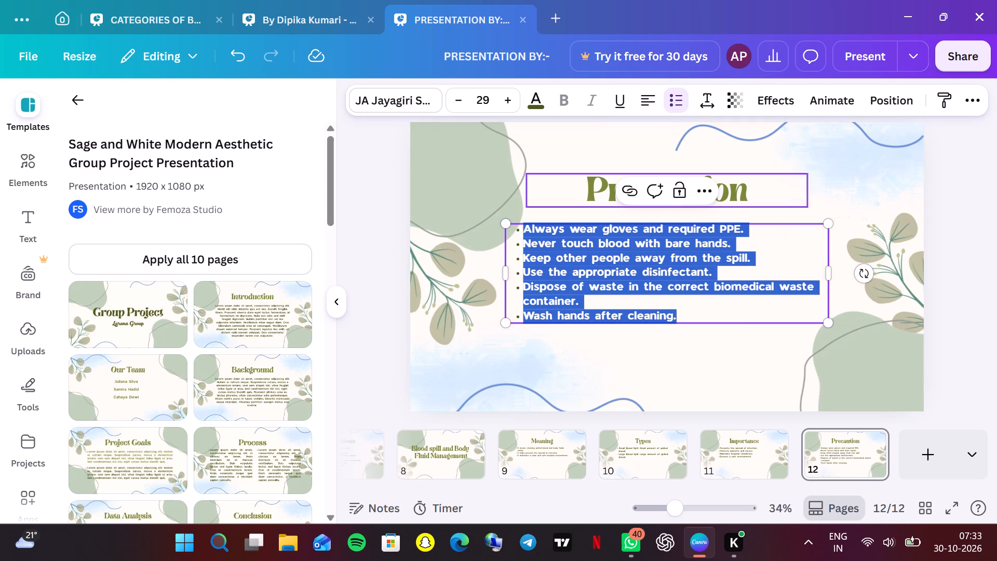
pyautogui.click(721, 348)
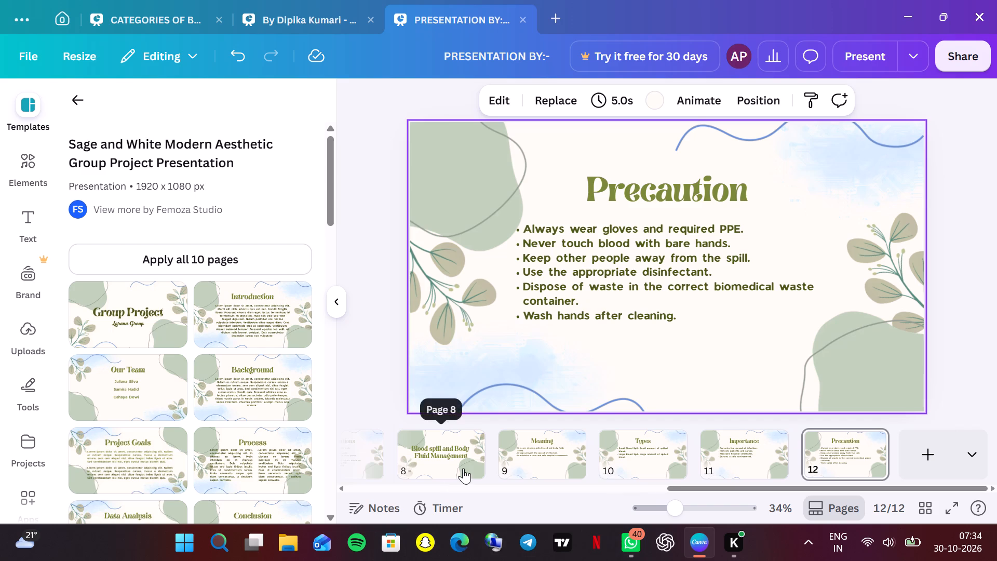
# Insert a blank page between the "Precautions" page 7 and the "Blood spill and Body Fluid Management" page.
pyautogui.hscroll(6, 463, 468)
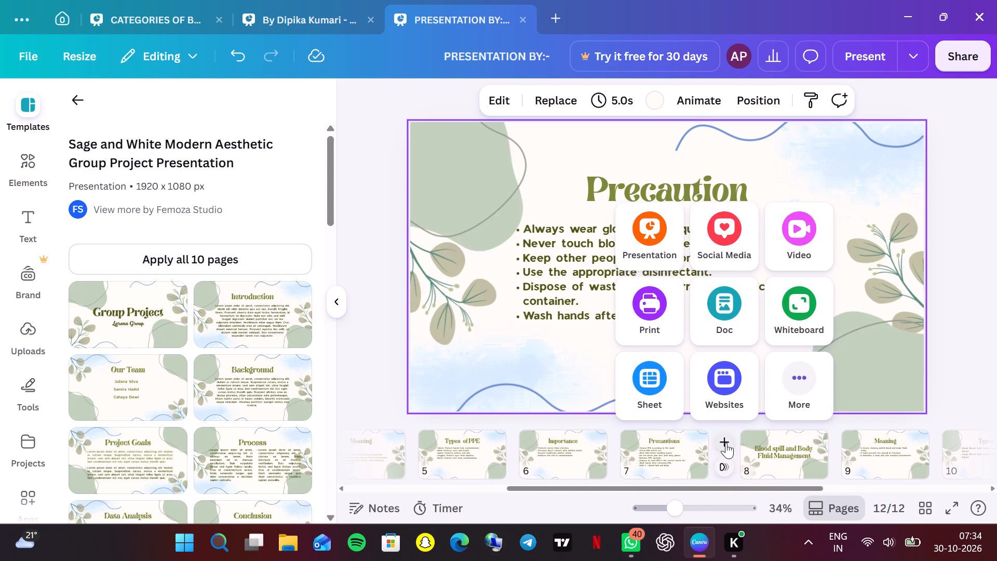
pyautogui.click(726, 443)
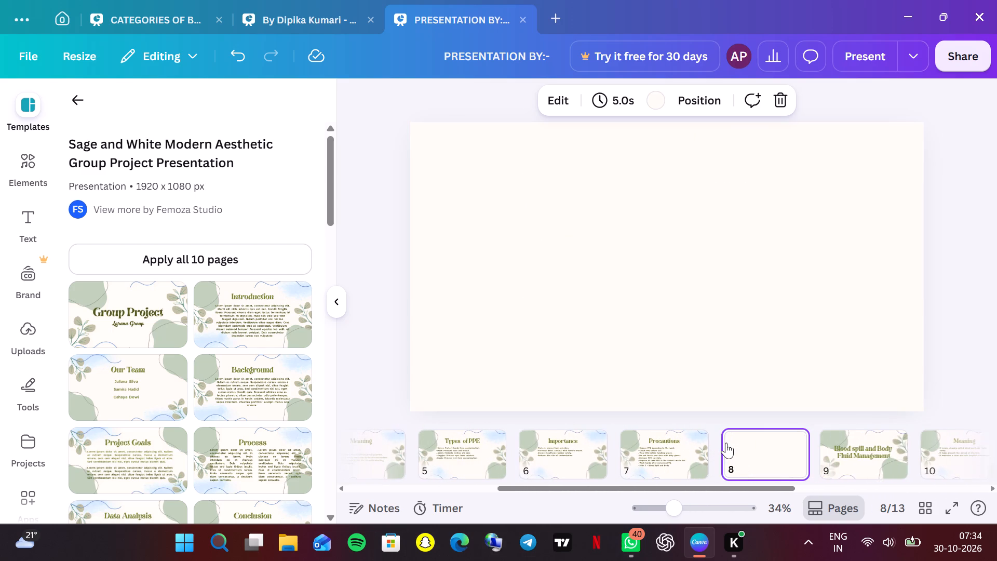
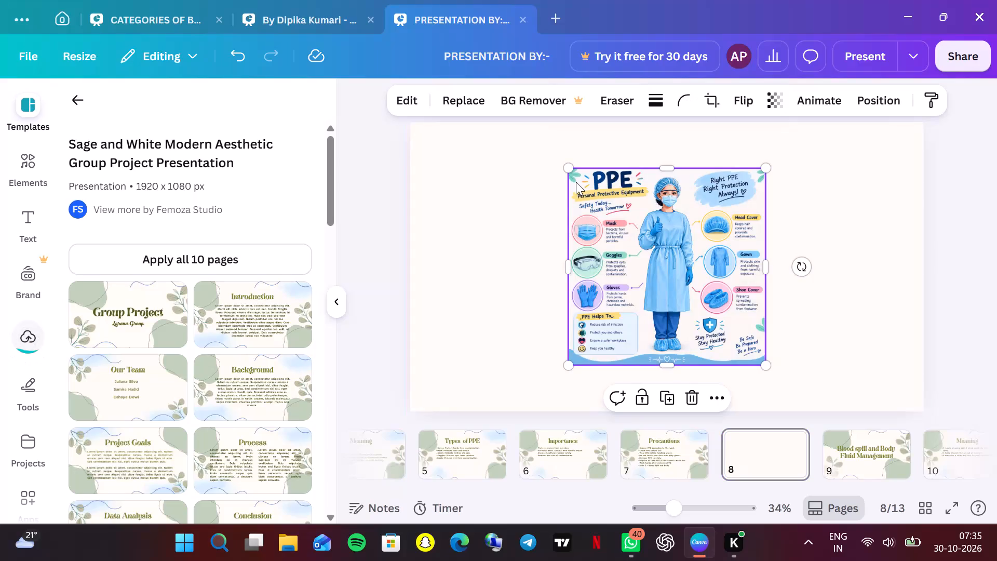
# Deselect the PPE poster on page 8 and add a new blank page 14 after the "Precaution" page.
pyautogui.click(867, 218)
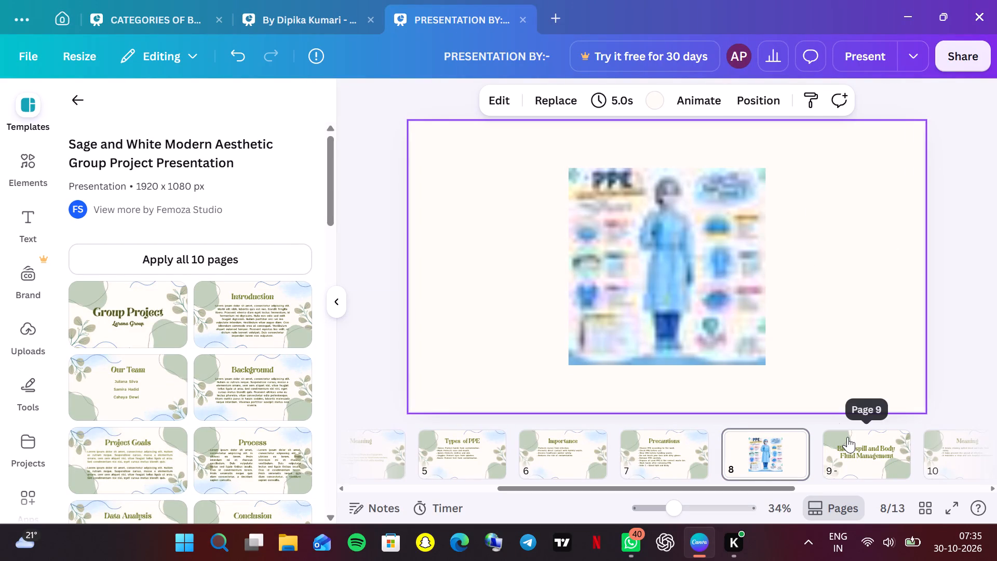
pyautogui.click(719, 331)
pyautogui.click(719, 331)
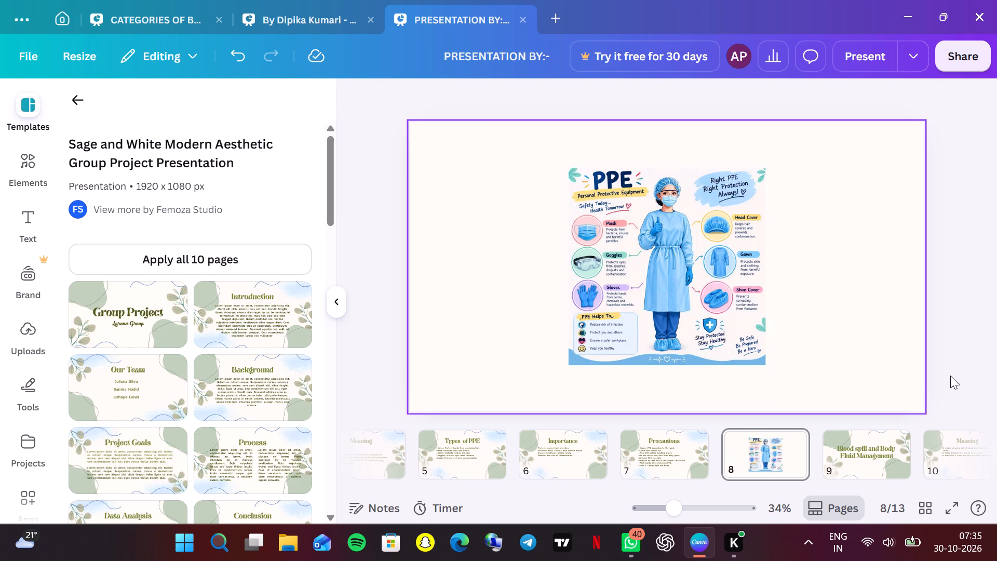
pyautogui.hscroll(-8, 883, 440)
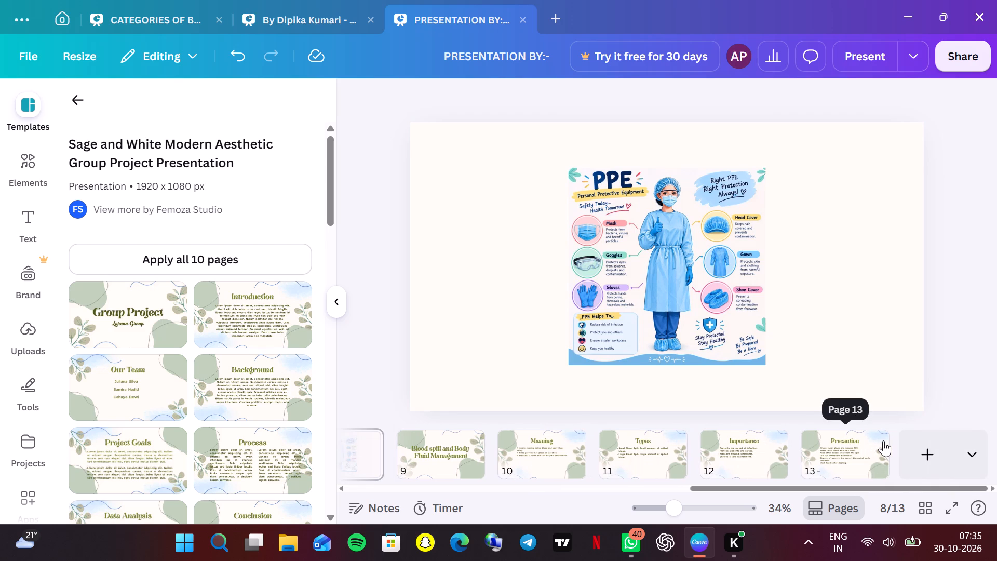
pyautogui.hscroll(-1, 883, 440)
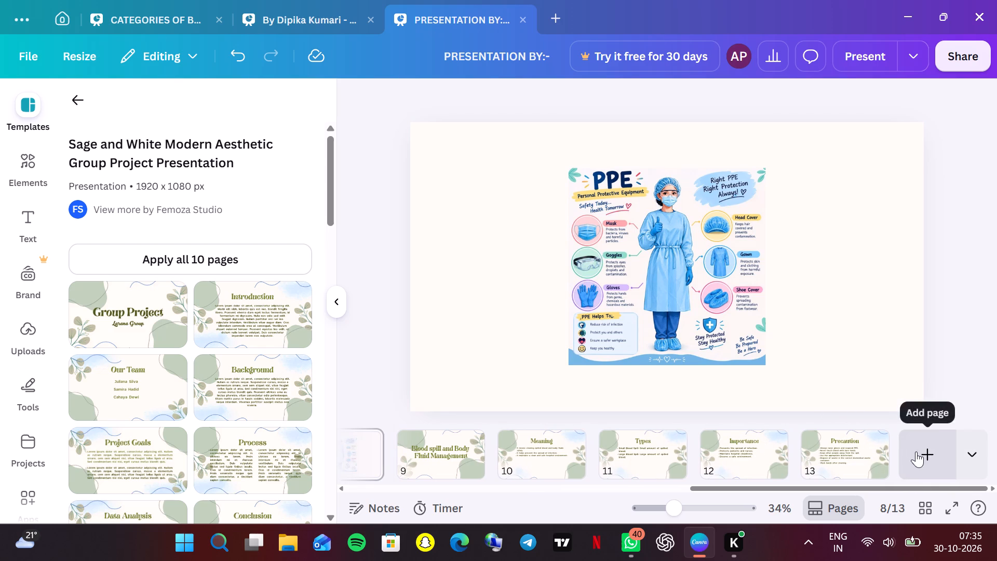
pyautogui.click(916, 451)
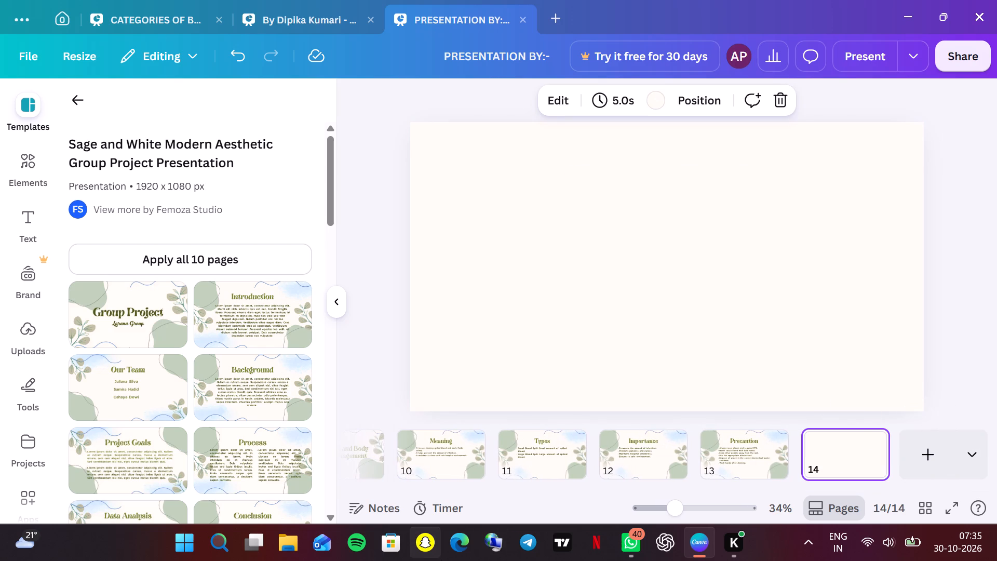
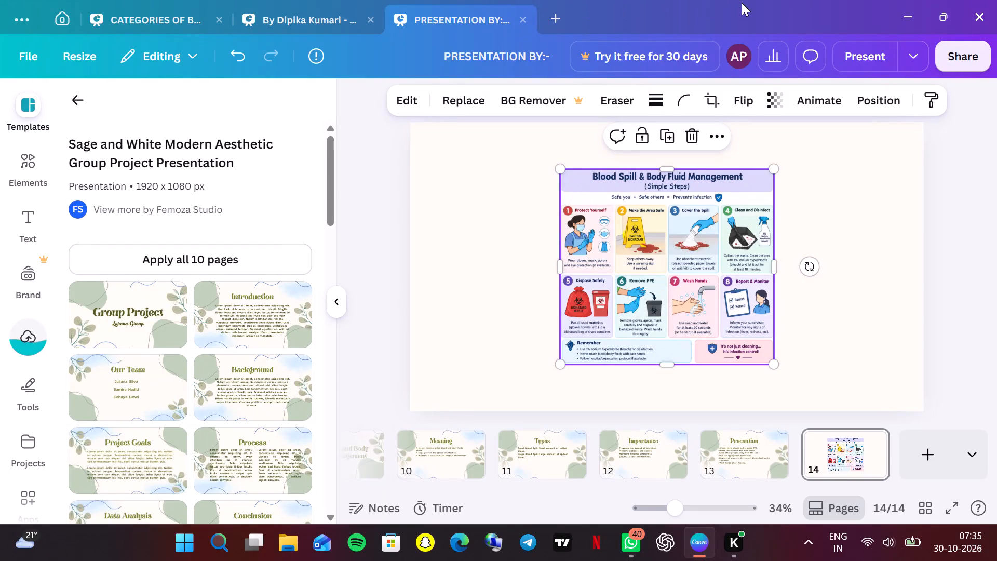
# Add a new page 15 after the blood spill infographic page and apply the template's "Thank You!" layout.
pyautogui.click(954, 173)
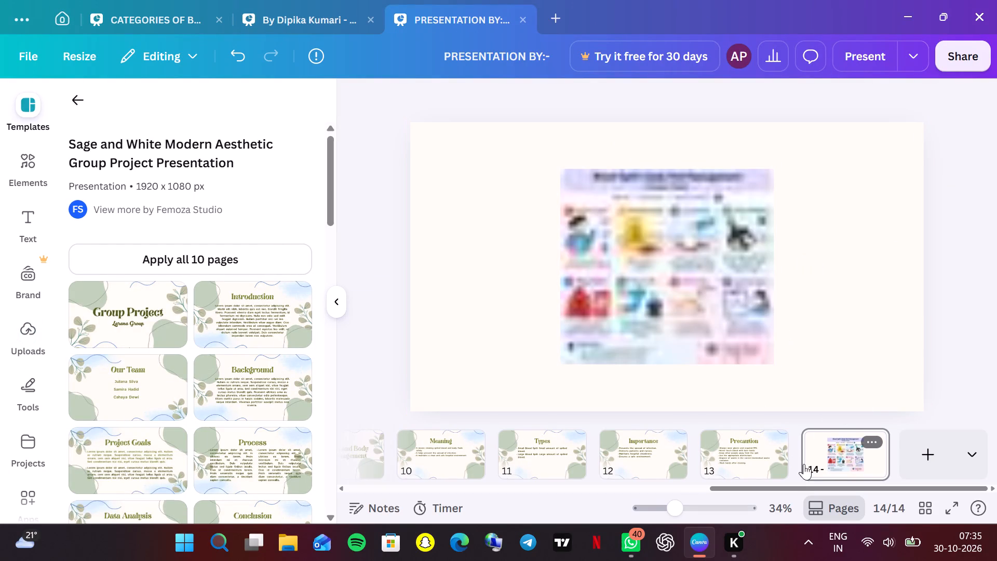
pyautogui.click(937, 448)
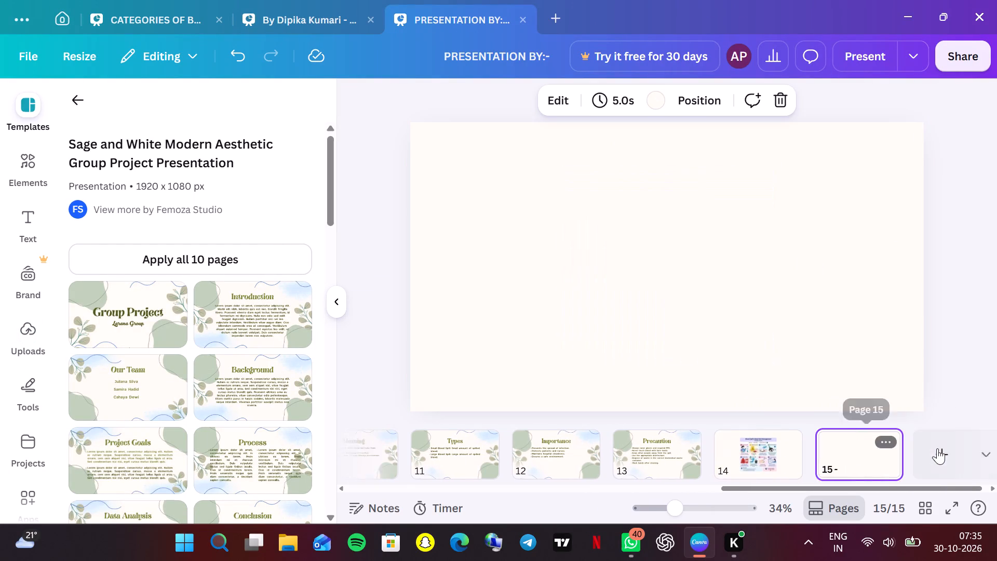
pyautogui.scroll(-4, 139, 476)
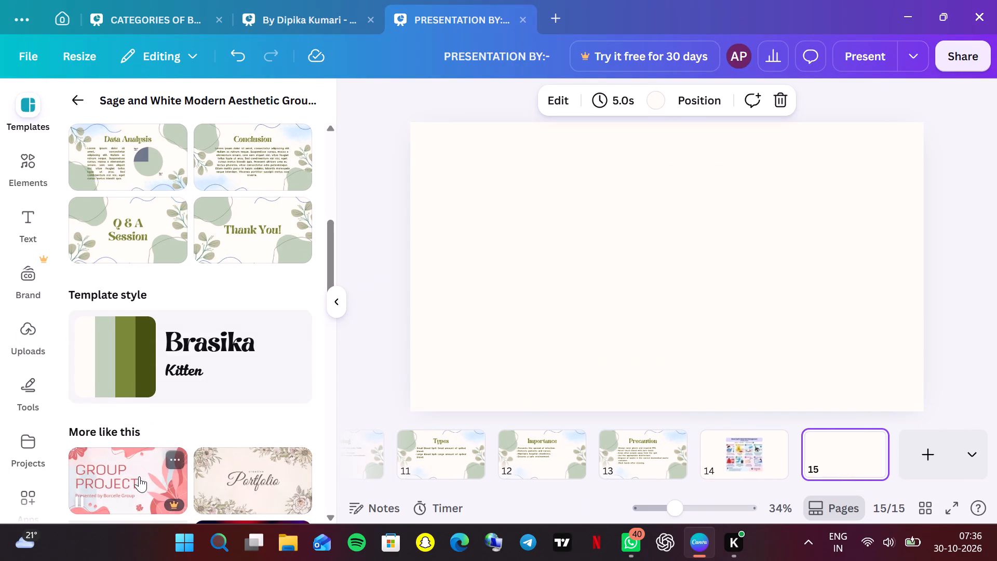
pyautogui.click(255, 224)
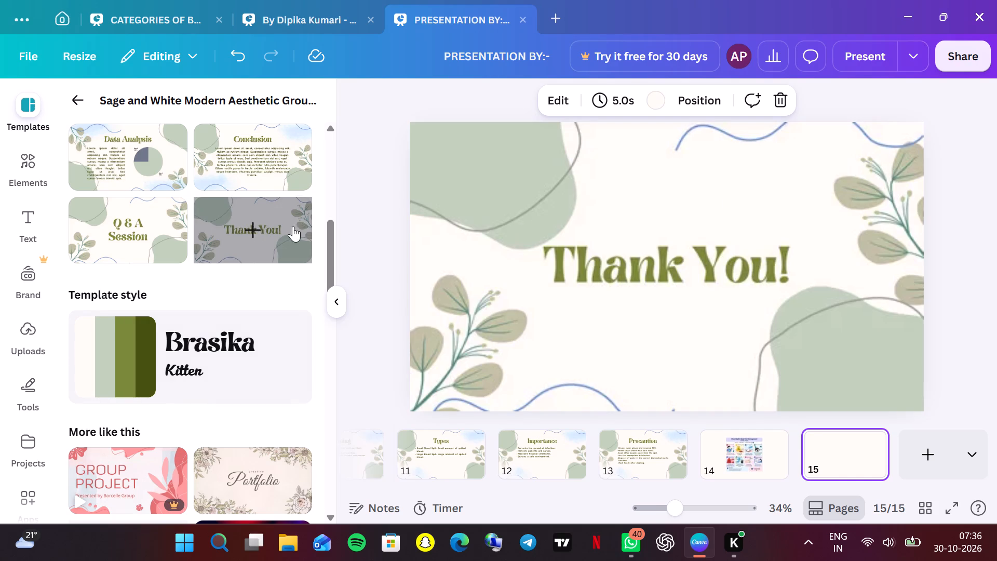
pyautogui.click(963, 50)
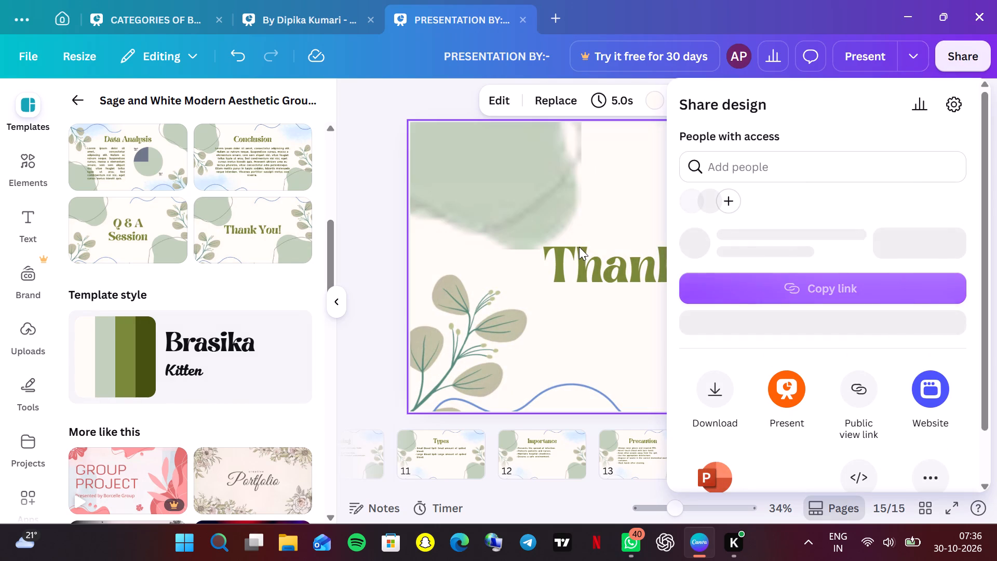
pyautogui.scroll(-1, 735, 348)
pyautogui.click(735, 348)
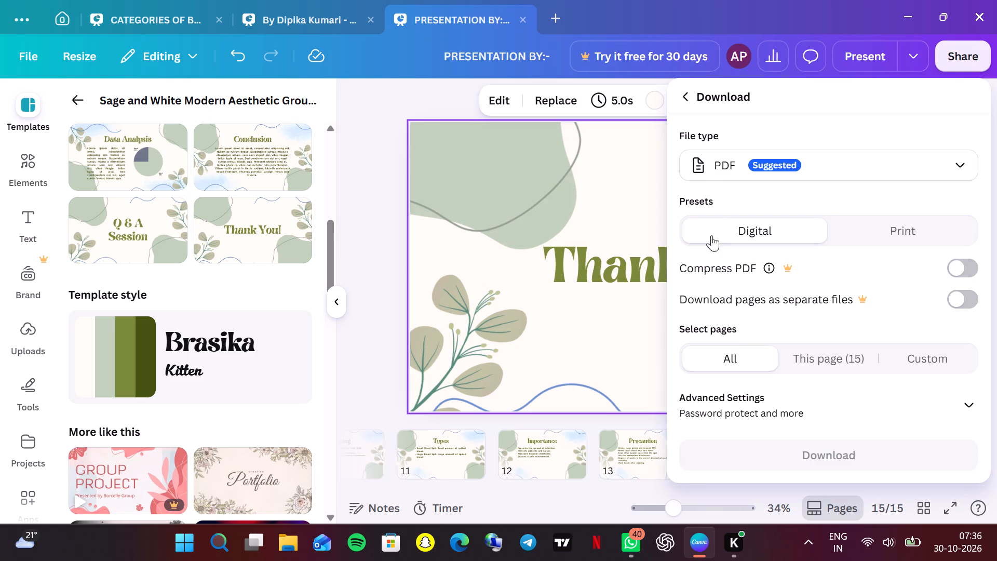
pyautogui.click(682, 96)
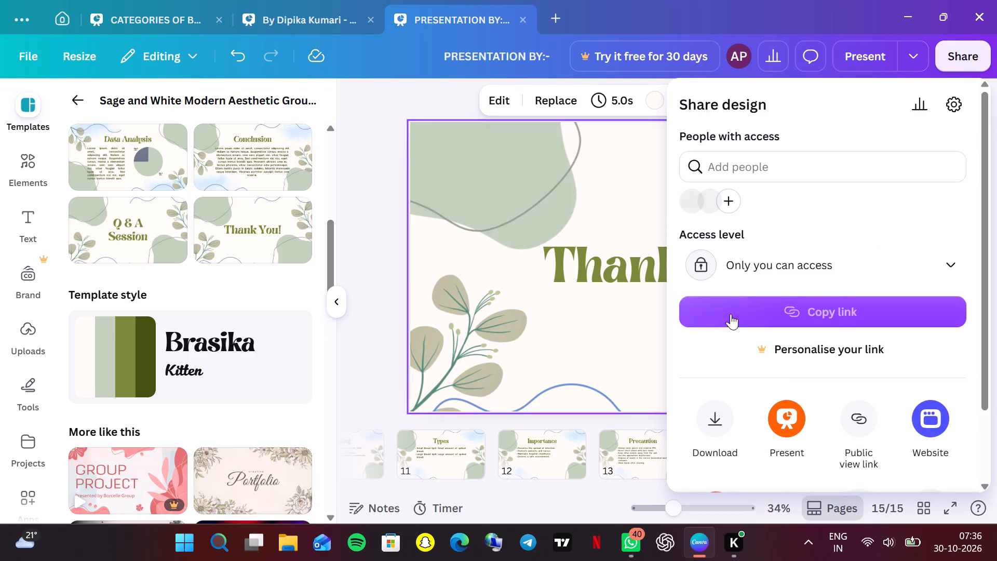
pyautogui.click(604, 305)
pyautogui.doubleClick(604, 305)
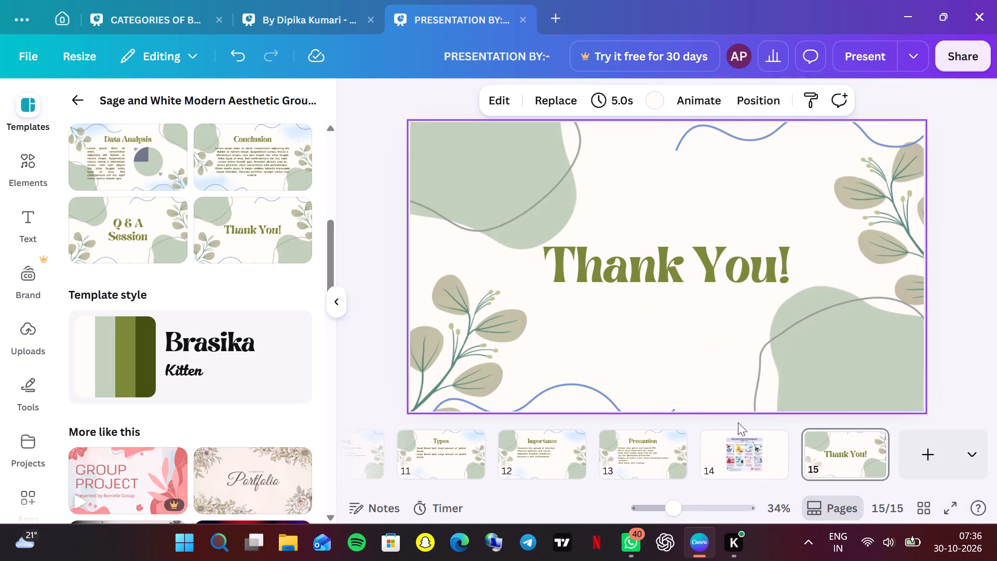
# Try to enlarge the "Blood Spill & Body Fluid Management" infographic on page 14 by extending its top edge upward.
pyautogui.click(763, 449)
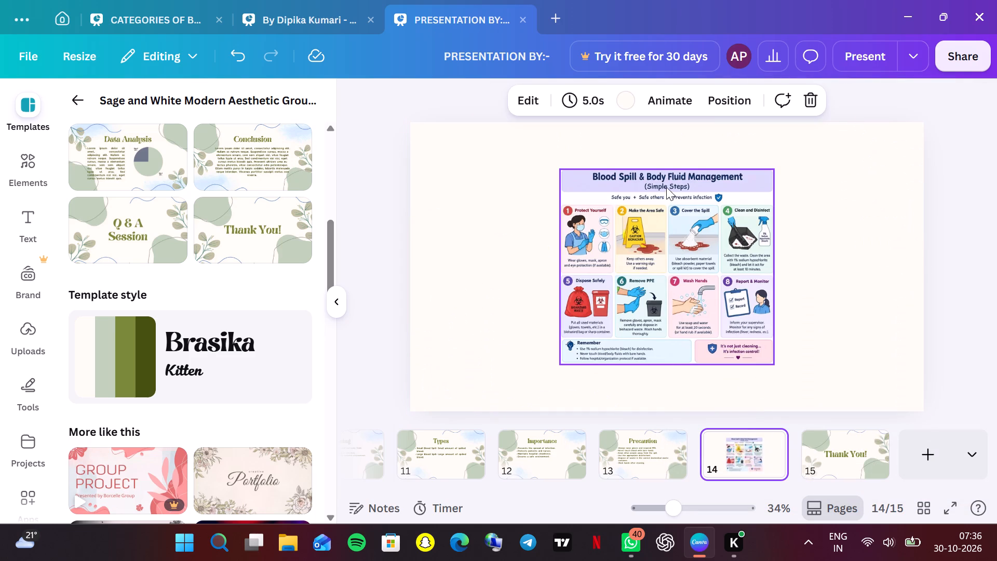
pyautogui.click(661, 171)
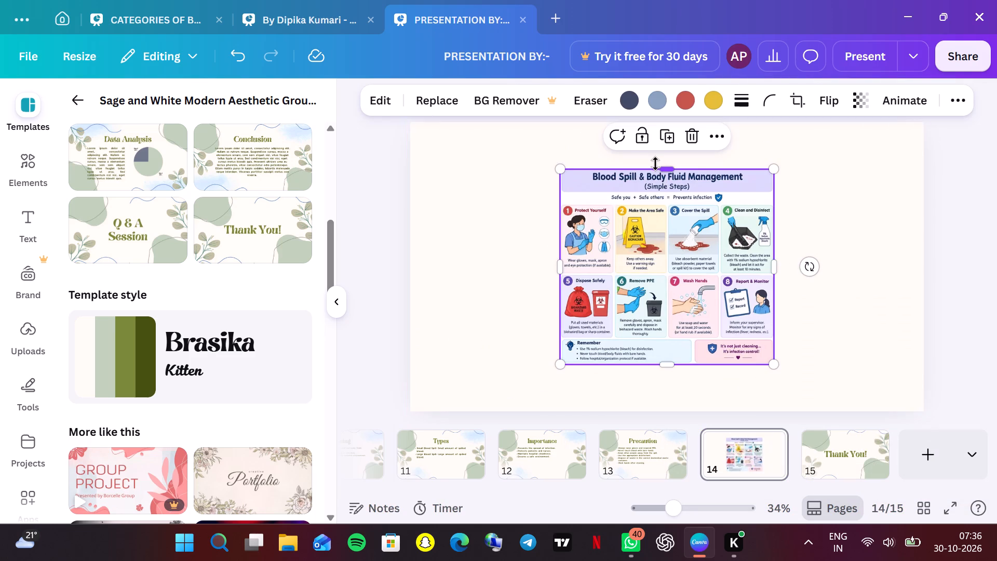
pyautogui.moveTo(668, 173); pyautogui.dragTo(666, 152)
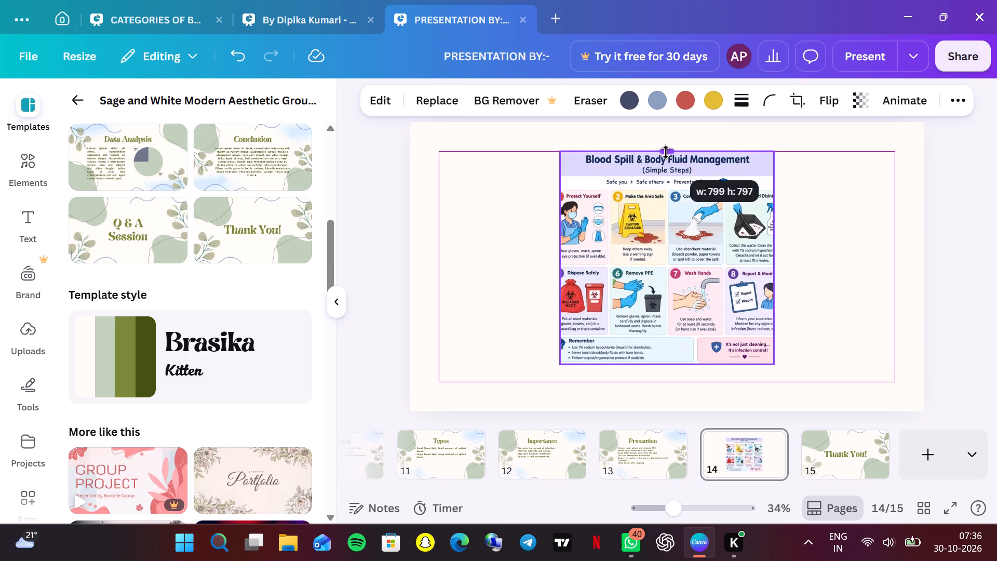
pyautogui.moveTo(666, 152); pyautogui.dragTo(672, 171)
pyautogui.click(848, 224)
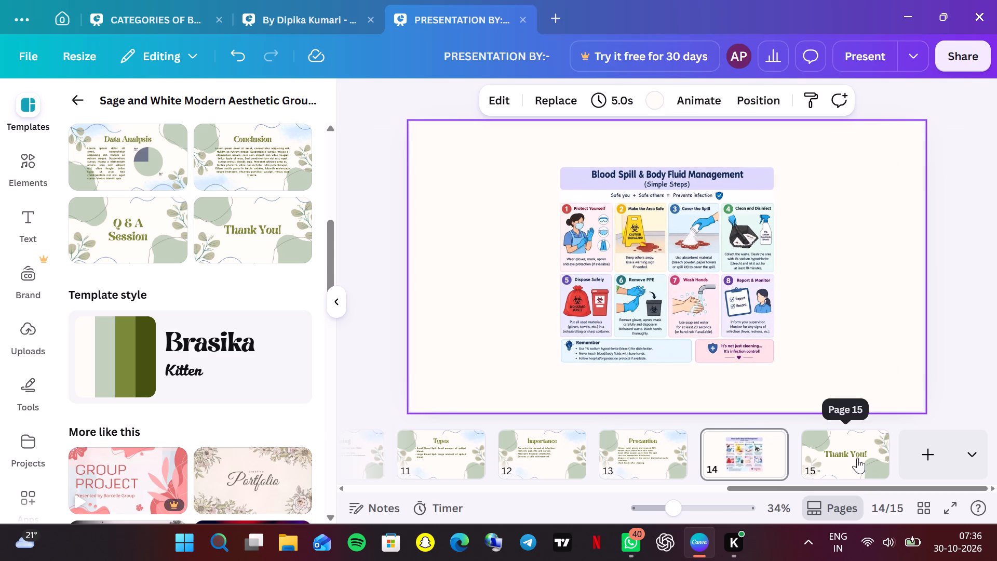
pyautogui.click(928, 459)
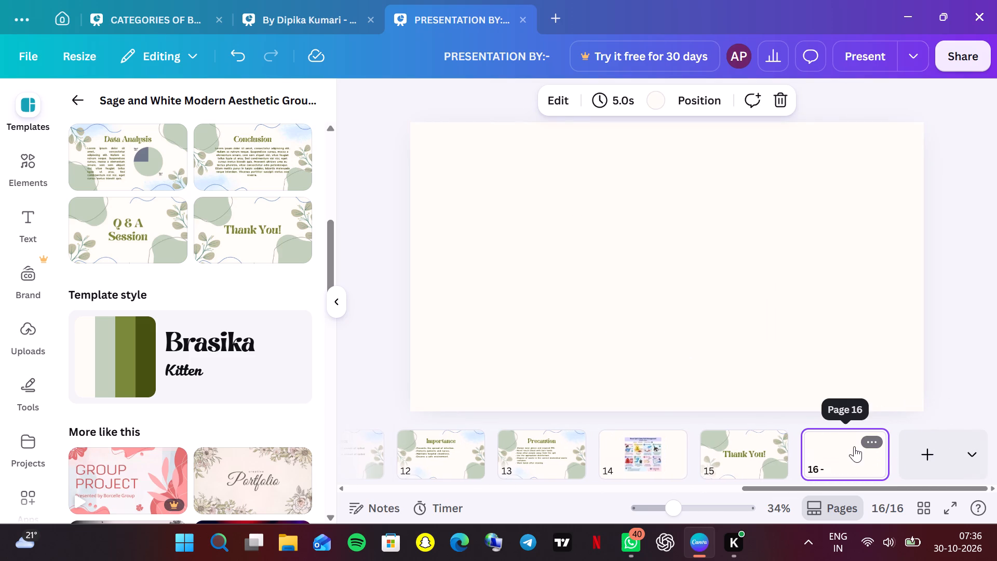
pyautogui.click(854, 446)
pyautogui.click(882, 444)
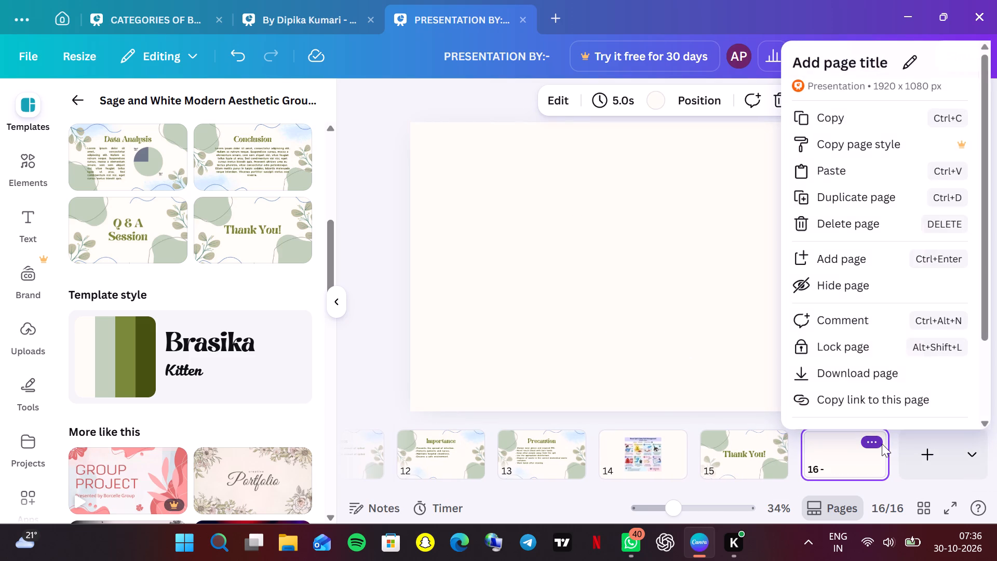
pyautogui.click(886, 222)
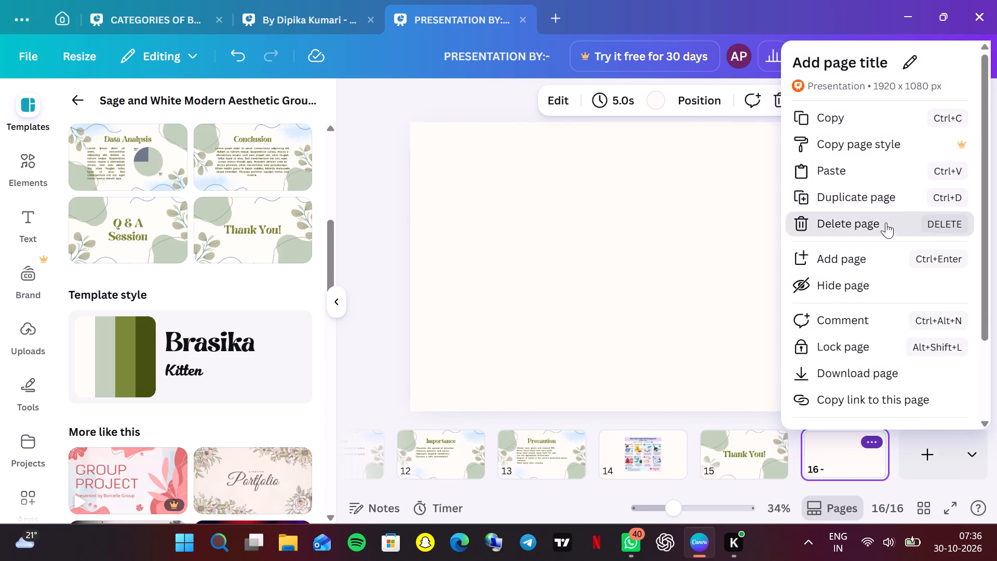
# Open the download settings for the finished presentation.
pyautogui.click(969, 59)
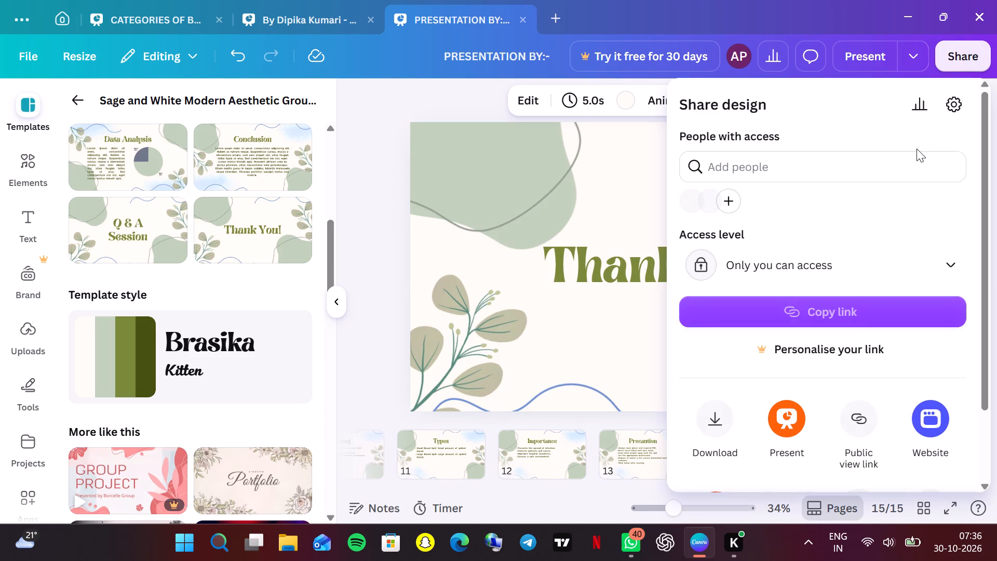
pyautogui.click(725, 419)
pyautogui.scroll(-4, 725, 419)
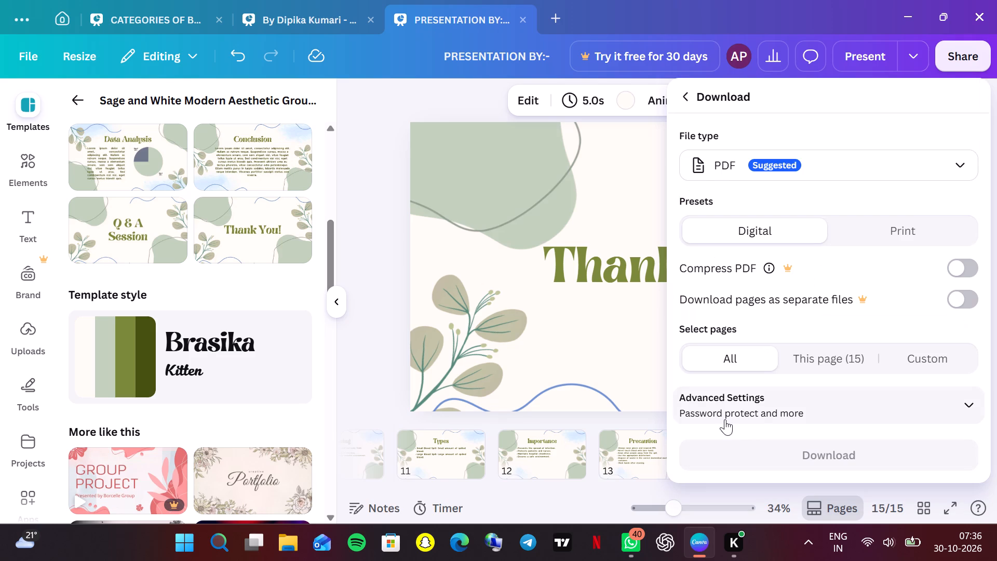
pyautogui.scroll(-2, 778, 370)
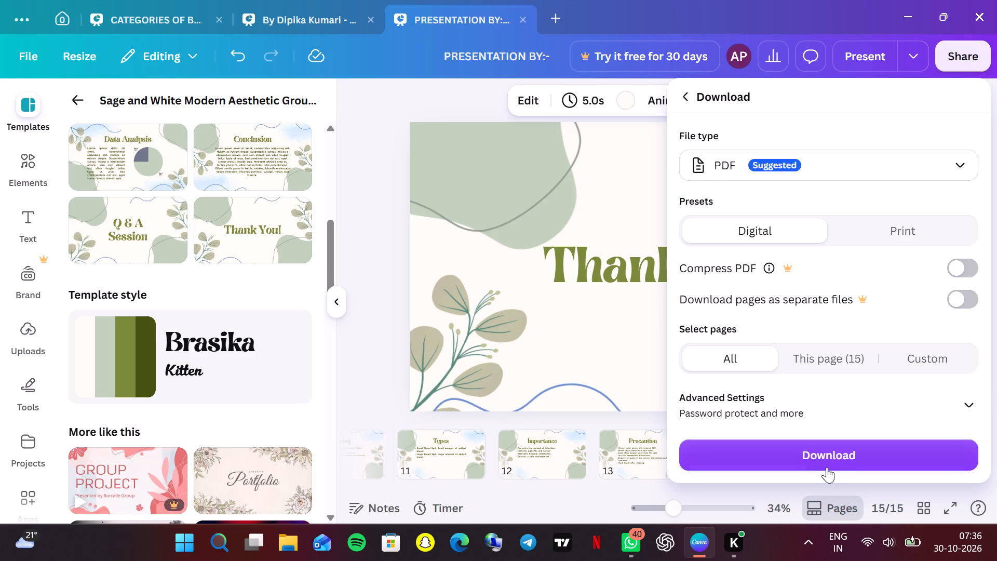